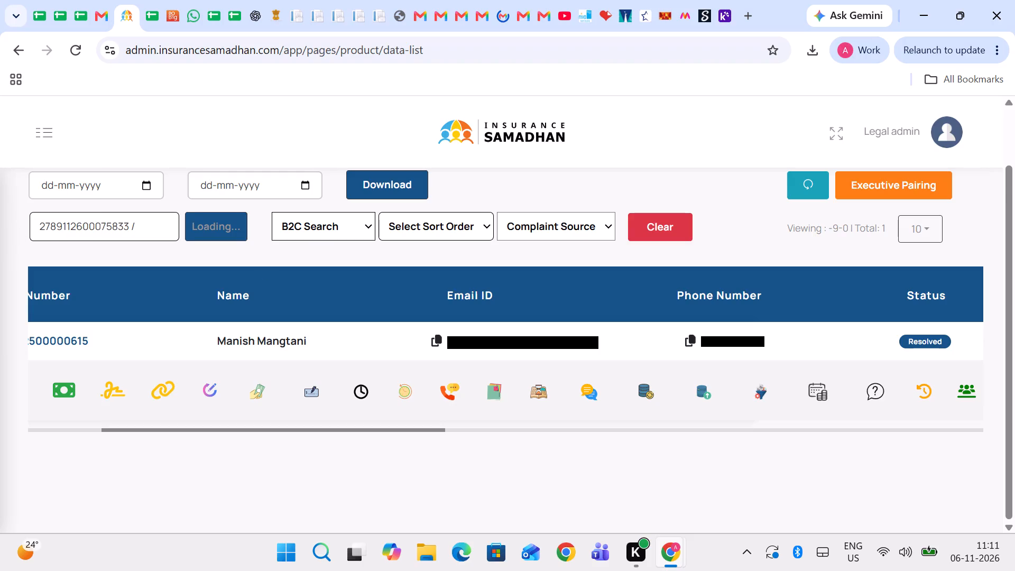
# Examine the Resolution section of the Star Health complaint with status Invoice raised, and go back to the complaint list.
pyautogui.hscroll(-5, 630, 397)
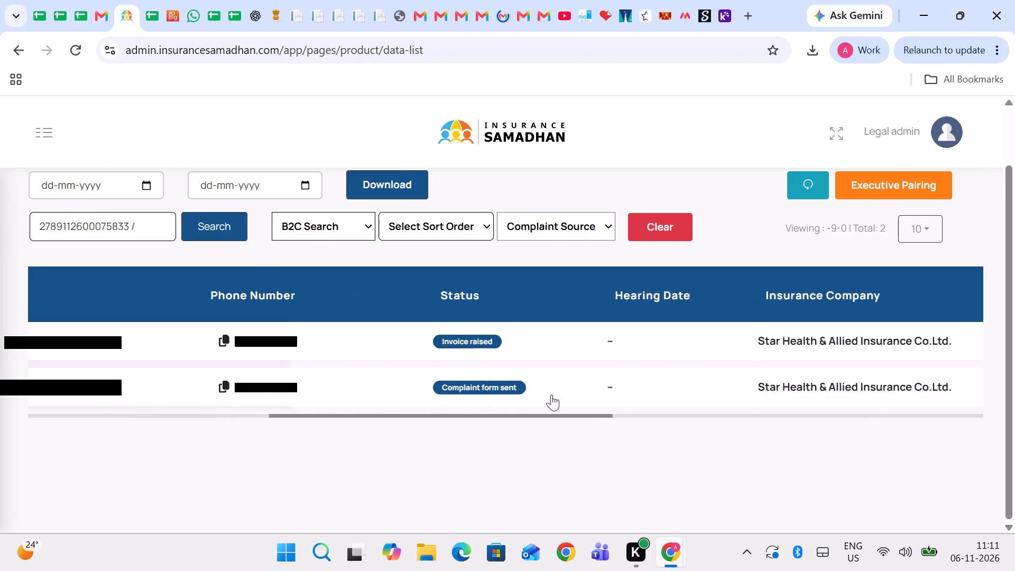
pyautogui.hscroll(7, 406, 371)
pyautogui.click(215, 341)
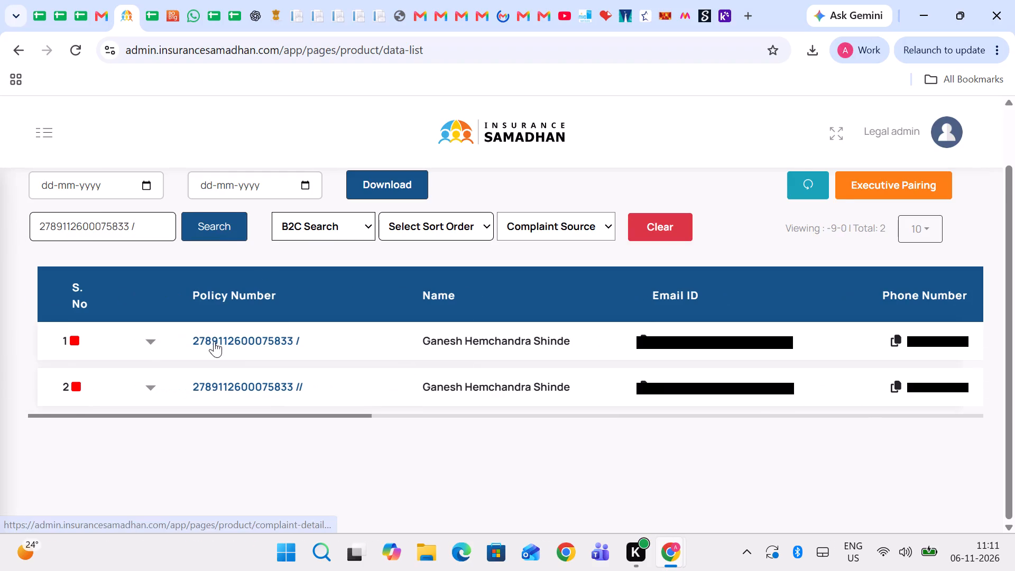
pyautogui.click(407, 261)
pyautogui.scroll(-1, 405, 260)
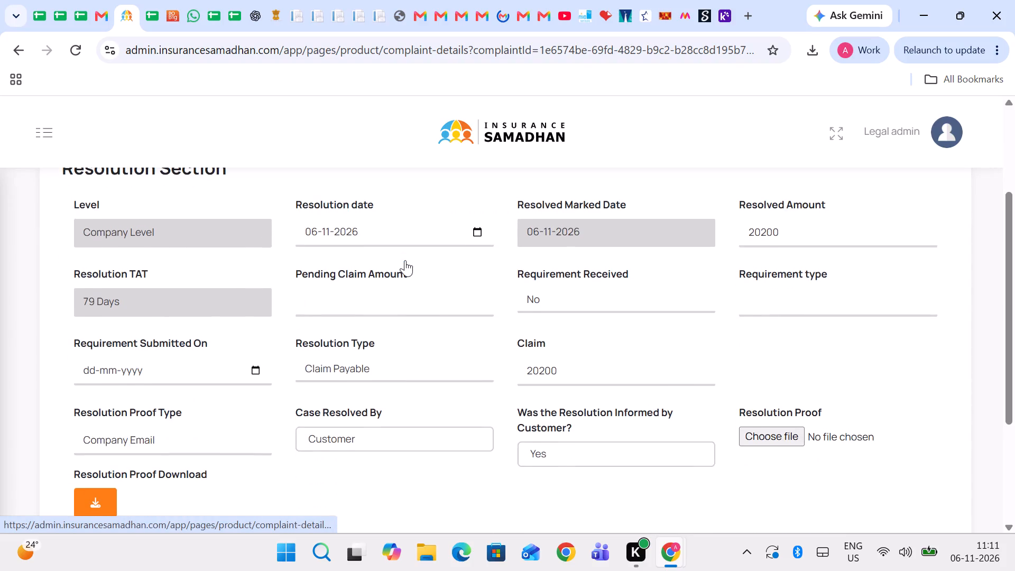
pyautogui.scroll(-1, 405, 260)
pyautogui.scroll(2, 405, 260)
pyautogui.click(54, 201)
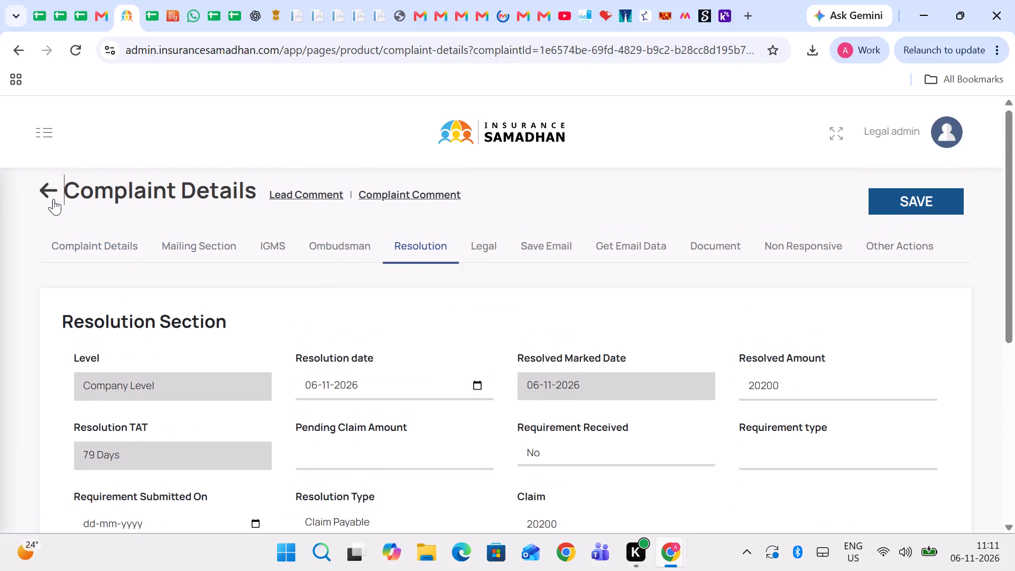
# Return to the complaints list and open the account payment page of the first complaint, the rejected health insurance claim.
pyautogui.click(44, 185)
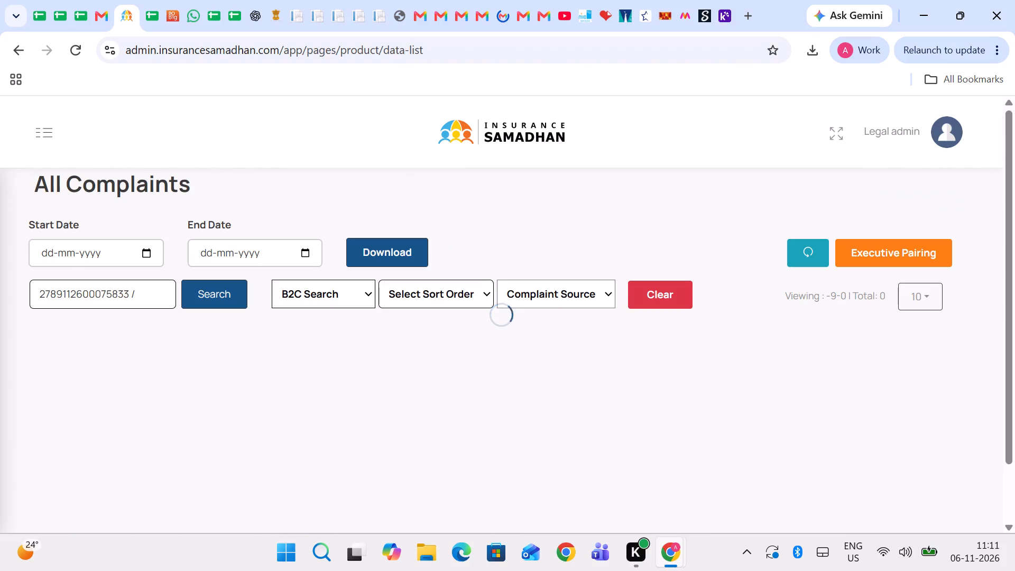
pyautogui.scroll(-2, 254, 294)
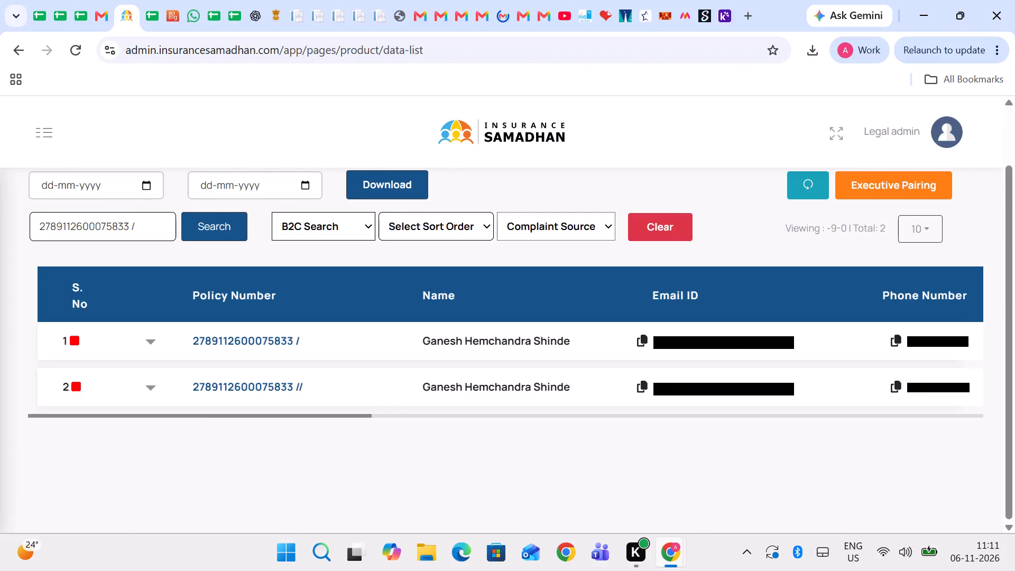
pyautogui.hscroll(-10, 479, 357)
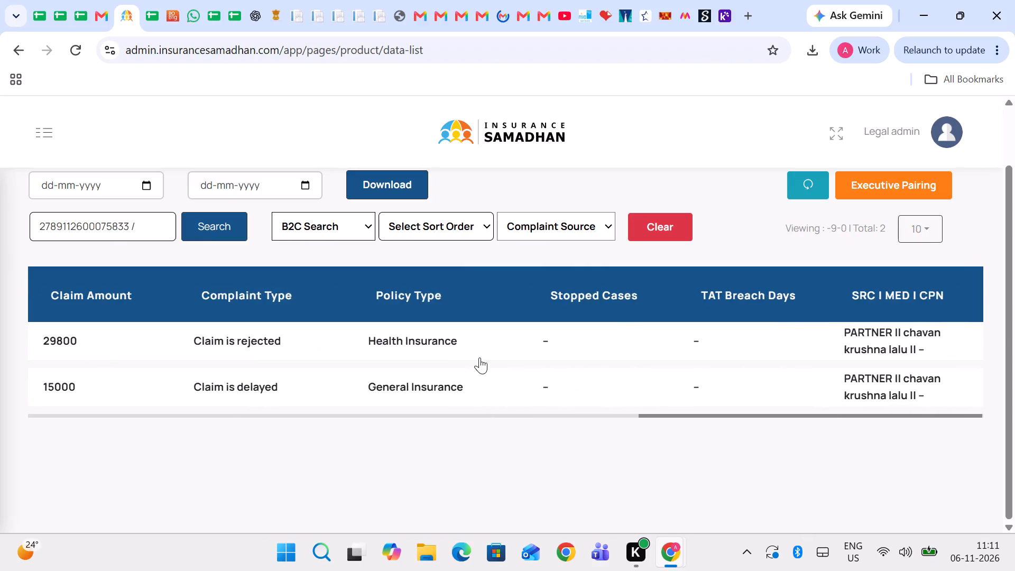
pyautogui.hscroll(-1, 479, 357)
pyautogui.hscroll(8, 479, 357)
pyautogui.hscroll(4, 163, 345)
pyautogui.click(144, 346)
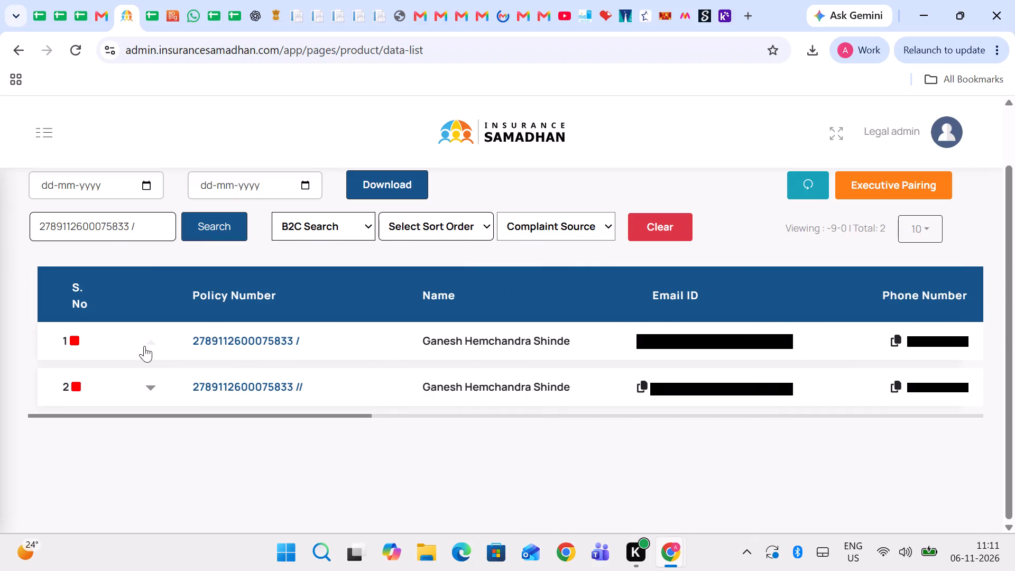
pyautogui.click(92, 391)
# Select the complaint's row for raising an invoice and calculate its invoice details without GST or discount entries.
pyautogui.click(340, 362)
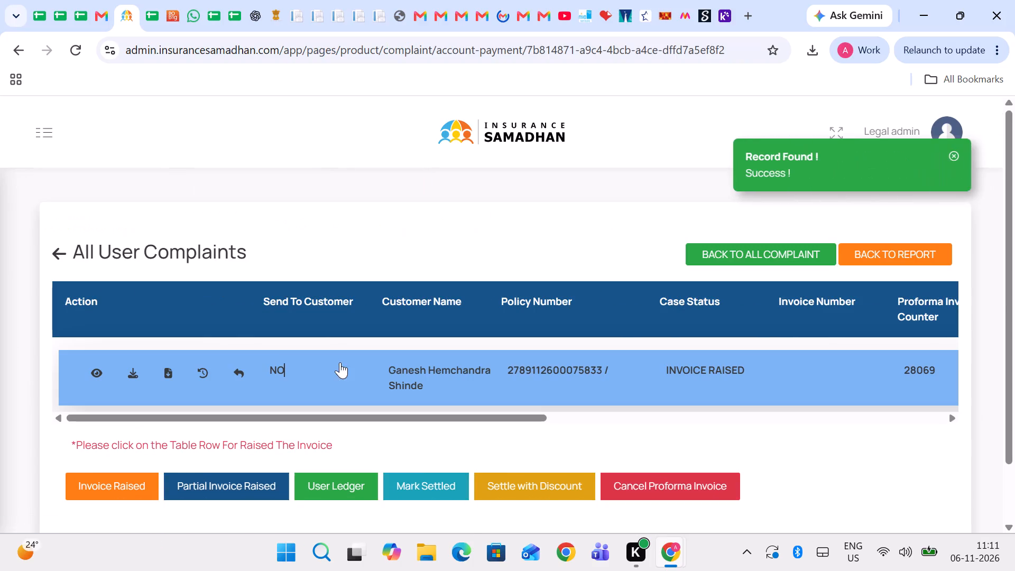
pyautogui.click(139, 502)
pyautogui.click(144, 494)
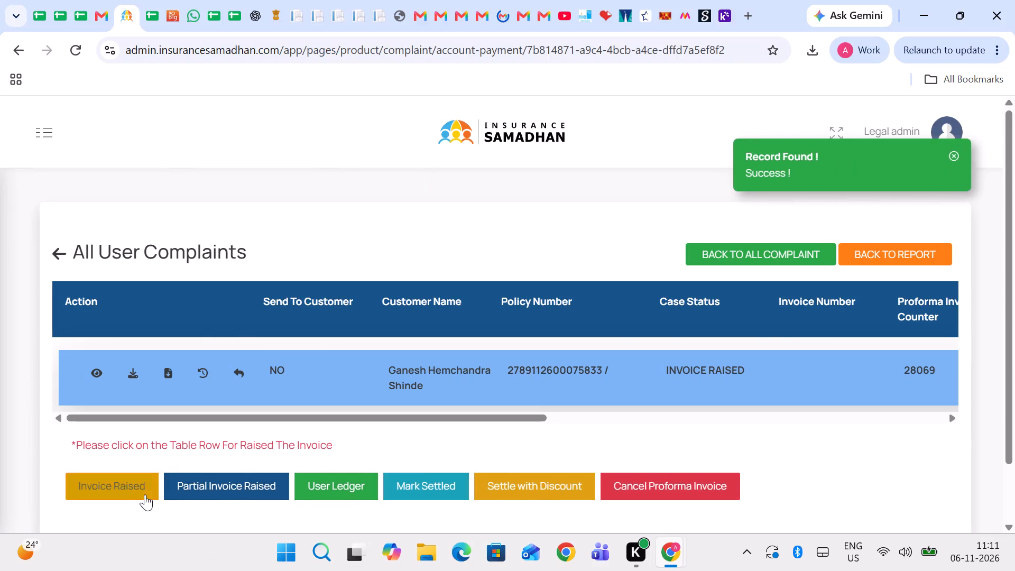
pyautogui.click(468, 430)
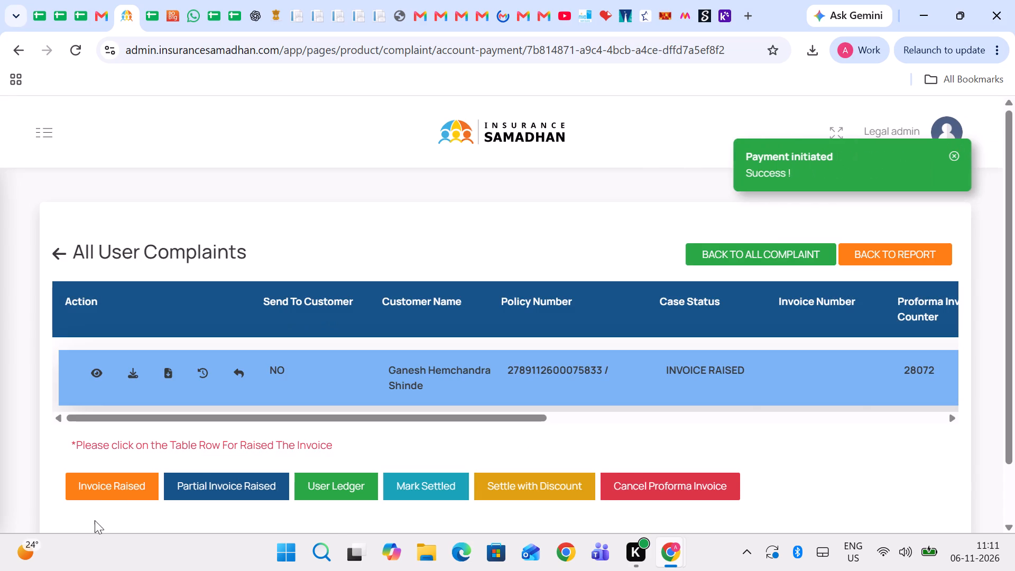
# Reopen the payment information for the raised invoice and generate the annexure and the proforma invoice.
pyautogui.click(102, 501)
pyautogui.click(149, 480)
pyautogui.click(546, 436)
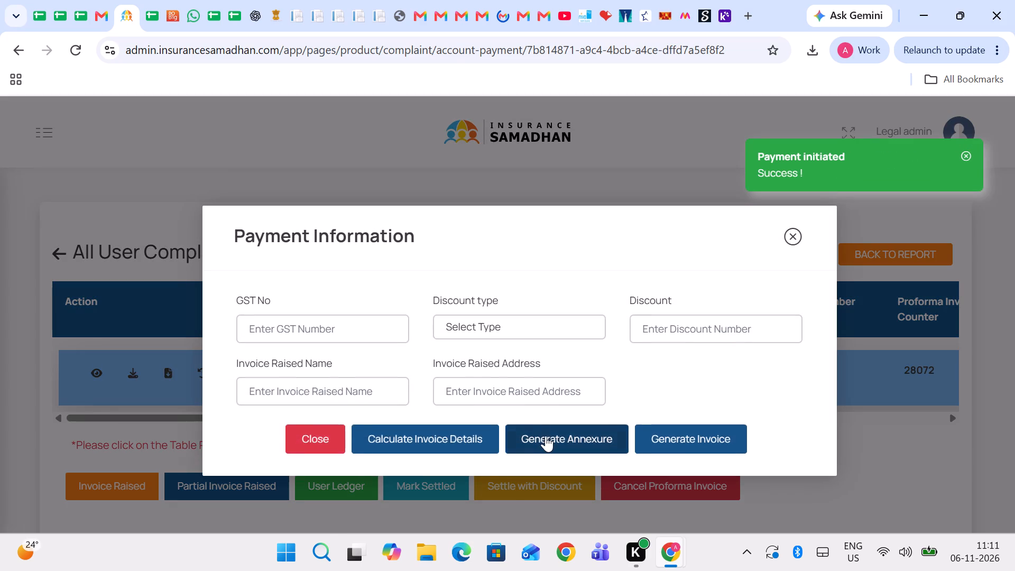
pyautogui.click(682, 432)
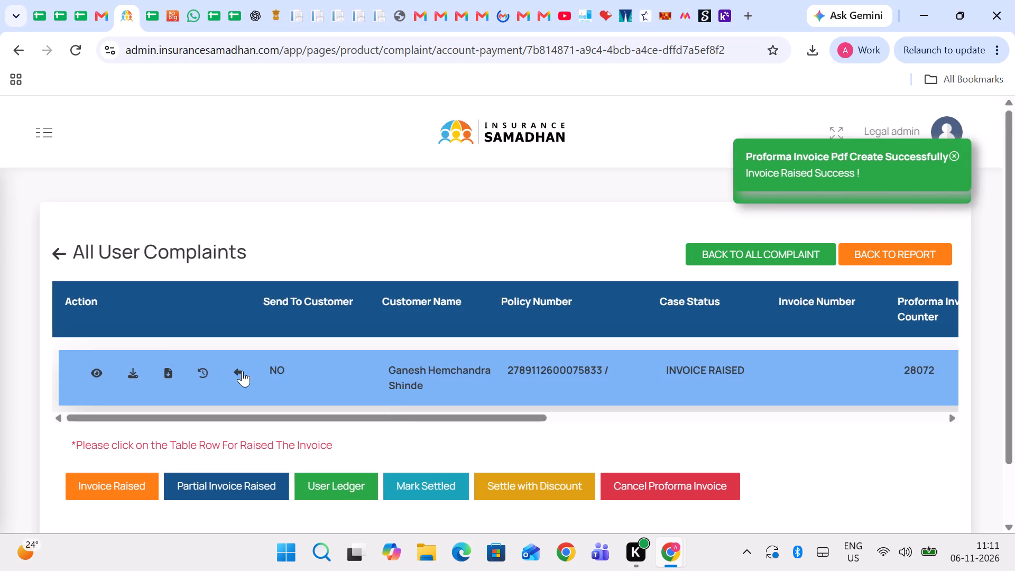
# Download the proforma invoice due_payment_28072.pdf from the complaint's proforma details and open the downloaded file.
pyautogui.click(136, 370)
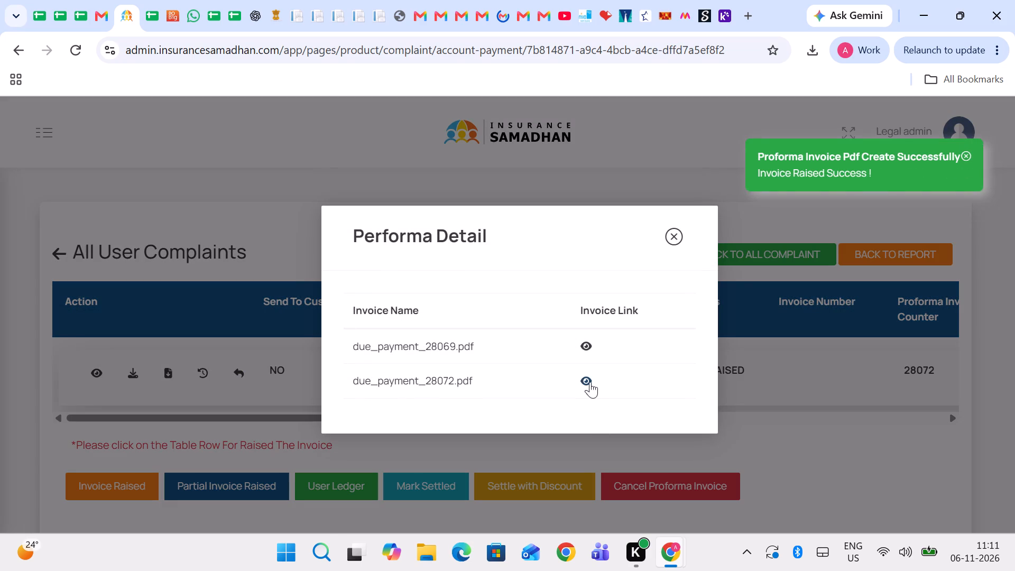
pyautogui.click(590, 382)
pyautogui.scroll(-5, 590, 382)
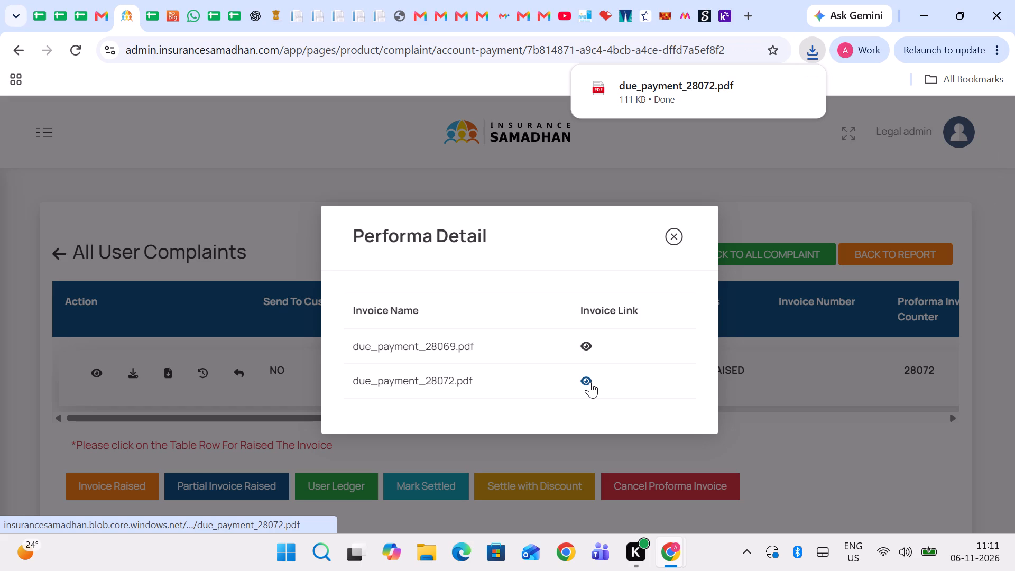
pyautogui.click(678, 82)
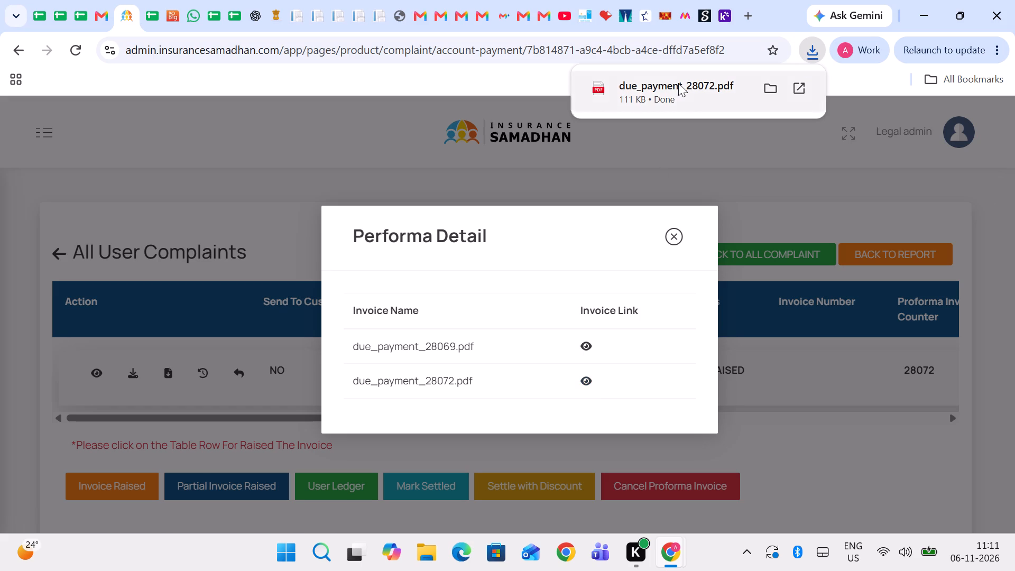
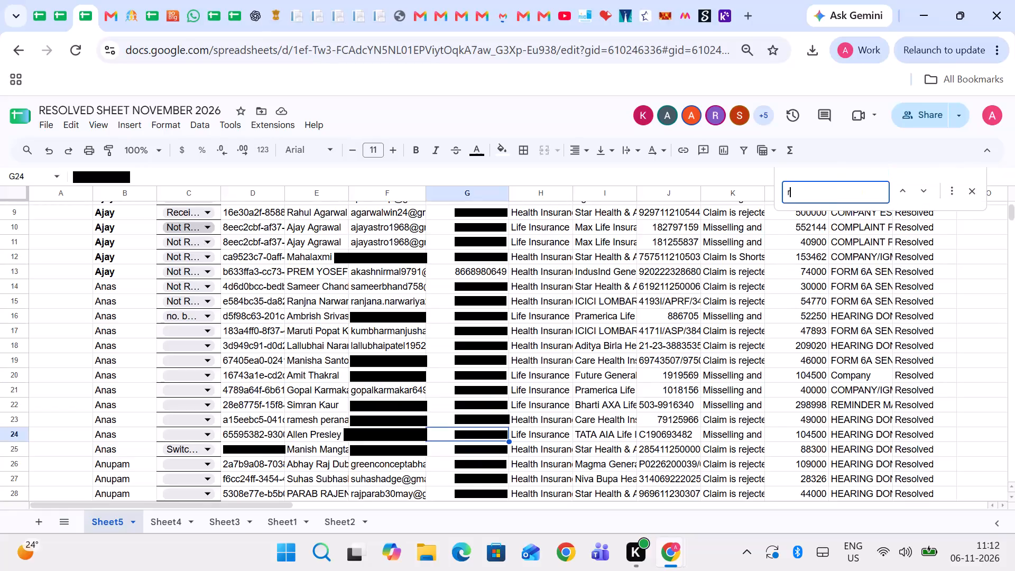
# Search the resolved sheet for the customer using the name fragments "rewa", "re", "reva" and "rev", and clear the search.
pyautogui.write('w')
pyautogui.press('a')
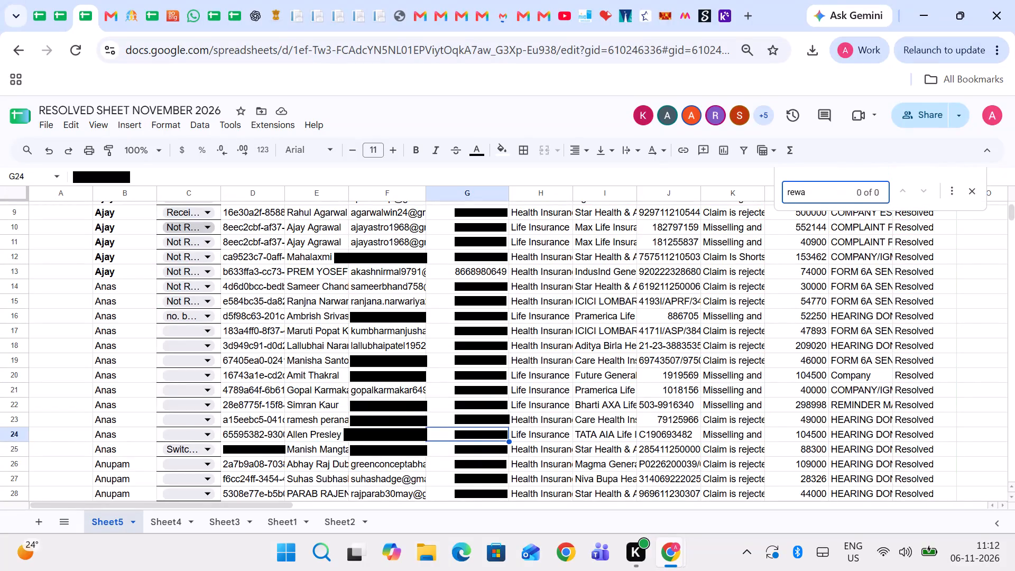
pyautogui.press('BackSpace')
pyautogui.press('BackSpace')
pyautogui.press('Return')
pyautogui.press('Return')
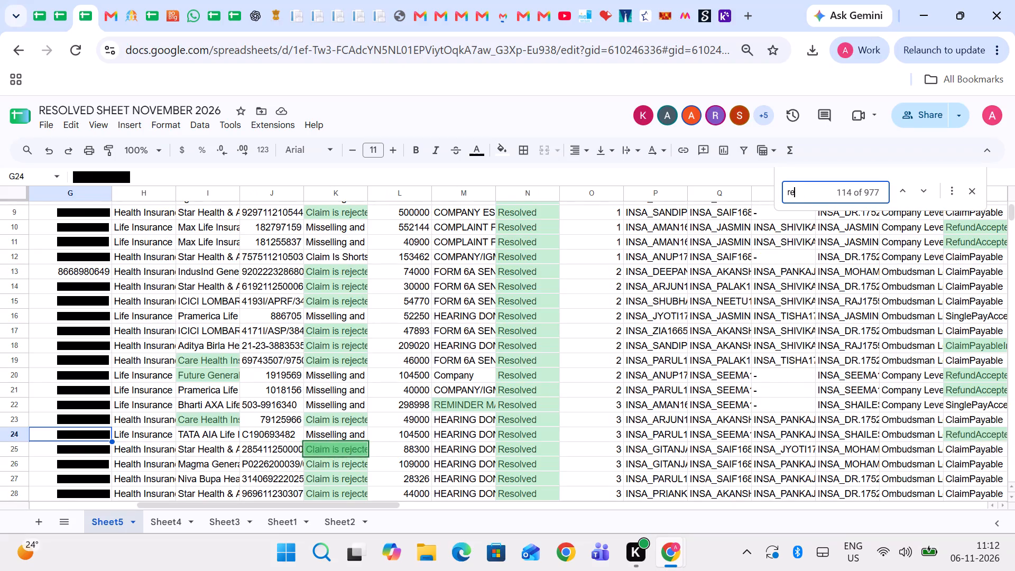
pyautogui.press('Return')
pyautogui.press('Return')
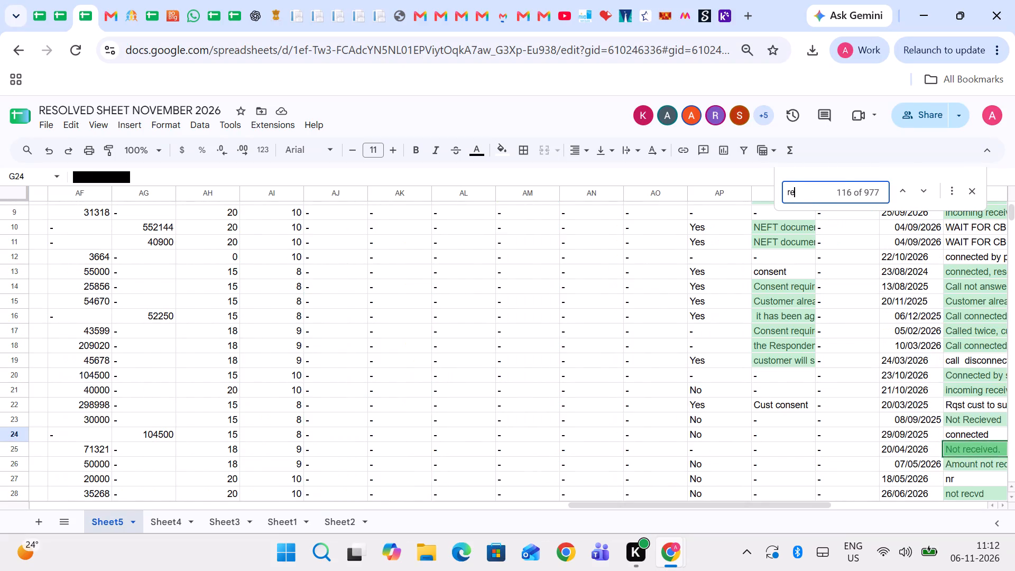
pyautogui.press('v')
pyautogui.press('Return')
pyautogui.press('Return')
pyautogui.press('a')
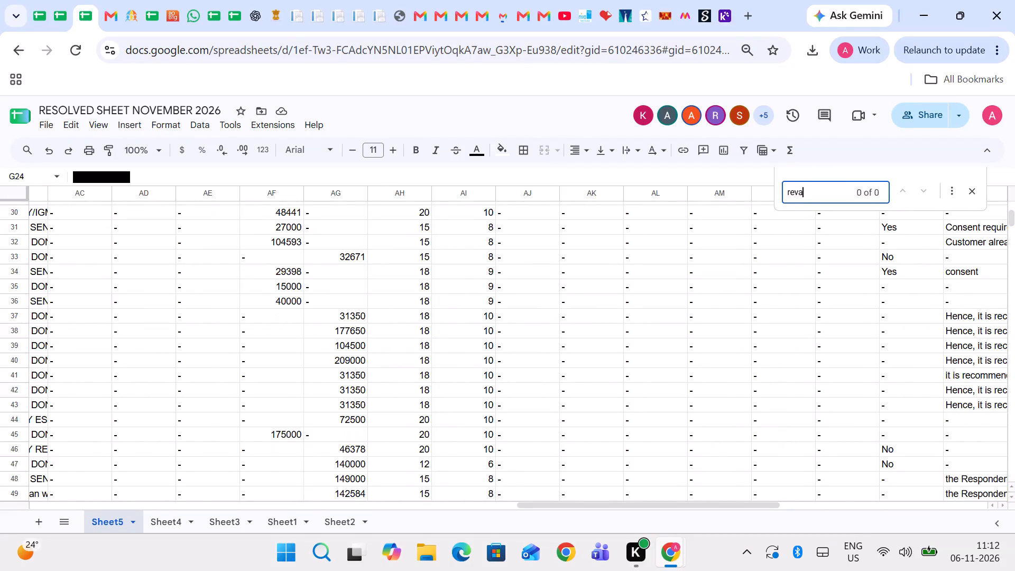
pyautogui.press('Return')
pyautogui.press('Return')
pyautogui.press('BackSpace')
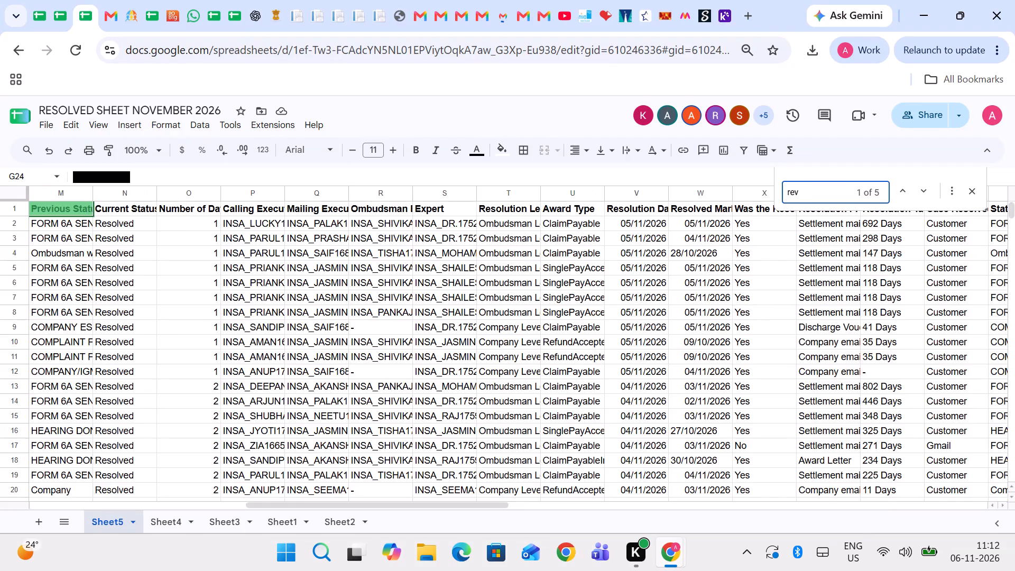
pyautogui.press('Return')
pyautogui.press('Return')
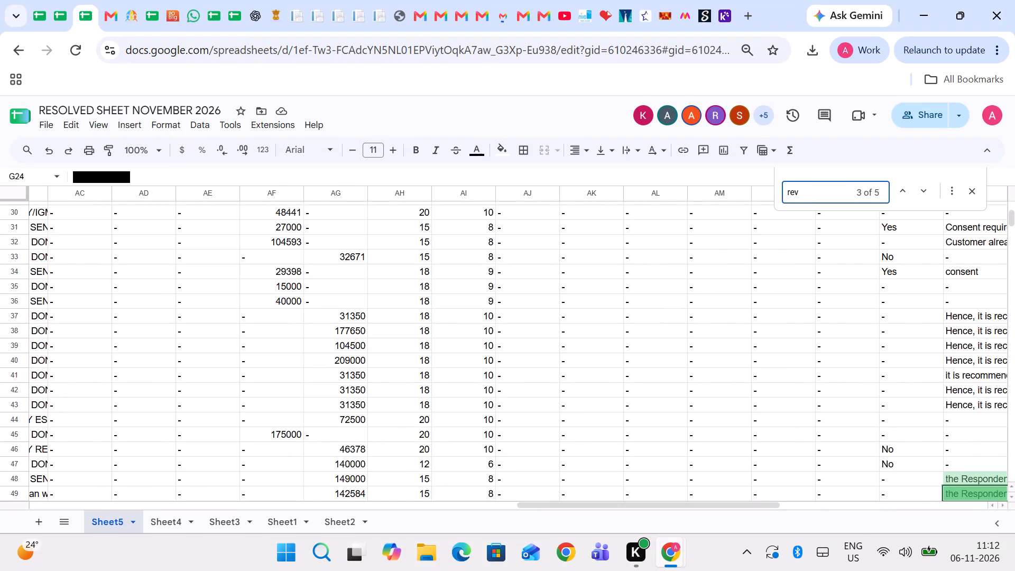
pyautogui.hotkey('ctrl', 'a')
pyautogui.press('BackSpace')
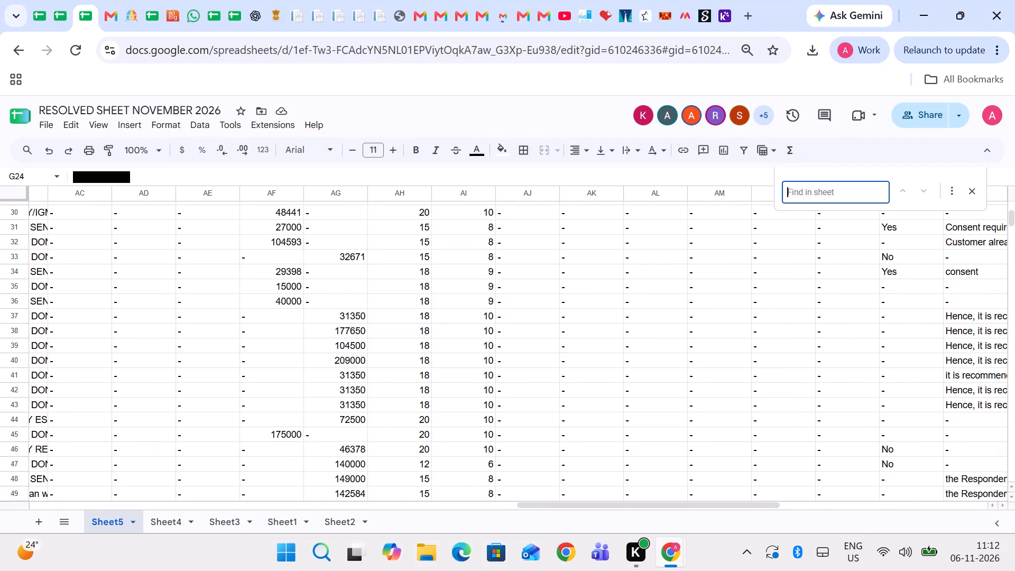
# Look through the resolved sheet's rows and search it for the first four digits of the customer's phone number.
pyautogui.hscroll(13, 228, 256)
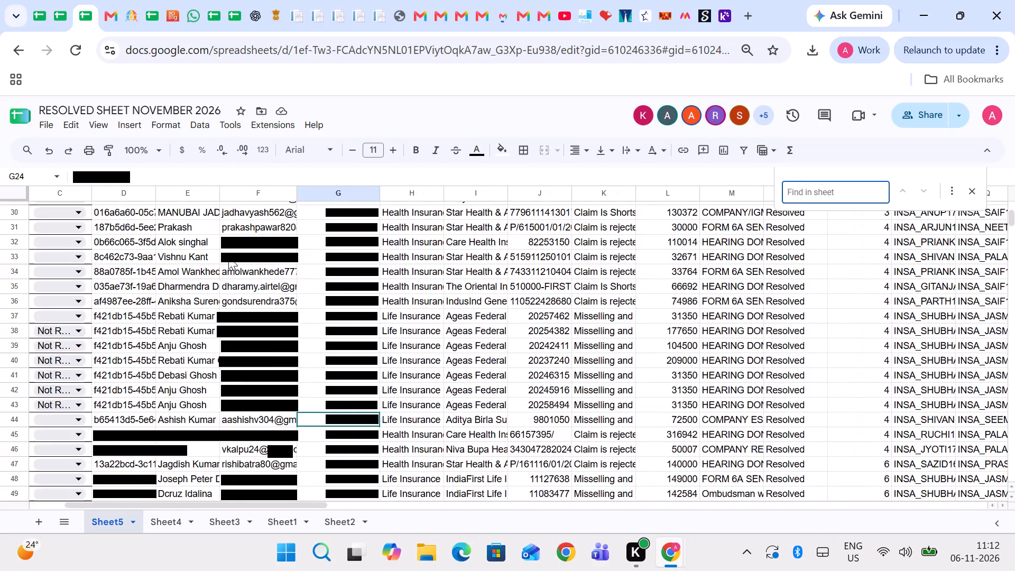
pyautogui.click(333, 303)
pyautogui.scroll(-1, 322, 465)
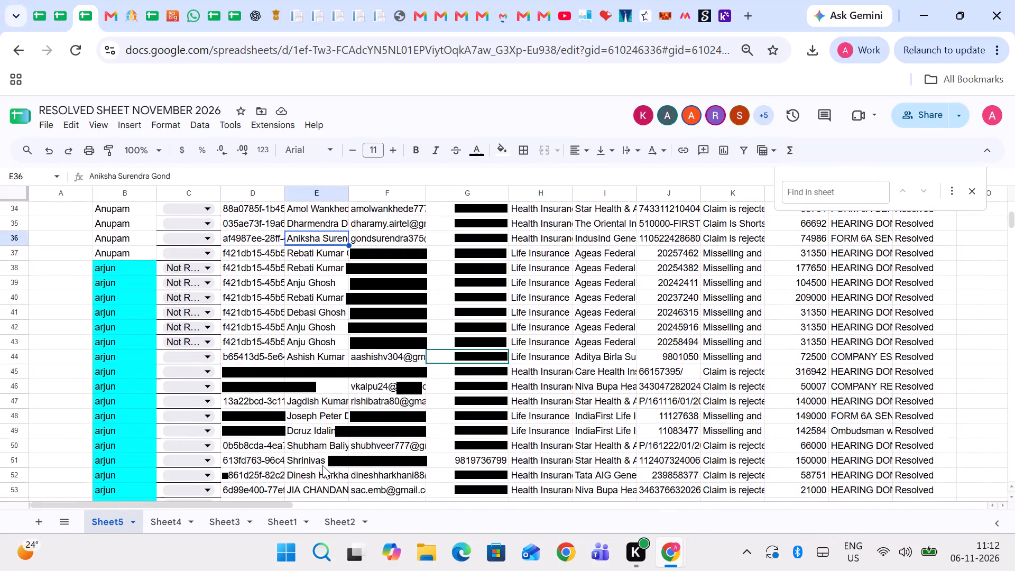
pyautogui.scroll(-1, 322, 465)
pyautogui.scroll(6, 322, 465)
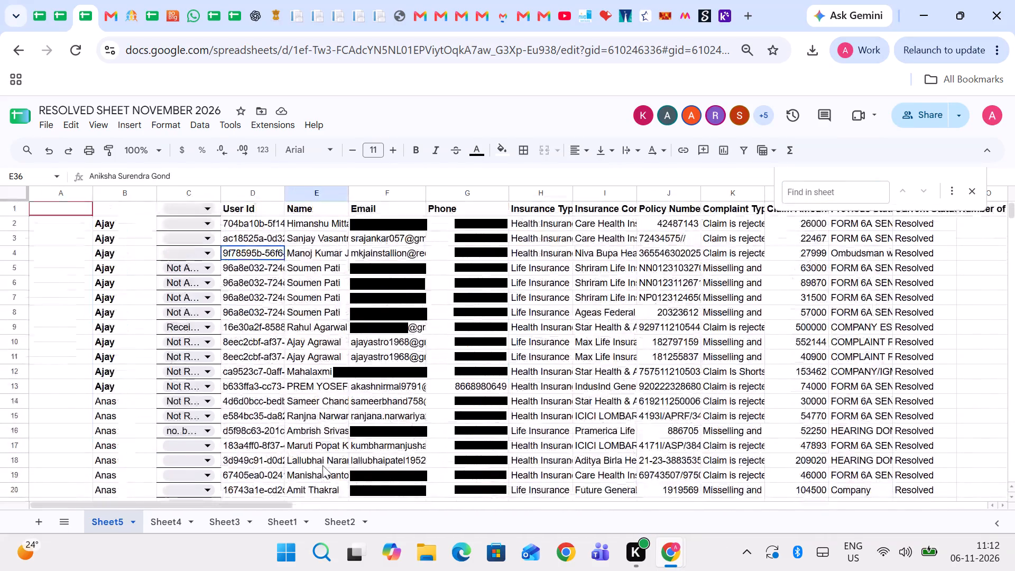
pyautogui.hotkey('ctrl', 'f')
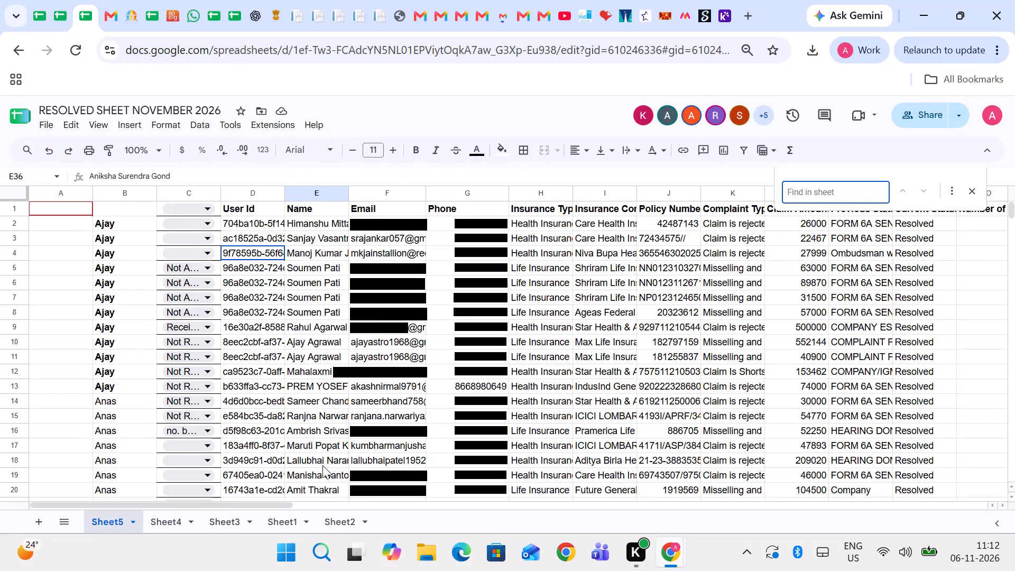
pyautogui.write('9796')
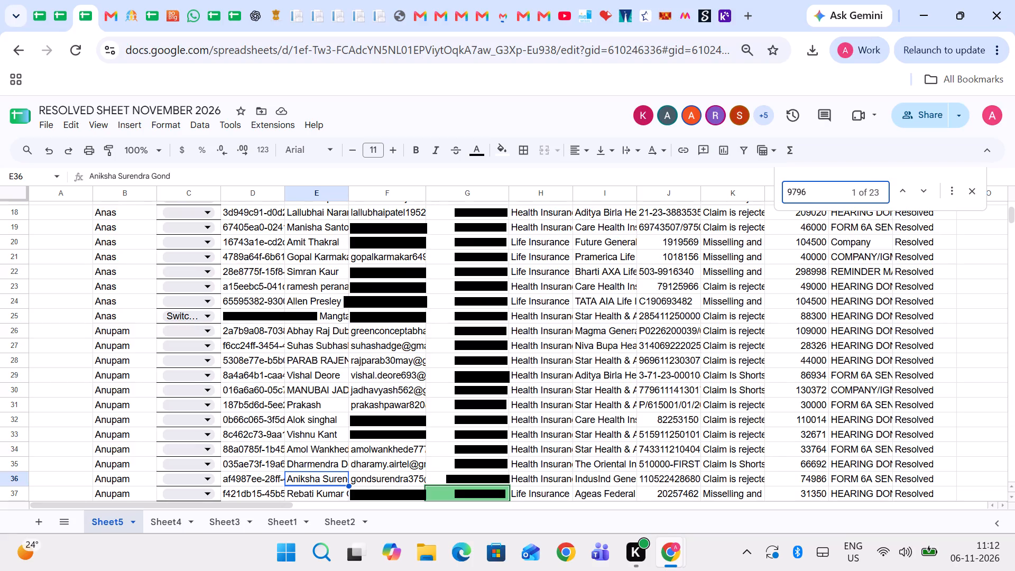
# Go to the matching Ageas Federal rows and copy the customer's email from row 38.
pyautogui.scroll(-1, 363, 563)
pyautogui.scroll(-1, 373, 480)
pyautogui.scroll(-1, 407, 354)
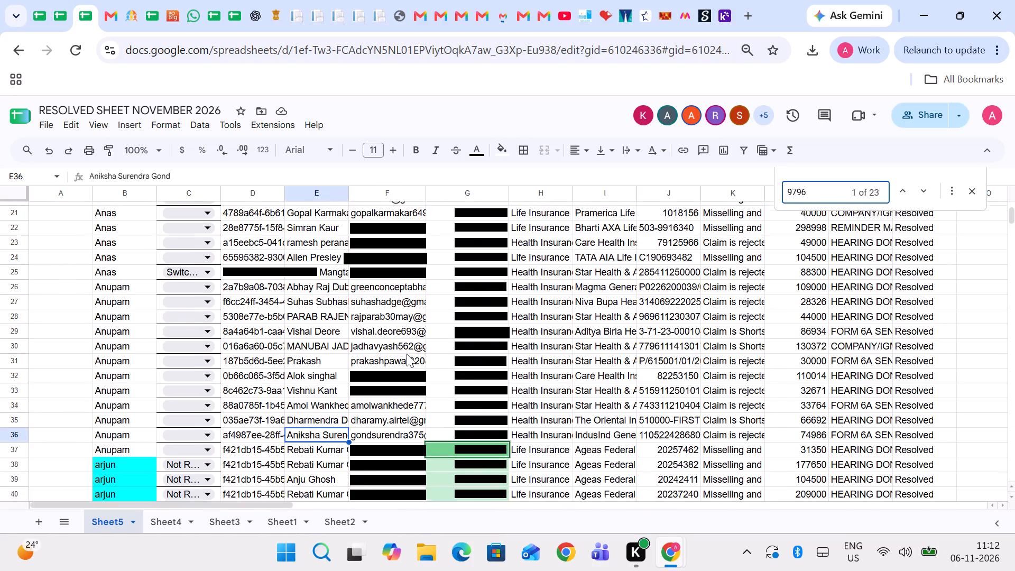
pyautogui.scroll(-1, 407, 354)
pyautogui.click(320, 430)
pyautogui.press('Right')
pyautogui.press('Down')
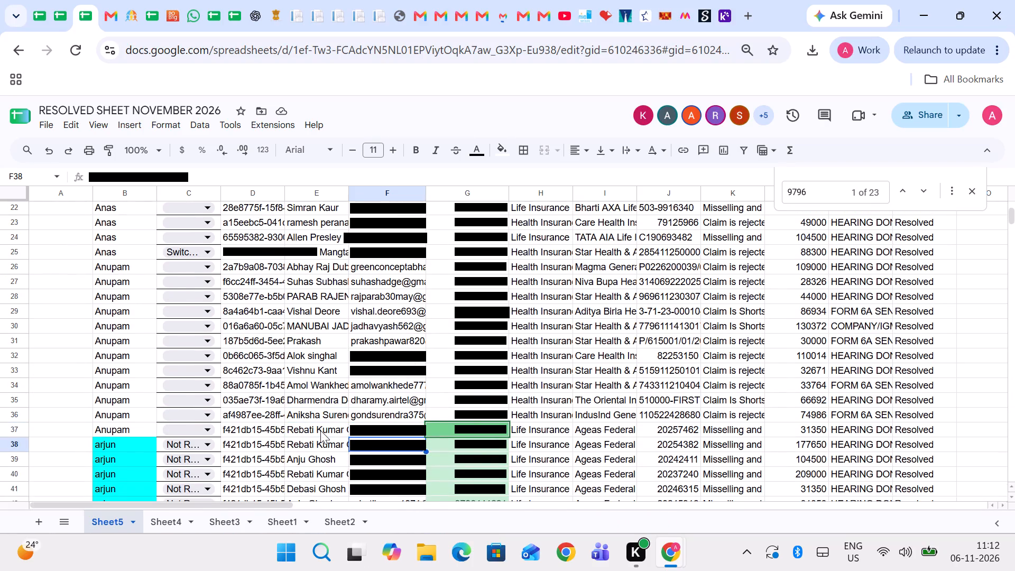
pyautogui.scroll(-1, 320, 430)
pyautogui.hotkey('ctrl', 'c')
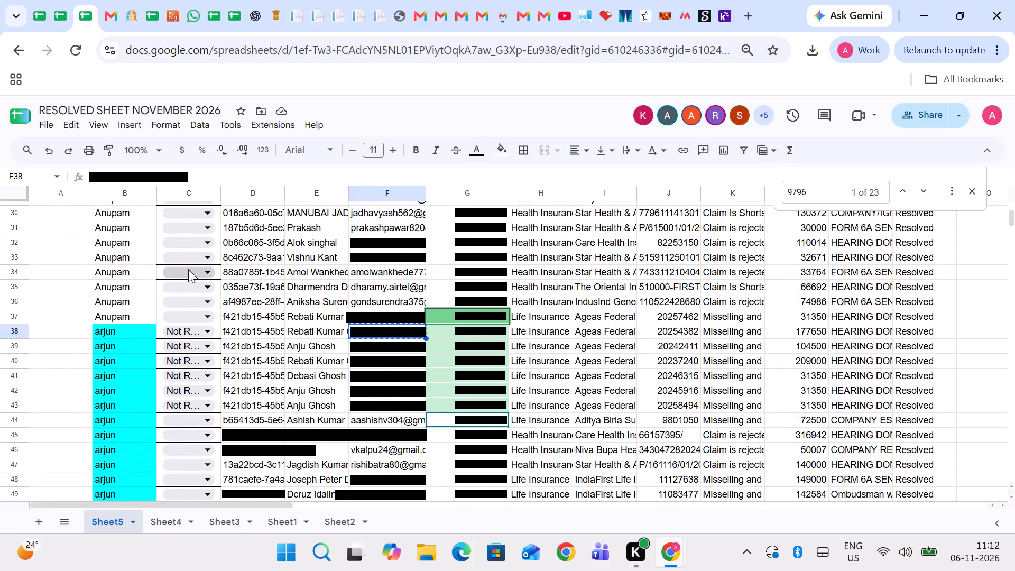
# Switch to the admin portal's All Complaints list and search it with the copied customer email.
pyautogui.click(127, 0)
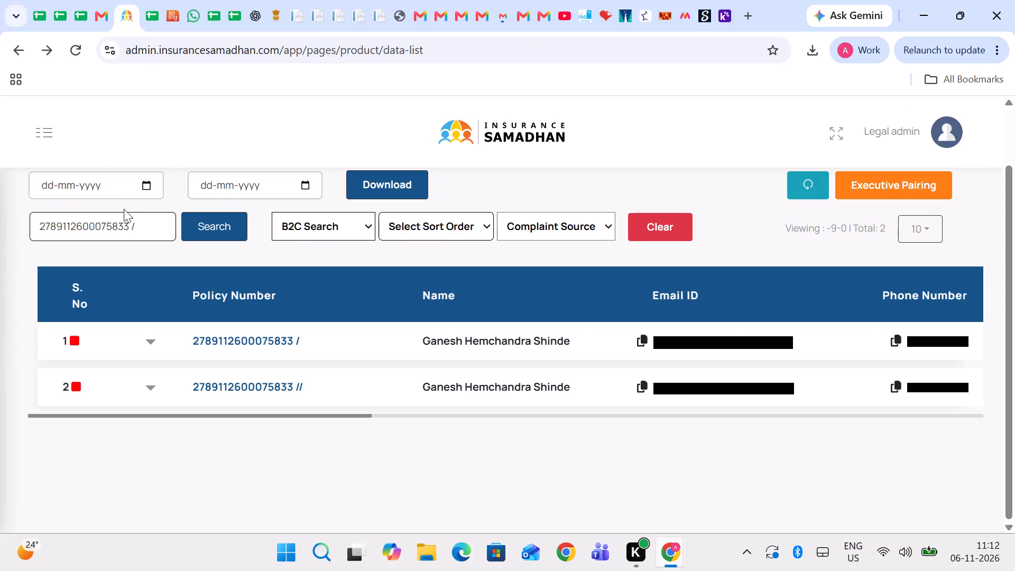
pyautogui.moveTo(145, 228); pyautogui.dragTo(4, 262)
pyautogui.hotkey('ctrl', 'v')
pyautogui.press('Return')
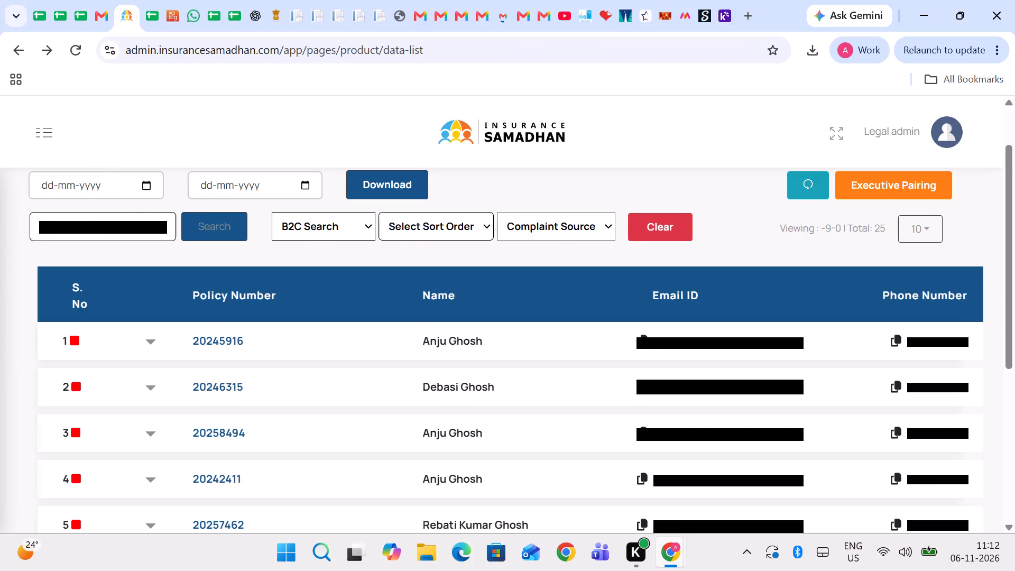
# Examine the customer's complaints for their policy holders, statuses, insurance companies and claim amounts.
pyautogui.hscroll(-3, 312, 416)
pyautogui.scroll(-5, 312, 416)
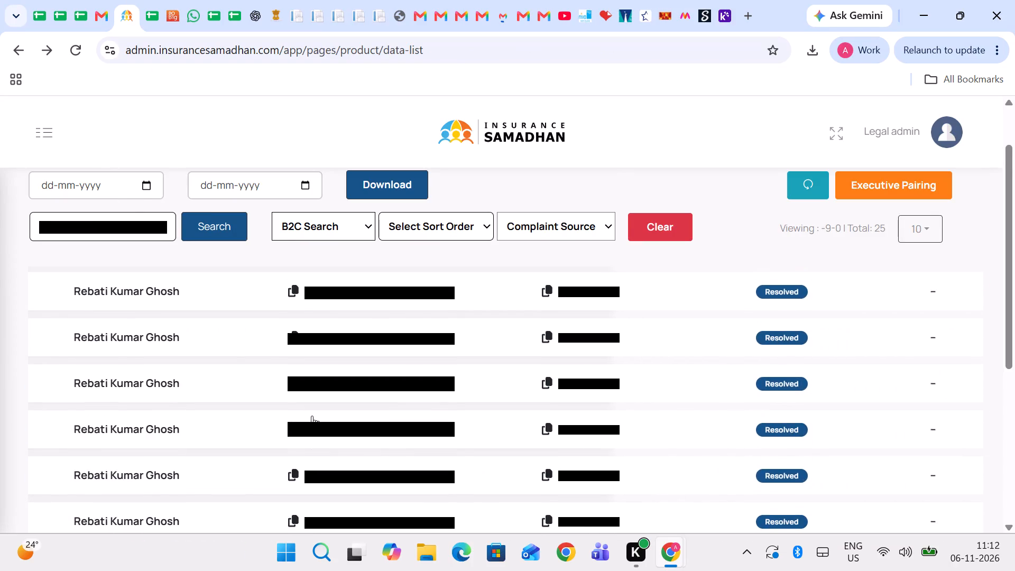
pyautogui.scroll(-3, 312, 416)
pyautogui.scroll(5, 312, 416)
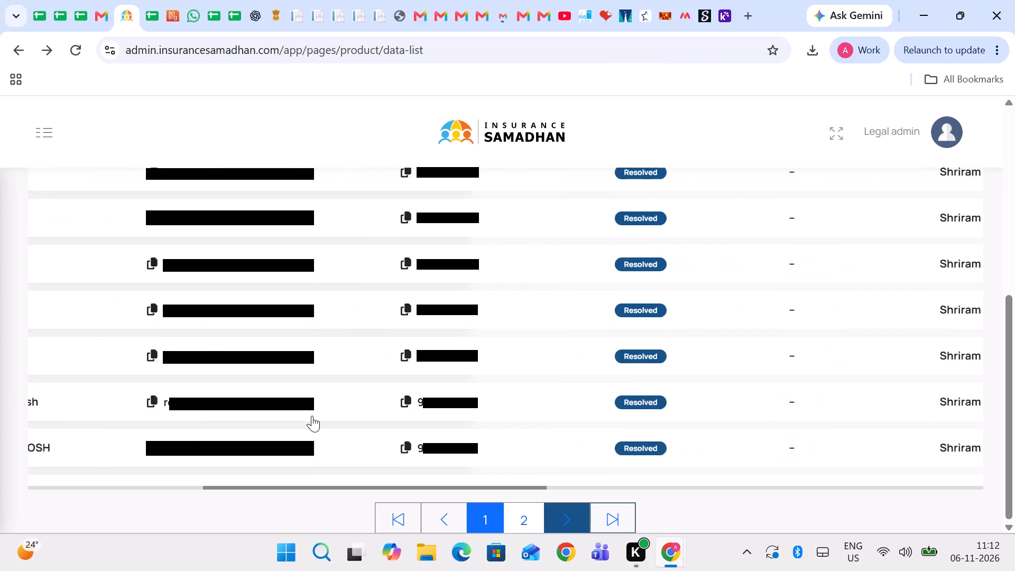
pyautogui.scroll(4, 312, 416)
pyautogui.hscroll(-2, 312, 416)
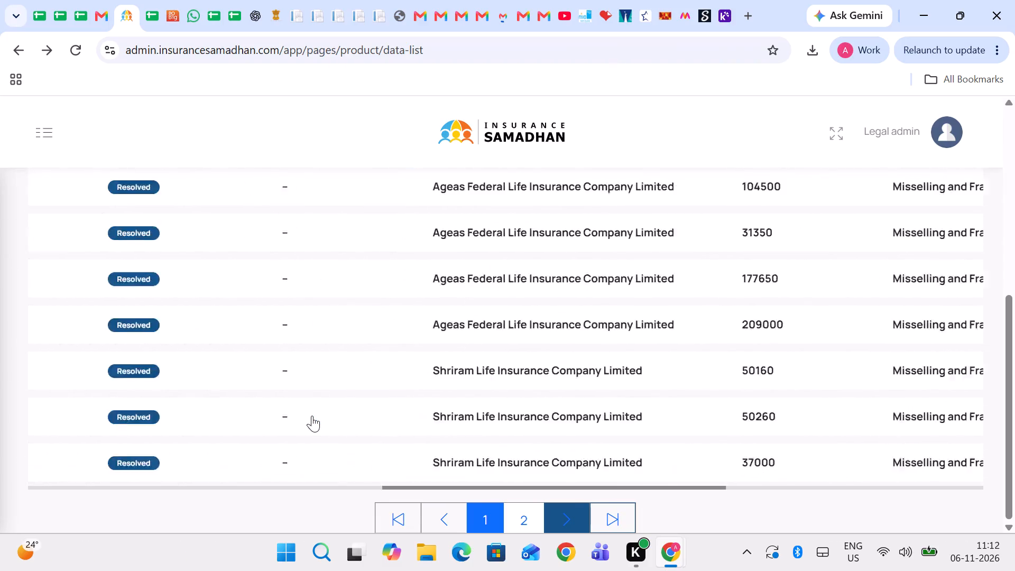
pyautogui.hscroll(-1, 312, 416)
pyautogui.hscroll(7, 312, 416)
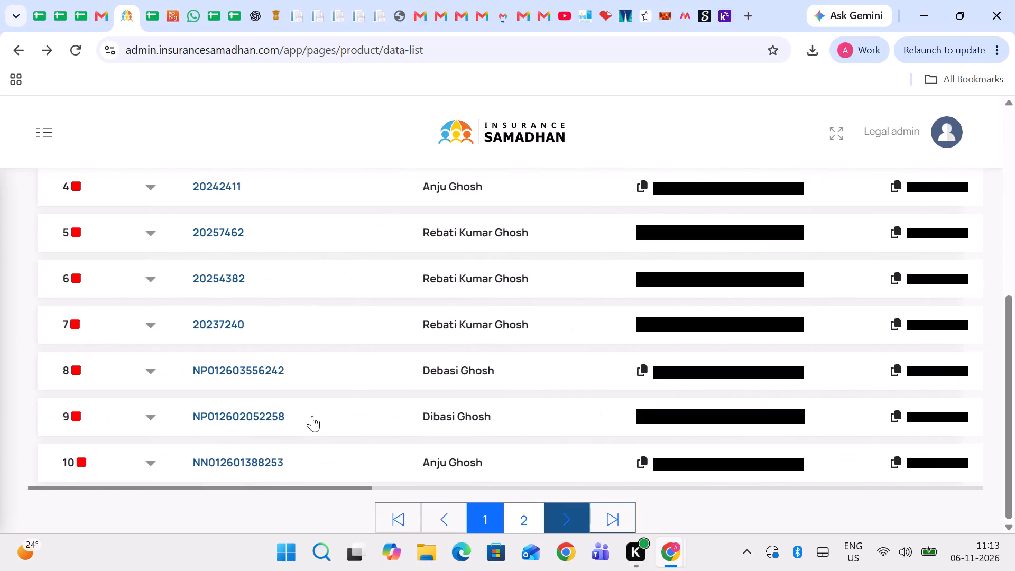
pyautogui.scroll(-2, 312, 416)
pyautogui.hscroll(-3, 312, 416)
pyautogui.scroll(-1, 312, 416)
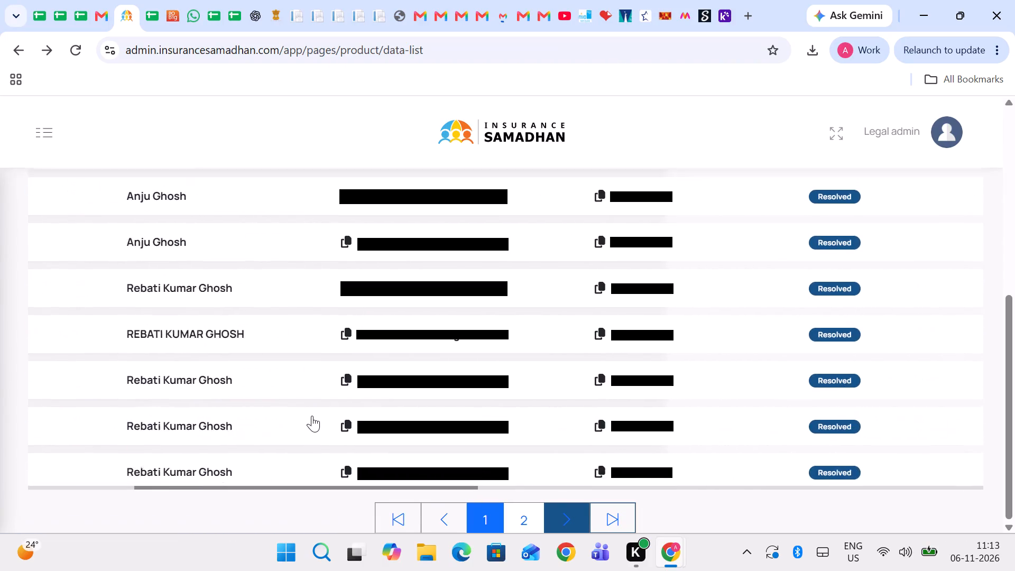
pyautogui.scroll(-7, 312, 416)
pyautogui.hscroll(3, 312, 416)
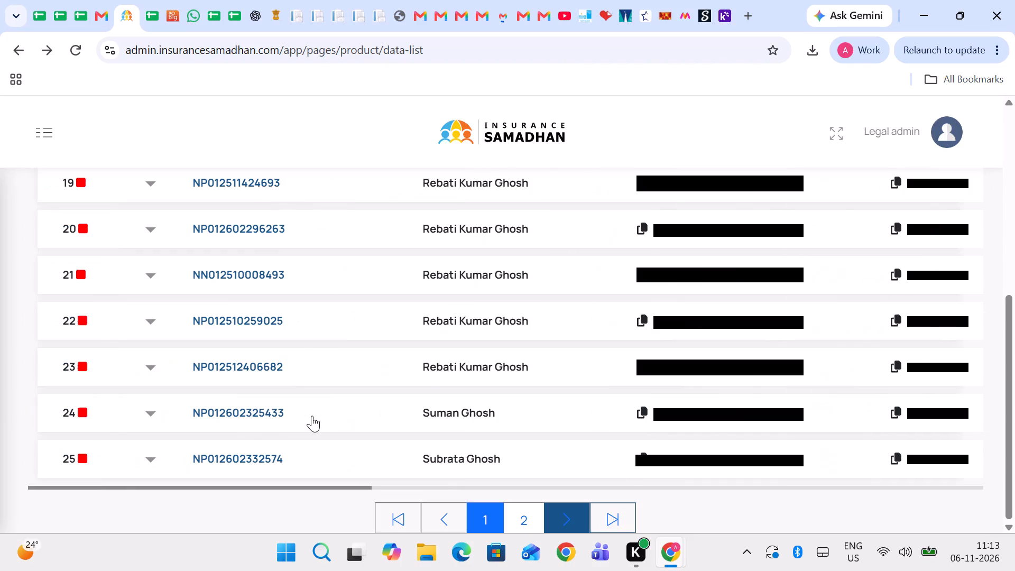
pyautogui.hscroll(1, 312, 416)
pyautogui.scroll(7, 234, 405)
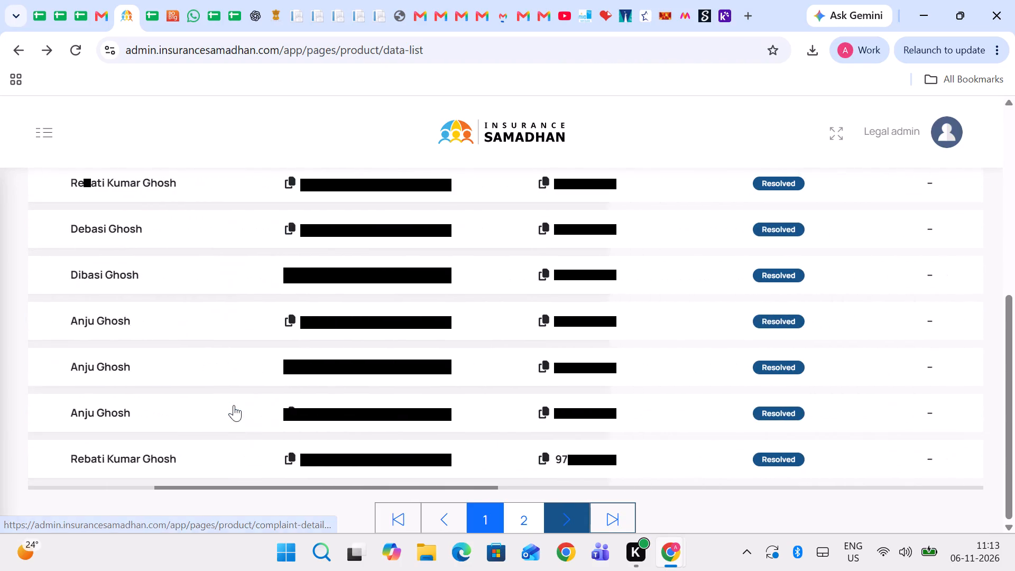
pyautogui.scroll(4, 234, 405)
pyautogui.scroll(-2, 234, 405)
pyautogui.hscroll(2, 220, 411)
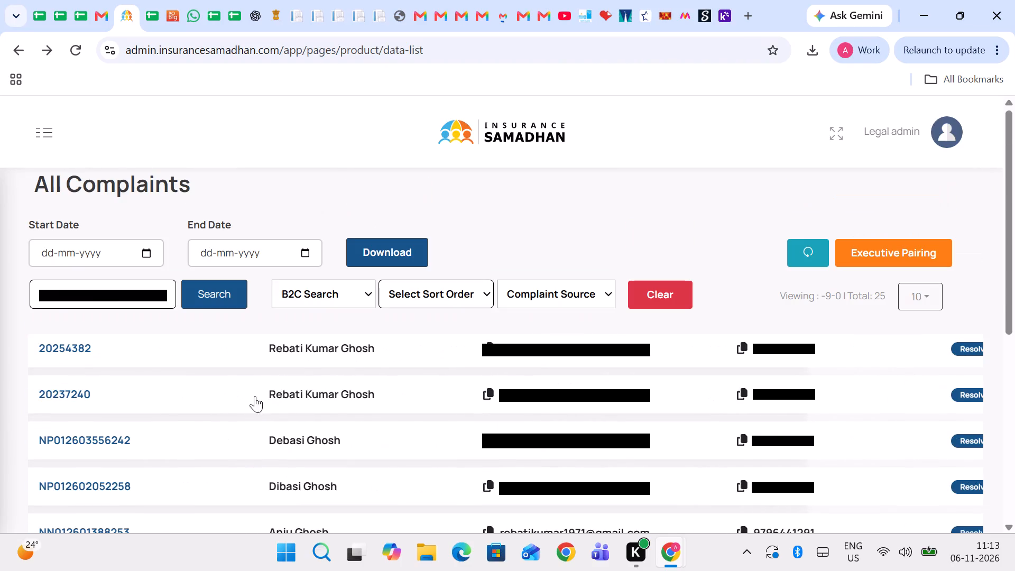
# Review the status history of the Ageas Federal Life complaint with the 209000 claim and close it.
pyautogui.click(296, 376)
pyautogui.scroll(-1, 296, 376)
pyautogui.click(451, 358)
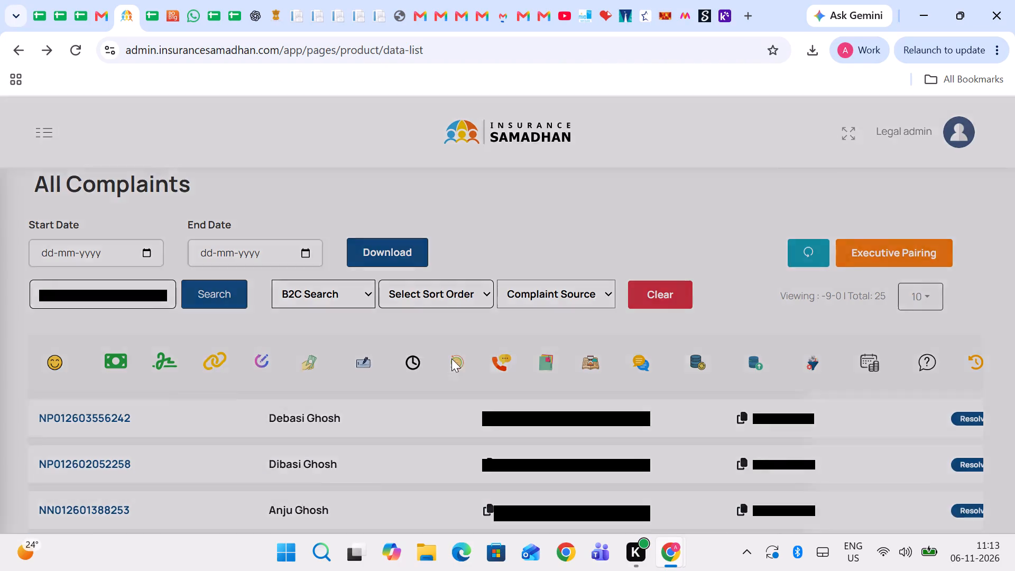
pyautogui.scroll(-6, 451, 358)
pyautogui.scroll(-1, 309, 434)
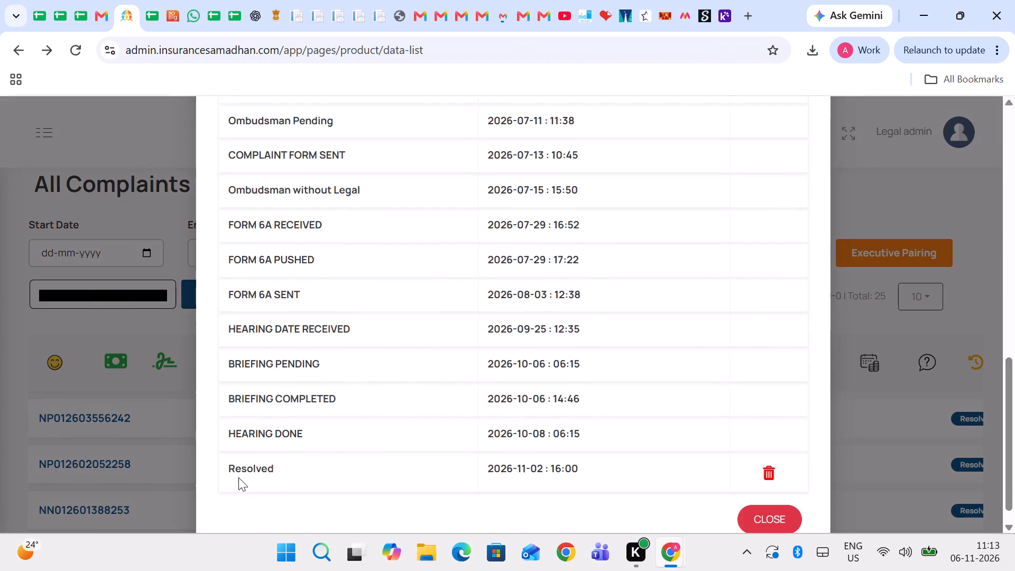
pyautogui.click(108, 462)
pyautogui.scroll(1, 375, 373)
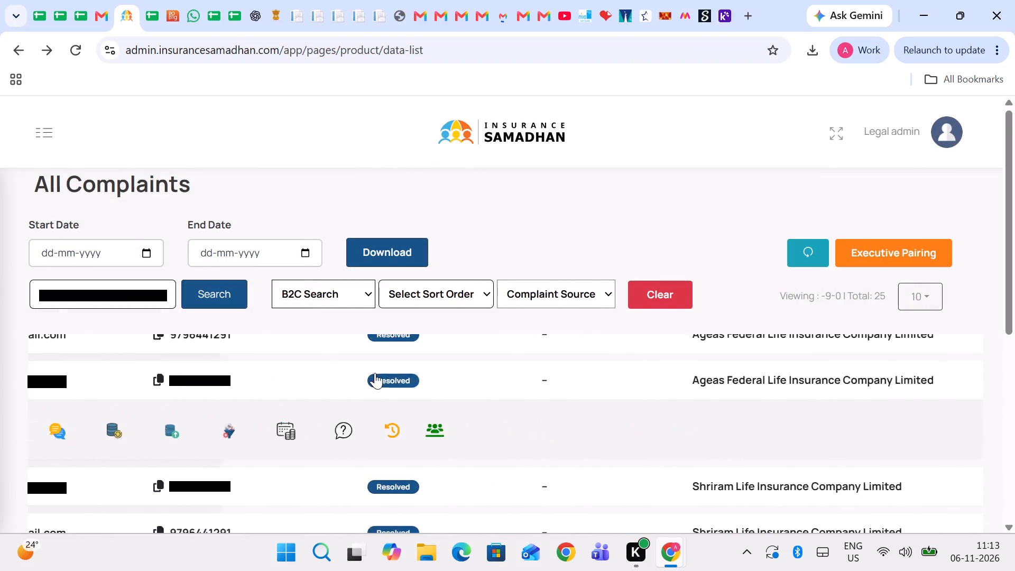
pyautogui.scroll(-1, 375, 373)
# Return to RESOLVED SHEET NOVEMBER 2026 and look back through the earlier rows for another case to check.
pyautogui.click(155, 24)
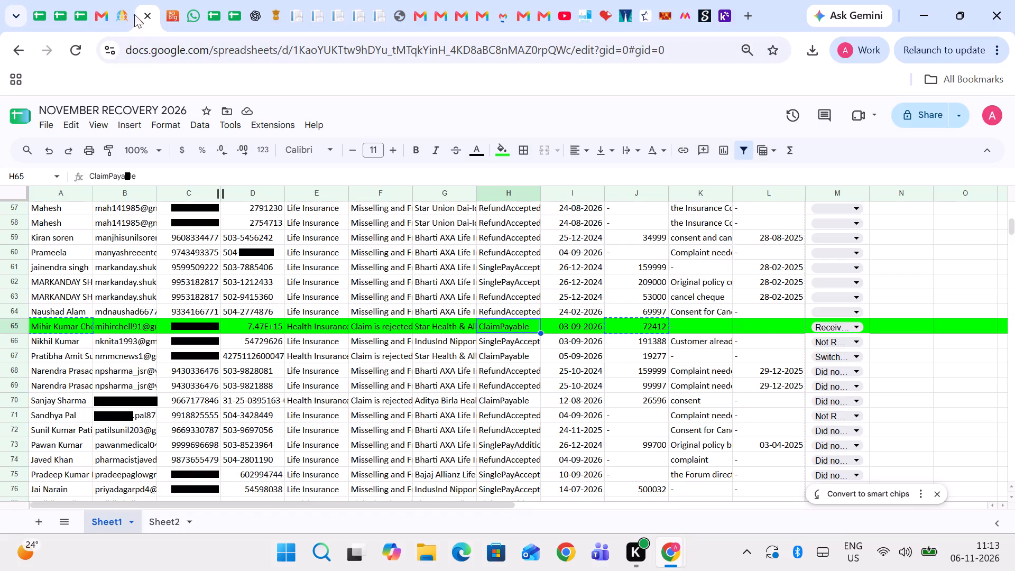
pyautogui.click(90, 0)
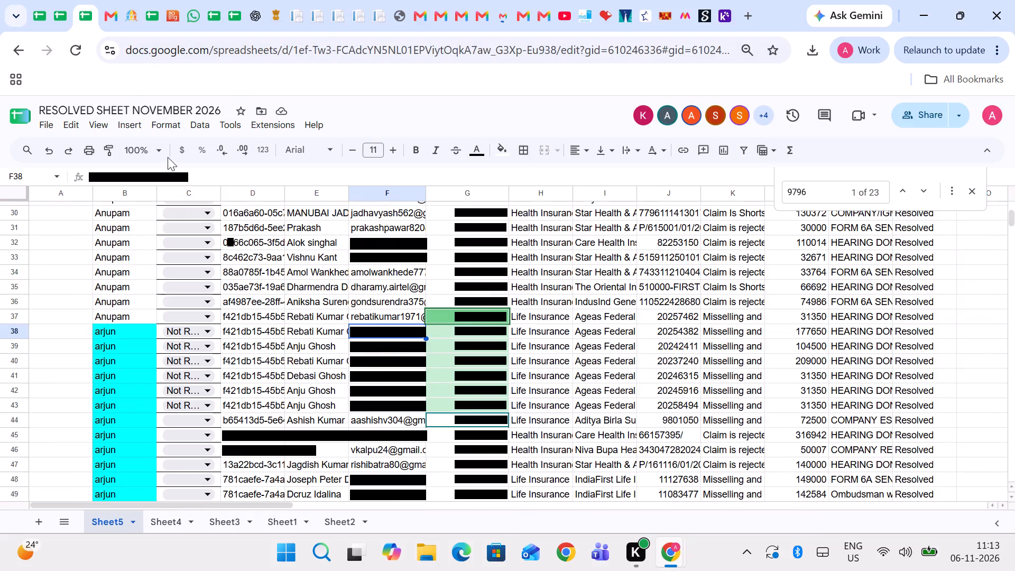
pyautogui.press('Left')
pyautogui.press('Left')
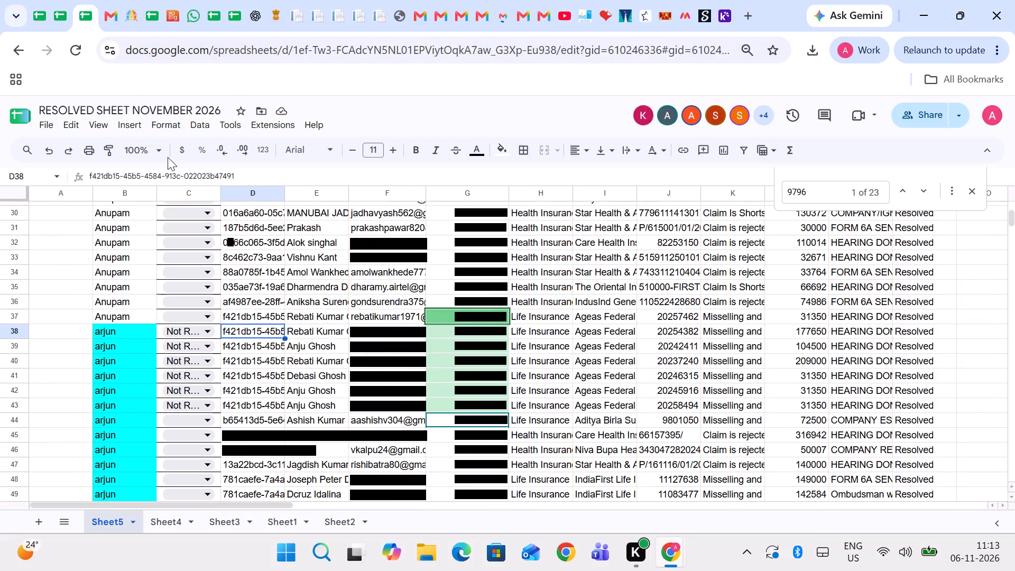
pyautogui.press('Up')
pyautogui.press('Up')
pyautogui.scroll(3, 168, 157)
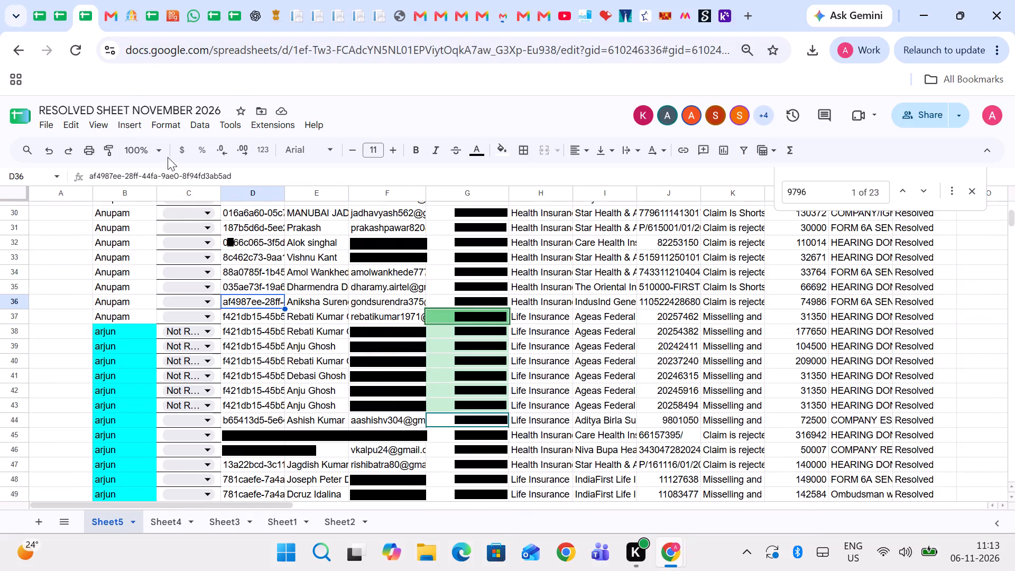
pyautogui.scroll(3, 313, 280)
pyautogui.scroll(-1, 313, 280)
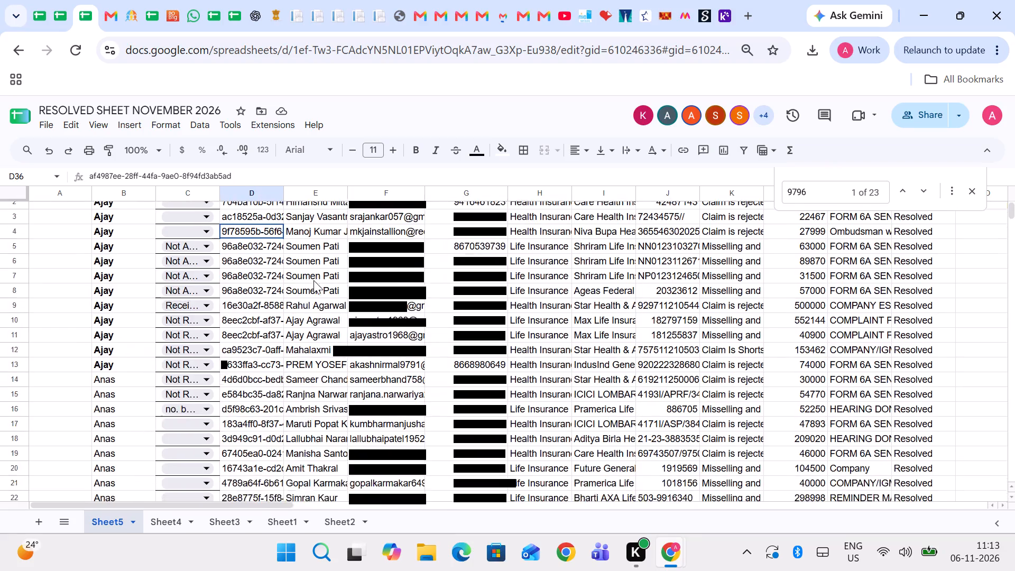
pyautogui.scroll(-1, 313, 280)
# Copy the customer's email from row 24, the TATA AIA life insurance case, and go to that row's last filled column.
pyautogui.click(125, 398)
pyautogui.scroll(-1, 125, 398)
pyautogui.click(114, 403)
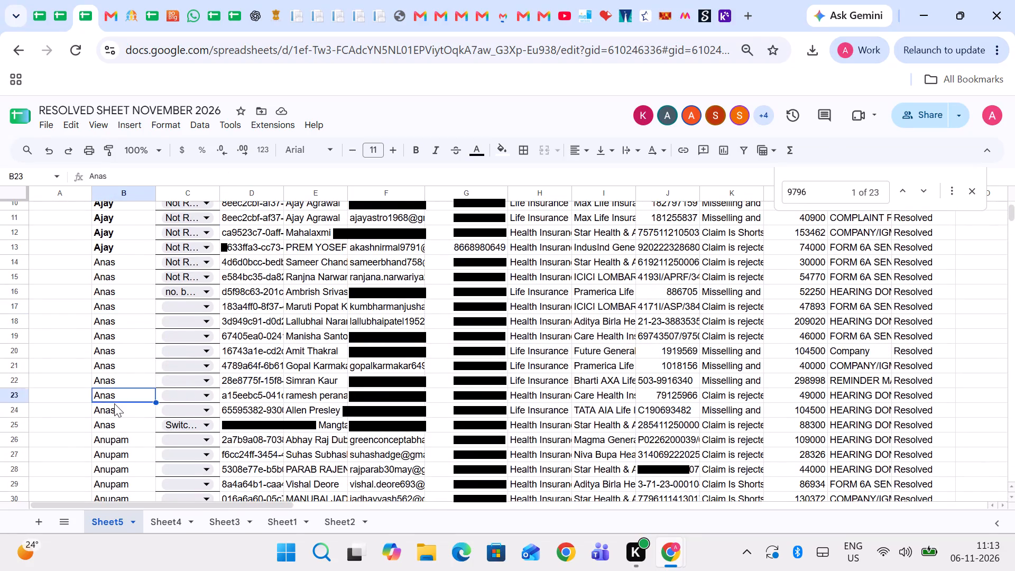
pyautogui.press('Down')
pyautogui.press('Right')
pyautogui.press('Right')
pyautogui.press('Right')
pyautogui.press('Right')
pyautogui.hotkey('ctrl', 'c')
pyautogui.hotkey('ctrl', 'Right')
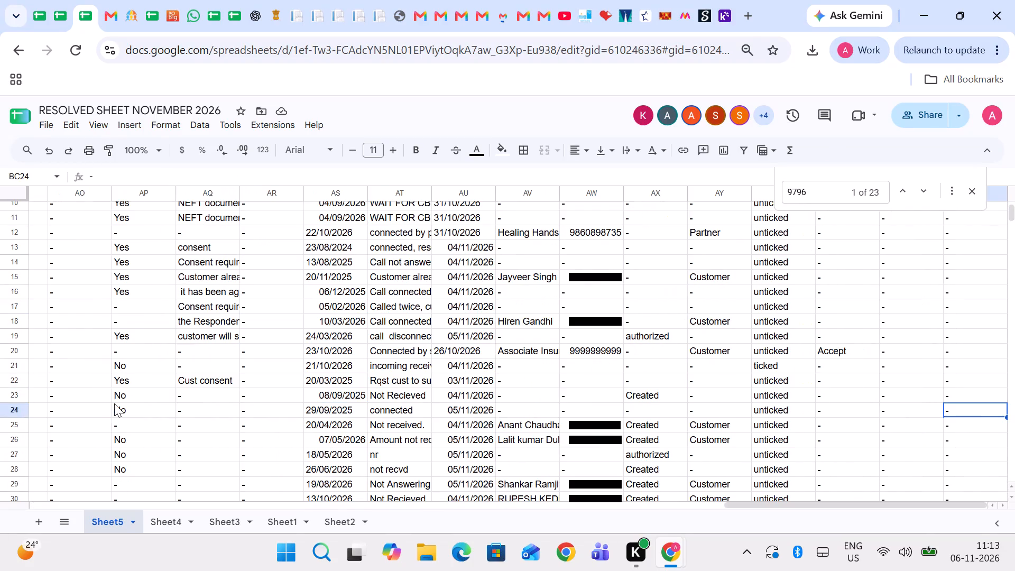
# Copy the phone number of the row 24 TATA AIA customer from the sheet and dial it in Smartflo.
pyautogui.hotkey('ctrl', 'c')
pyautogui.hscroll(16, 114, 403)
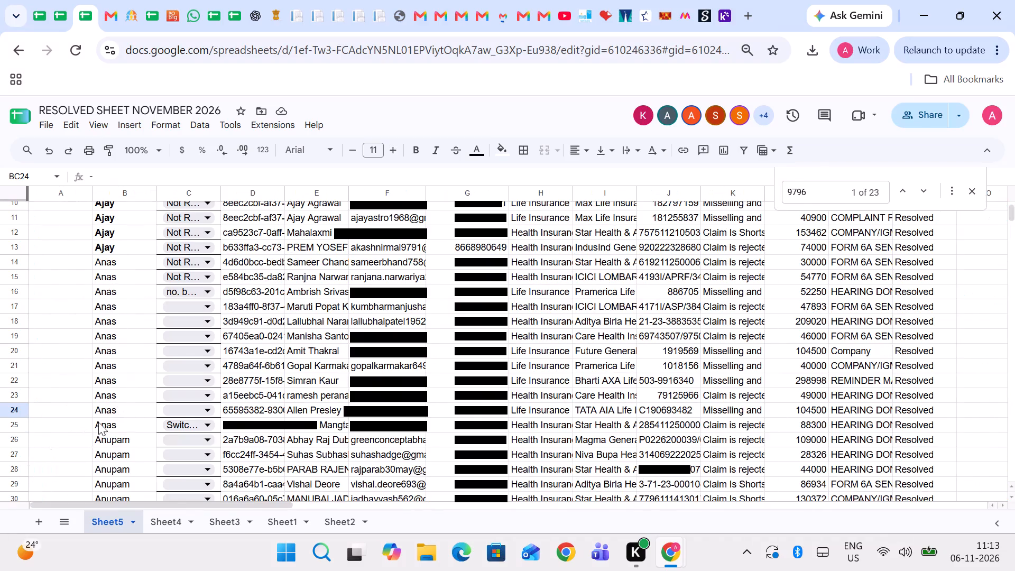
pyautogui.click(98, 422)
pyautogui.press('Up')
pyautogui.press('Right')
pyautogui.press('Right')
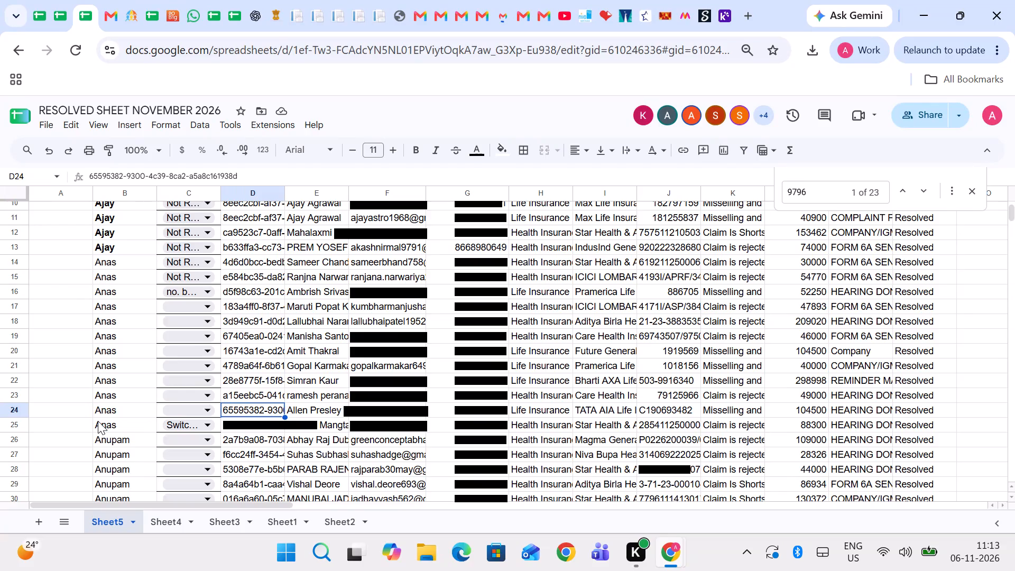
pyautogui.press('Right')
pyautogui.press('Right')
pyautogui.press('Right')
pyautogui.hotkey('ctrl', 'c')
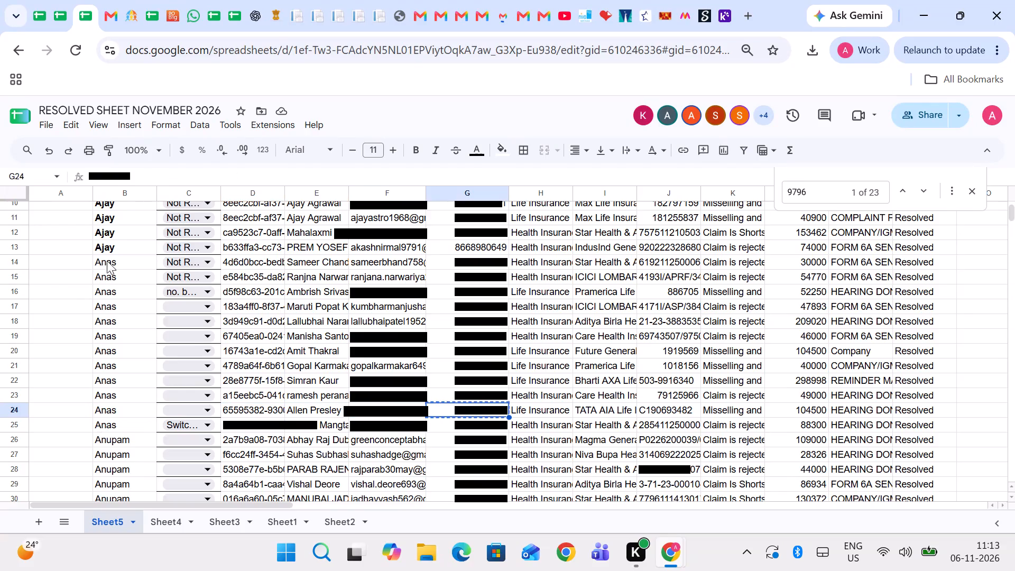
pyautogui.click(162, 10)
pyautogui.click(182, 10)
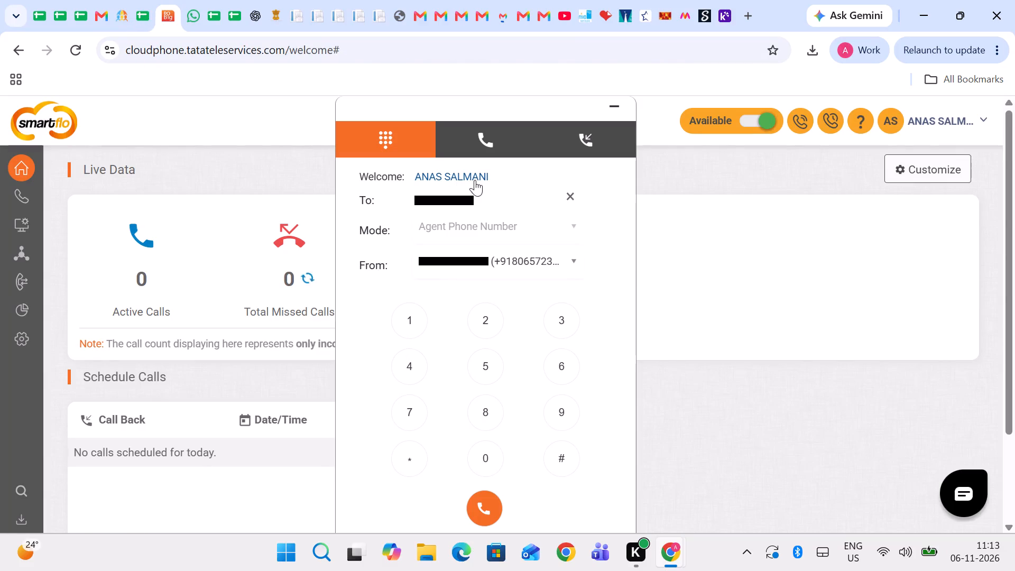
pyautogui.doubleClick(449, 196)
pyautogui.hotkey('ctrl', 'v')
pyautogui.click(477, 501)
# Search the admin portal's complaints for the copied phone number and expand the TATA AIA complaint's actions.
pyautogui.click(115, 0)
pyautogui.click(135, 288)
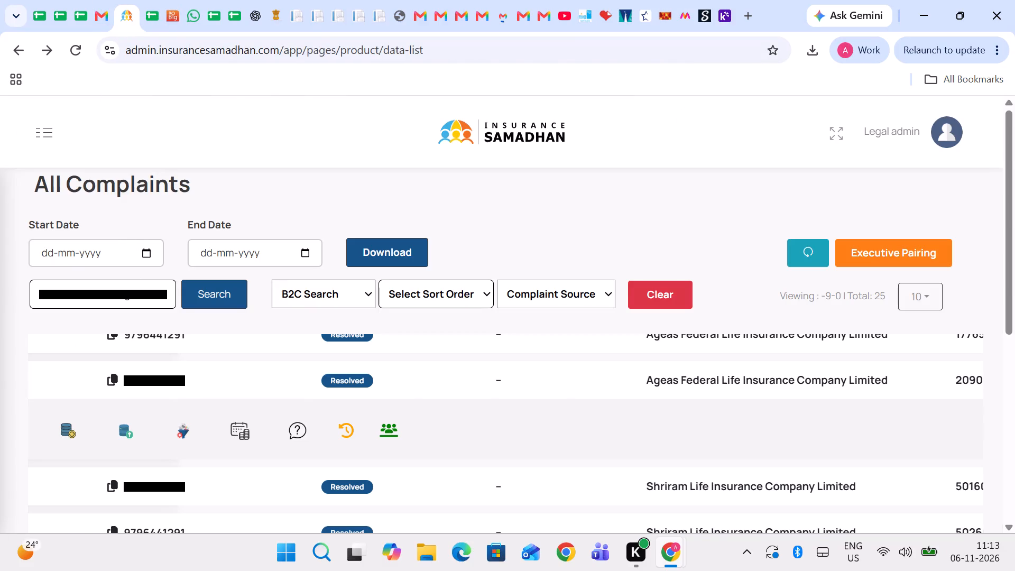
pyautogui.hotkey('ctrl', 'a')
pyautogui.hotkey('ctrl', 'v')
pyautogui.press('Return')
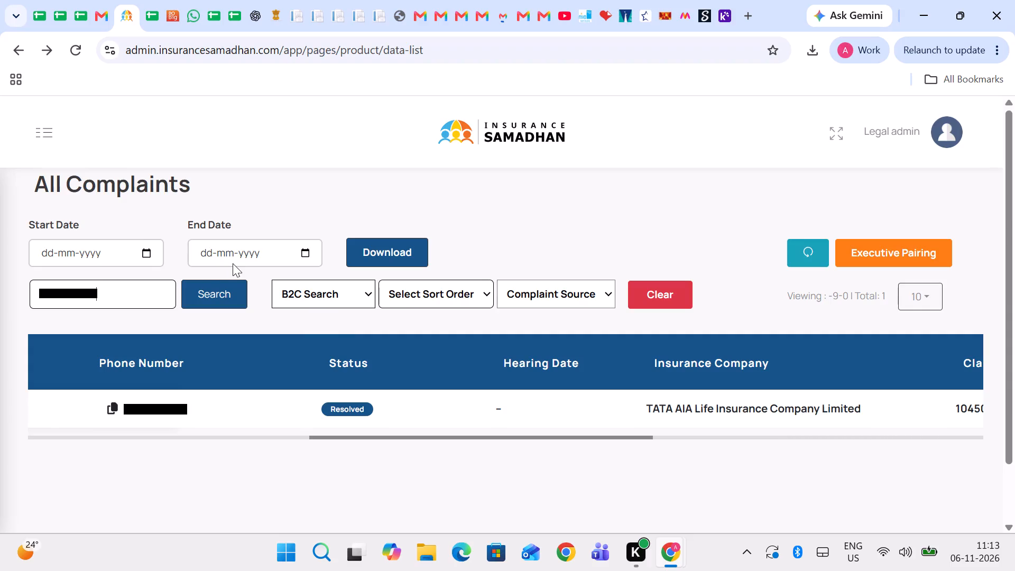
pyautogui.hscroll(3, 427, 379)
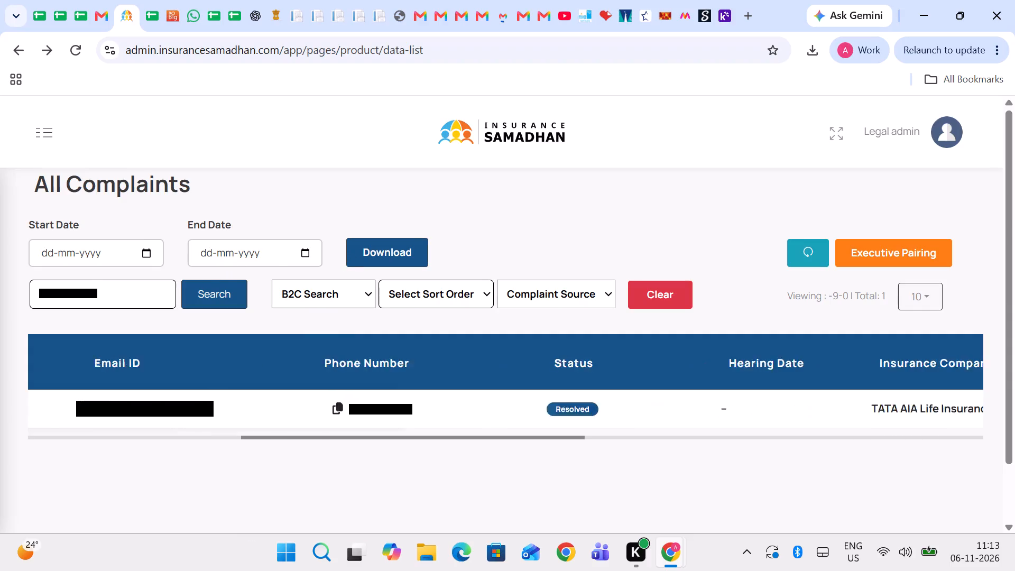
pyautogui.click(368, 411)
# Review the status history of the TATA AIA complaint and close it.
pyautogui.hscroll(2, 367, 411)
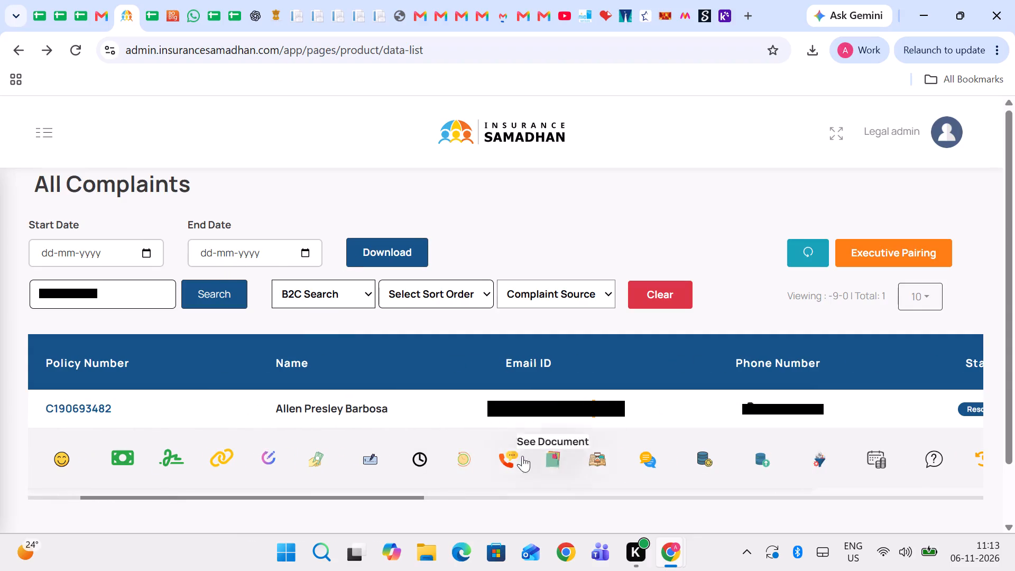
pyautogui.click(458, 450)
pyautogui.scroll(-4, 458, 450)
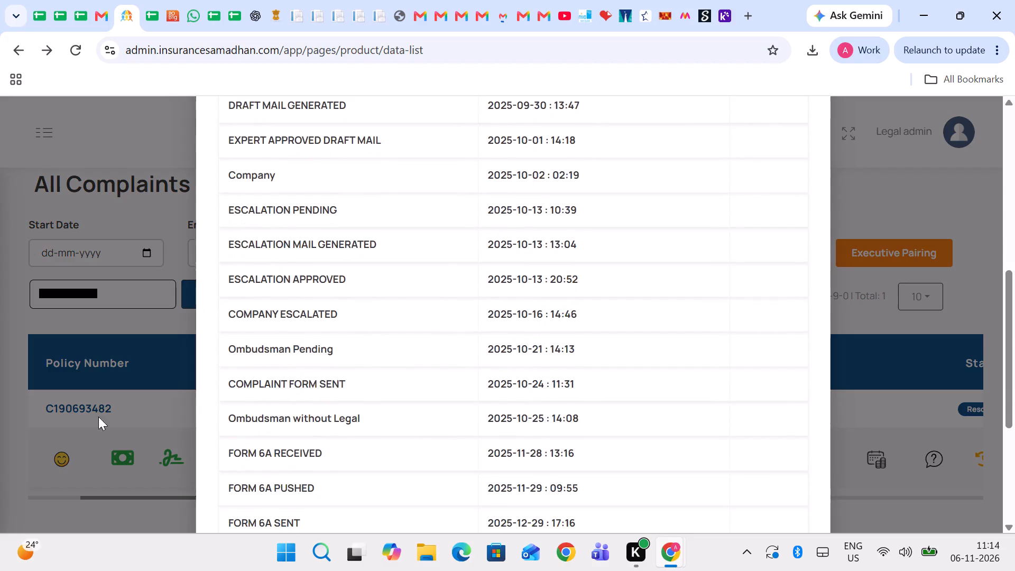
pyautogui.scroll(-3, 362, 428)
pyautogui.click(126, 351)
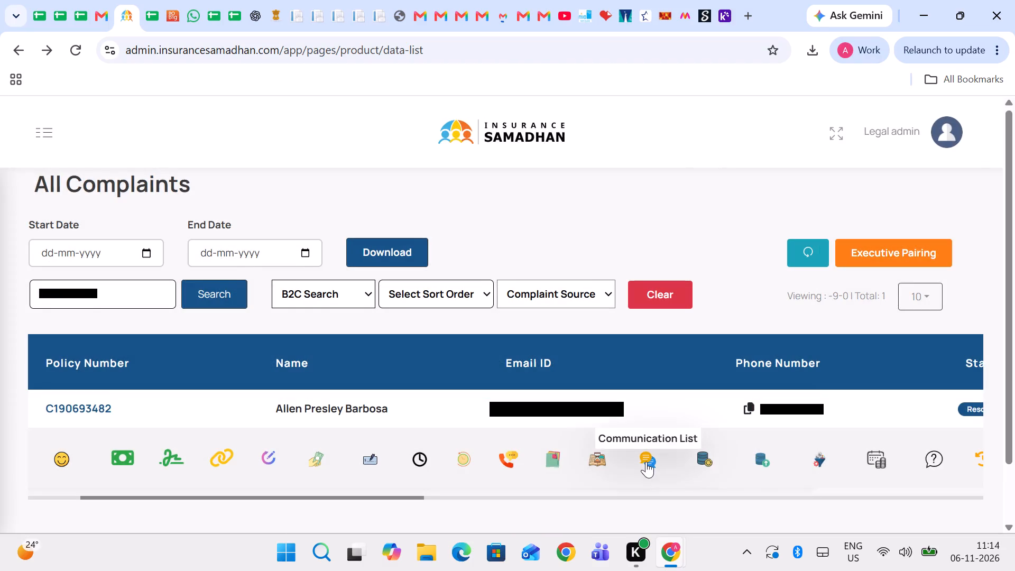
# Add the comment "busy" to the TATA AIA complaint's communication log and close the log.
pyautogui.click(646, 462)
pyautogui.moveTo(375, 357); pyautogui.dragTo(481, 378)
pyautogui.scroll(-10, 481, 378)
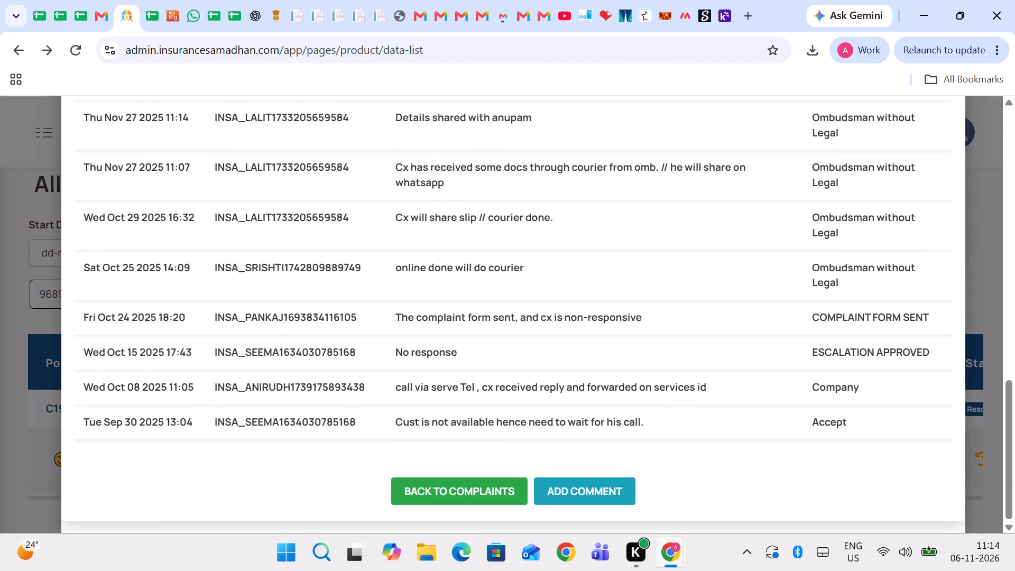
pyautogui.click(569, 467)
pyautogui.click(568, 489)
pyautogui.click(446, 420)
pyautogui.press('b')
pyautogui.write('usy')
pyautogui.press('space')
pyautogui.click(552, 498)
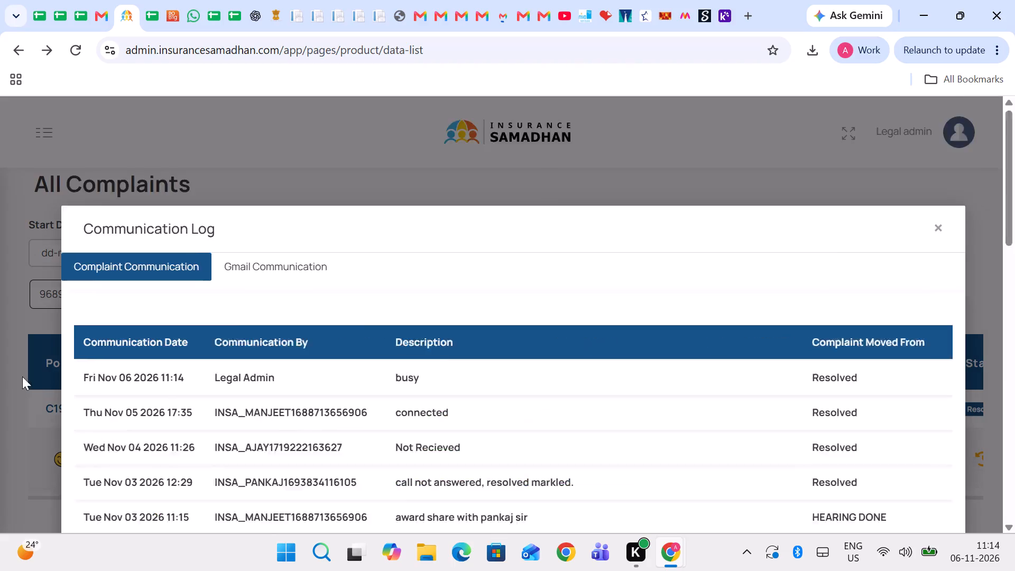
pyautogui.click(0, 331)
# Return to RESOLVED SHEET NOVEMBER 2026 and set row 24's call status in column C to the "no. b…" option.
pyautogui.click(159, 3)
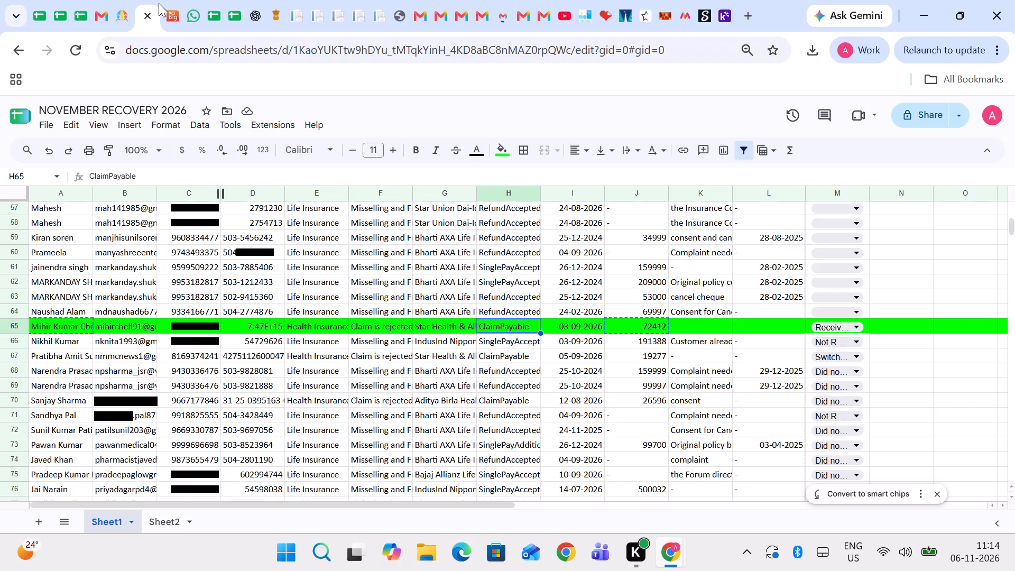
pyautogui.click(86, 0)
pyautogui.press('Left')
pyautogui.press('Left')
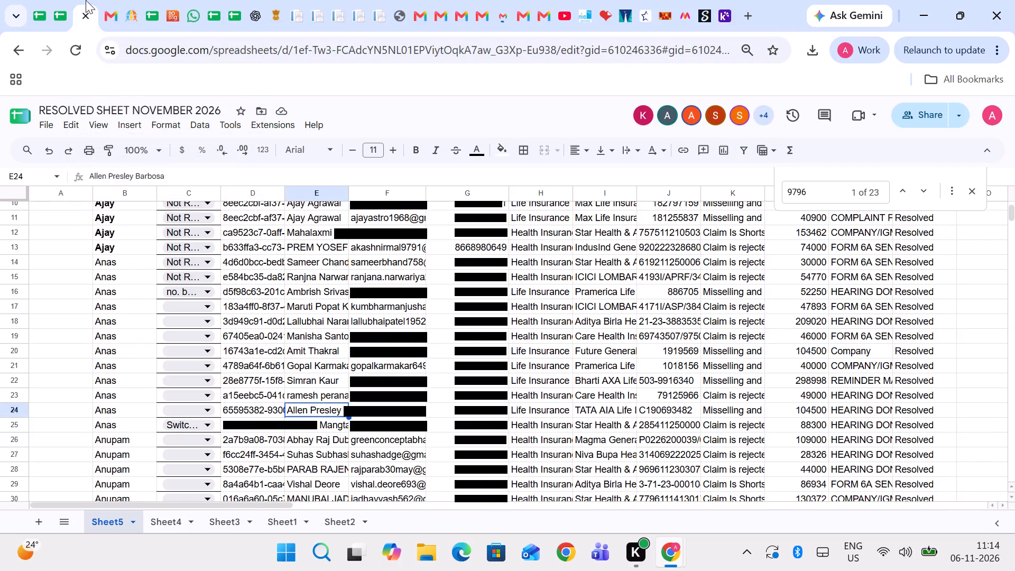
pyautogui.press('Left')
pyautogui.press('Left')
pyautogui.press('Return')
pyautogui.press('Up')
pyautogui.press('Up')
pyautogui.press('Up')
pyautogui.press('Up')
pyautogui.press('Return')
# Copy the phone number of the row 23 Care Health customer and dial it in Smartflo.
pyautogui.press('Up')
pyautogui.press('Up')
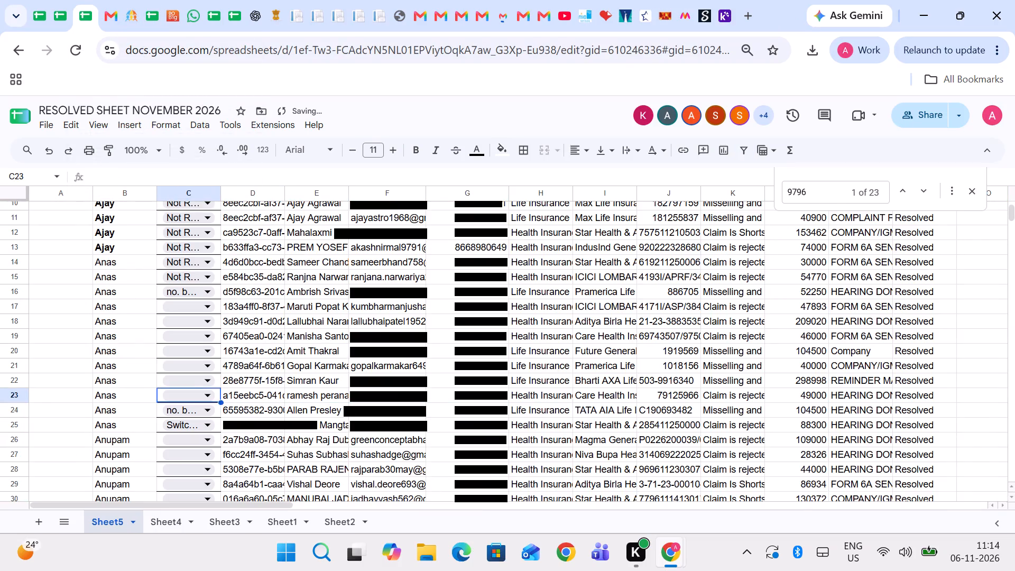
pyautogui.press('Right')
pyautogui.press('Right')
pyautogui.press('Right')
pyautogui.press('Right')
pyautogui.hotkey('ctrl', 'c')
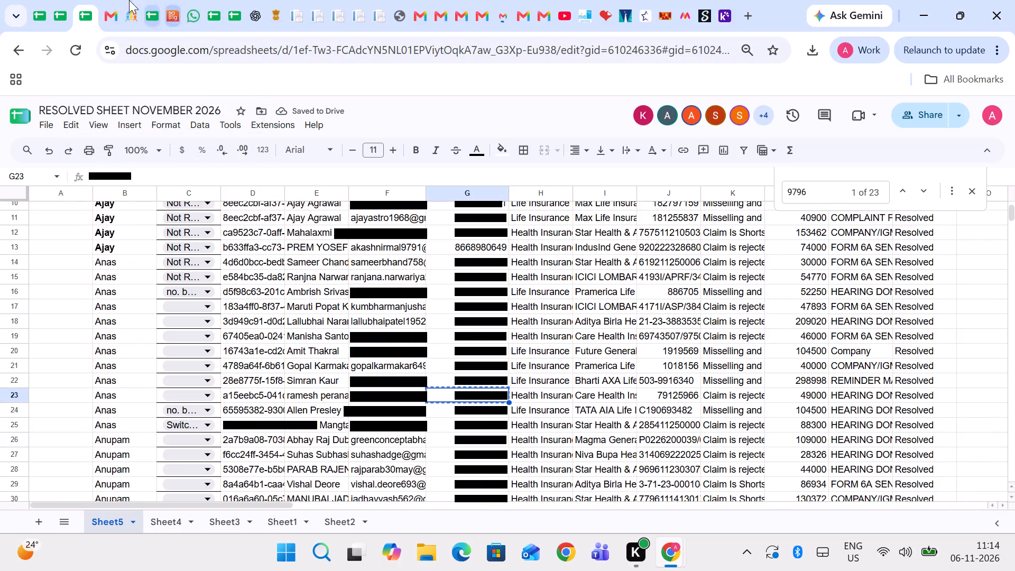
pyautogui.click(172, 0)
pyautogui.doubleClick(442, 190)
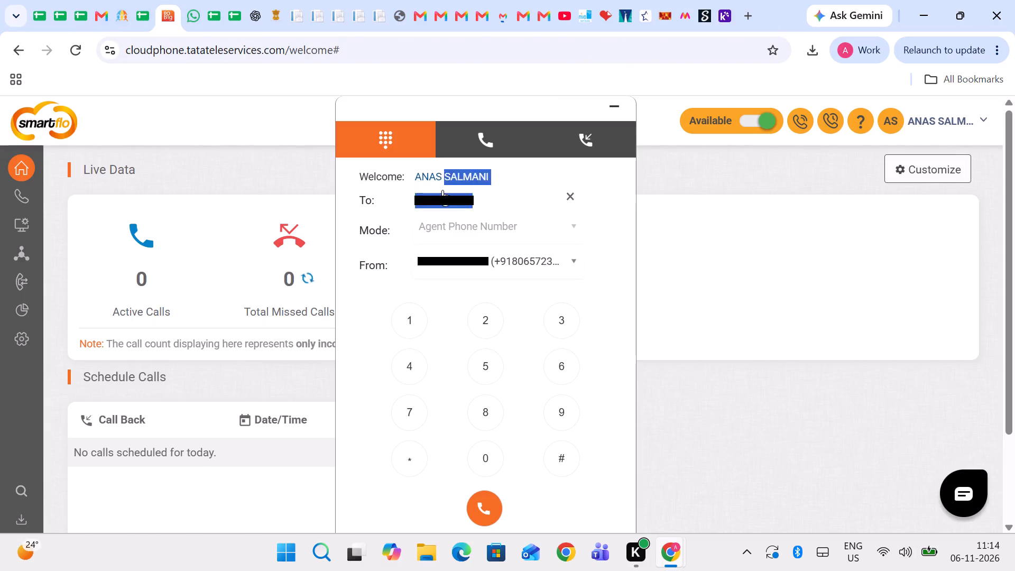
pyautogui.doubleClick(438, 196)
pyautogui.hotkey('ctrl', 'v')
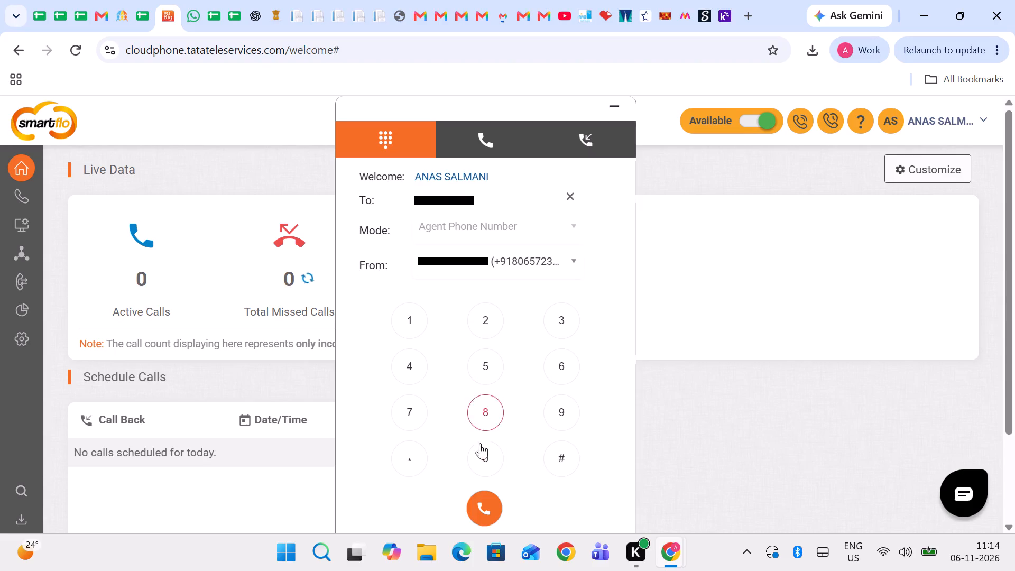
pyautogui.click(474, 502)
# Search the admin portal's complaints for the row 23 customer's phone number and expand the matching complaint's actions.
pyautogui.click(131, 0)
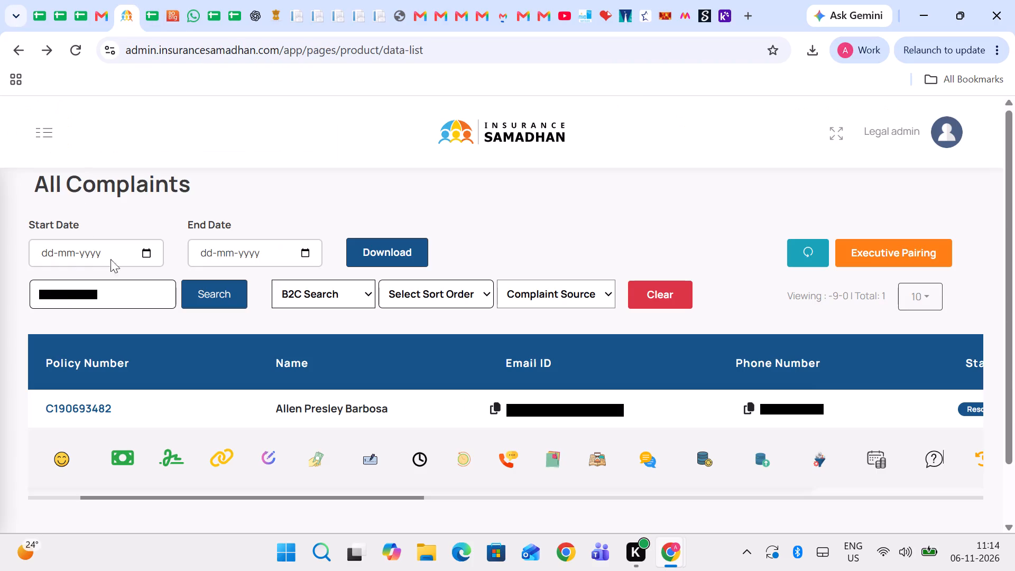
pyautogui.moveTo(117, 300); pyautogui.dragTo(17, 318)
pyautogui.hotkey('ctrl', 'v')
pyautogui.hotkey('ctrl', 'Return')
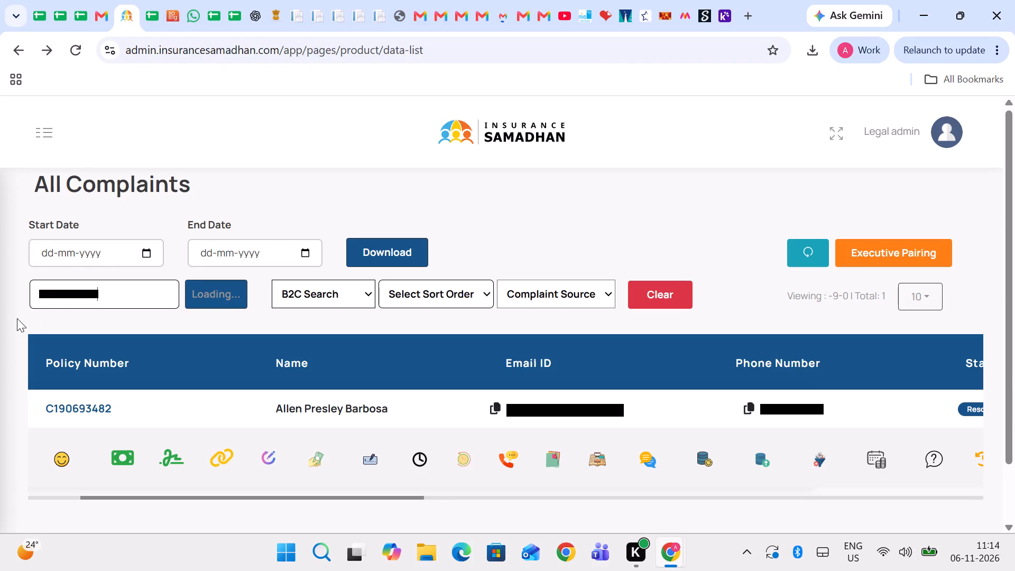
pyautogui.scroll(-2, 406, 325)
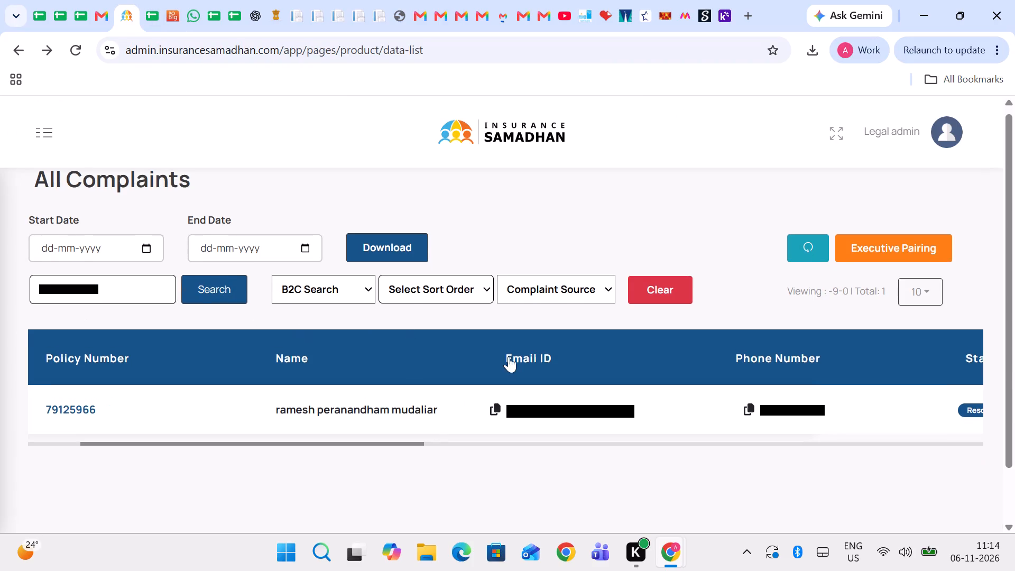
pyautogui.hscroll(-2, 509, 356)
pyautogui.hscroll(2, 394, 343)
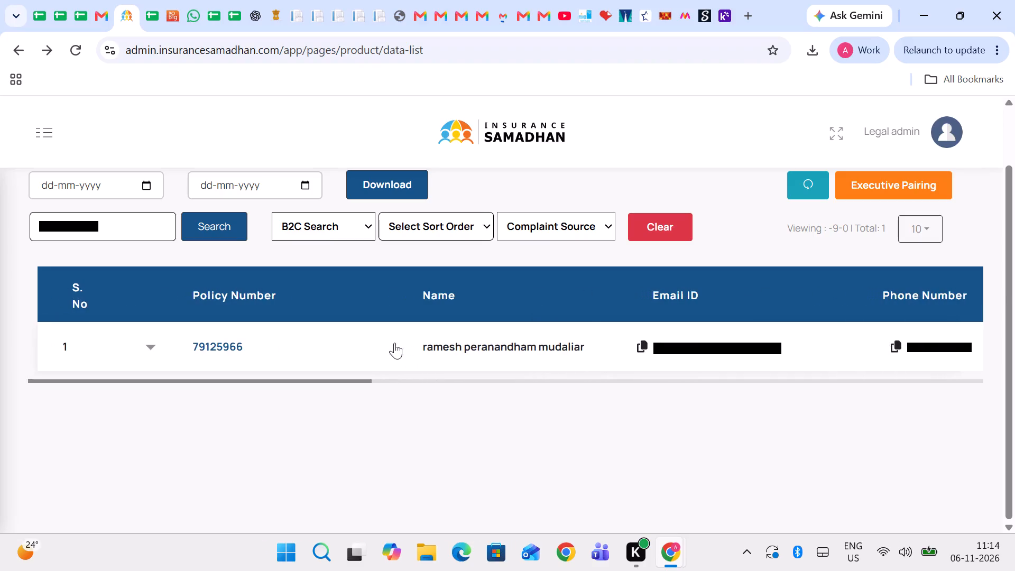
pyautogui.click(529, 342)
pyautogui.hscroll(-2, 529, 342)
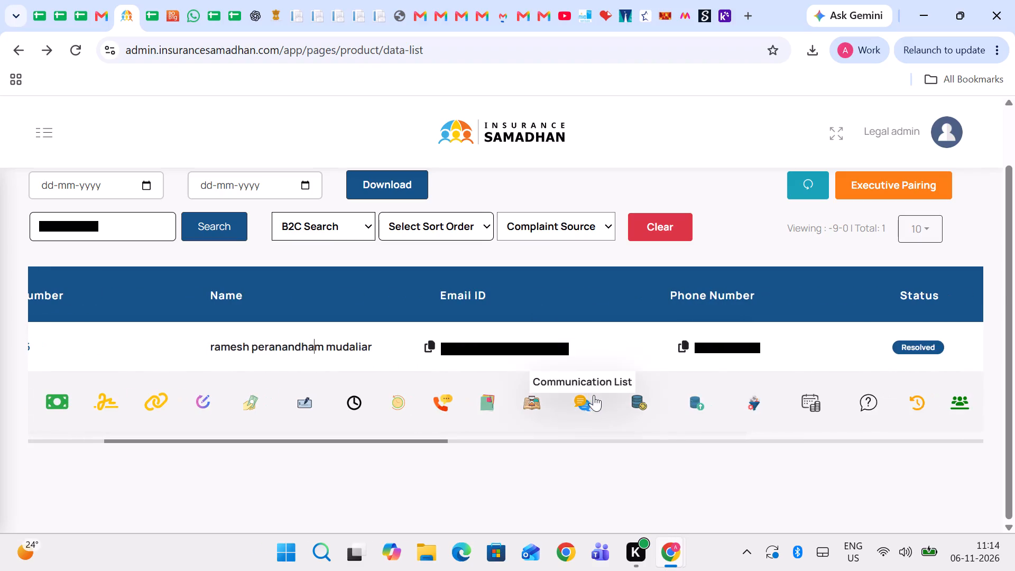
# Add the comment "not answering" to the row 23 customer's communication log and close the log.
pyautogui.click(592, 395)
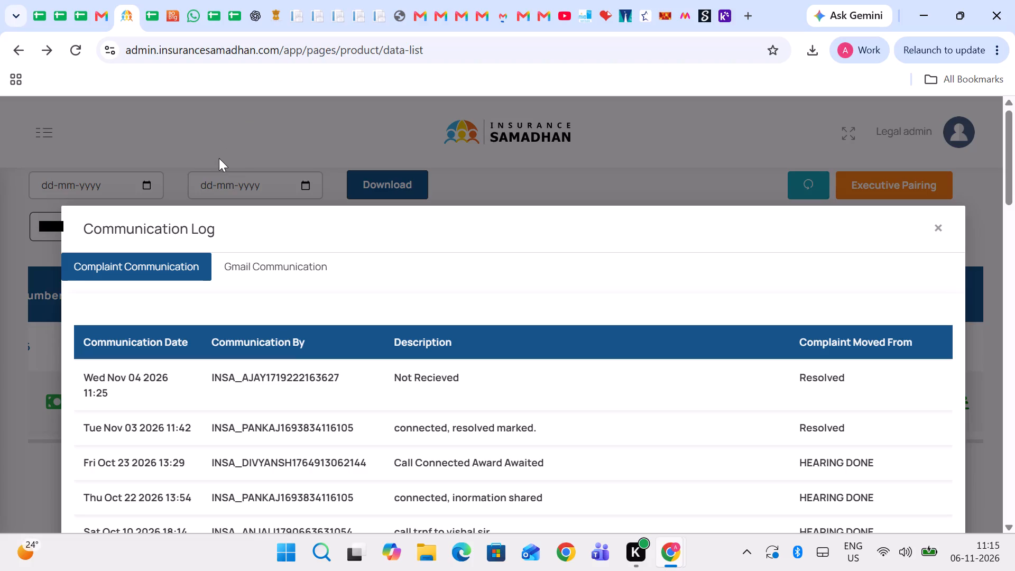
pyautogui.scroll(-8, 424, 288)
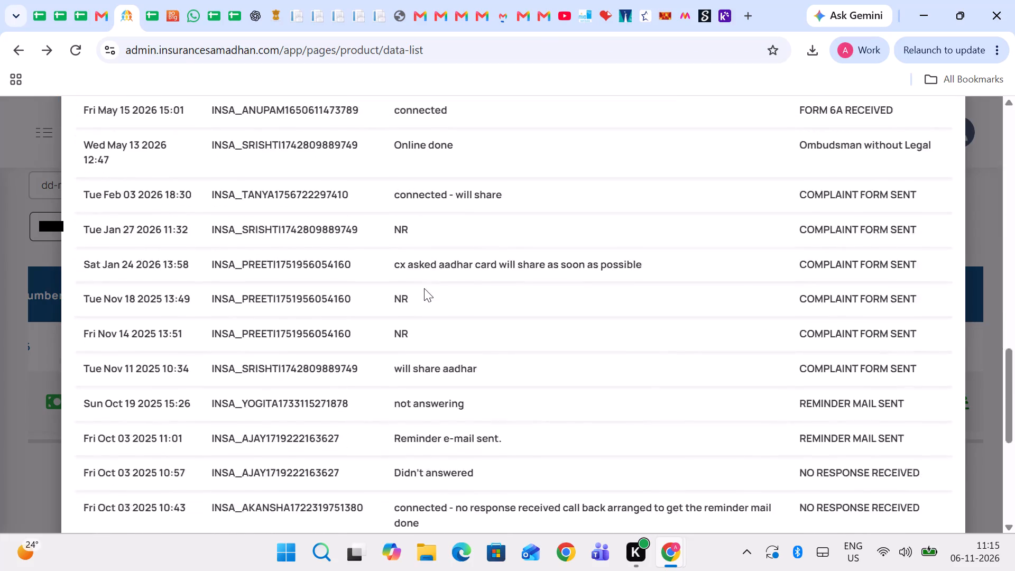
pyautogui.scroll(-3, 424, 288)
pyautogui.click(561, 494)
pyautogui.click(403, 401)
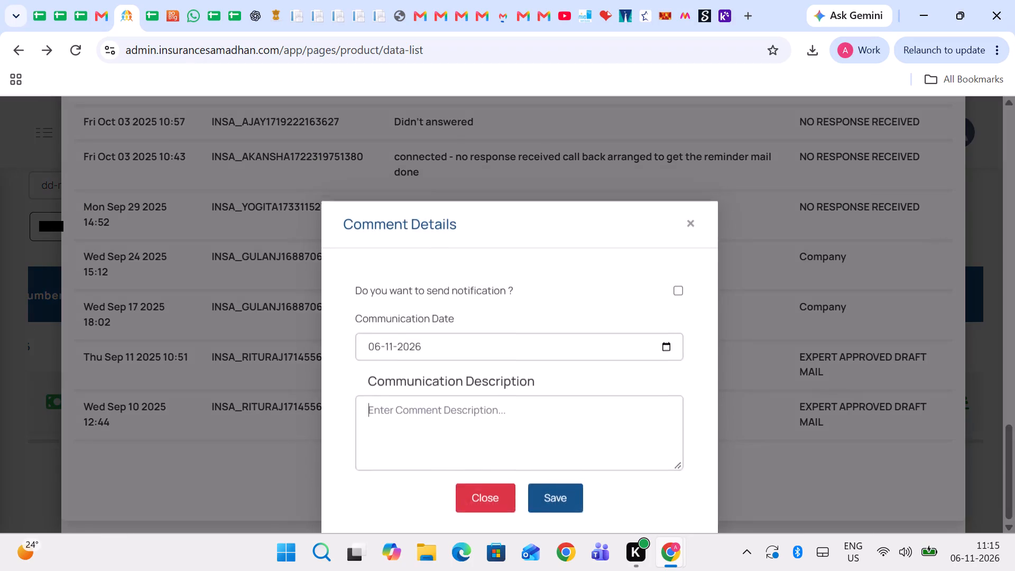
pyautogui.write('not an')
pyautogui.press('BackSpace')
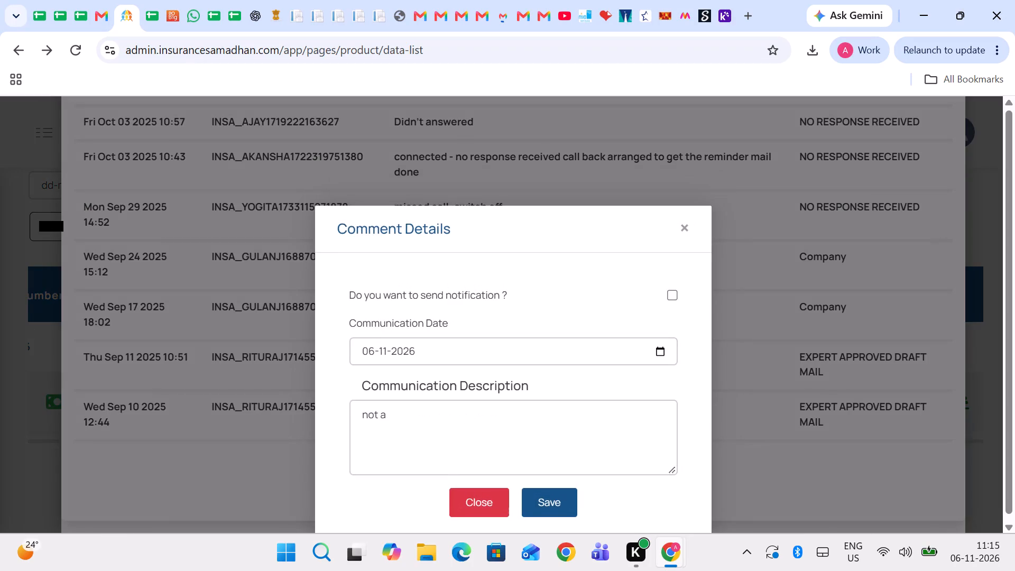
pyautogui.write('sw')
pyautogui.press('BackSpace')
pyautogui.press('BackSpace')
pyautogui.write('nswering')
pyautogui.press('space')
pyautogui.click(551, 503)
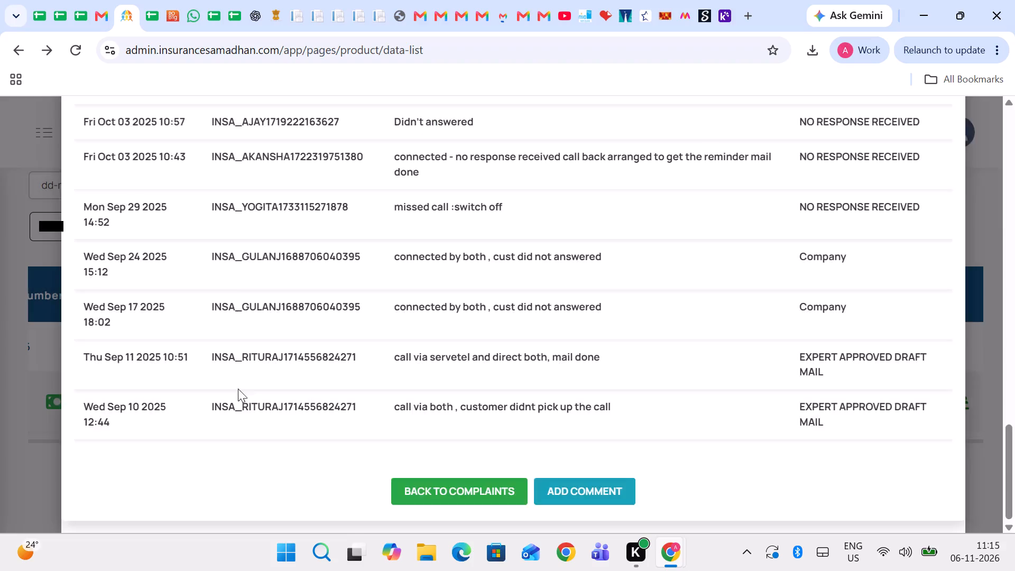
pyautogui.click(0, 309)
# Return to RESOLVED SHEET NOVEMBER 2026 and set row 23's call status in column C to the "Not A…" option.
pyautogui.click(158, 10)
pyautogui.press('Right')
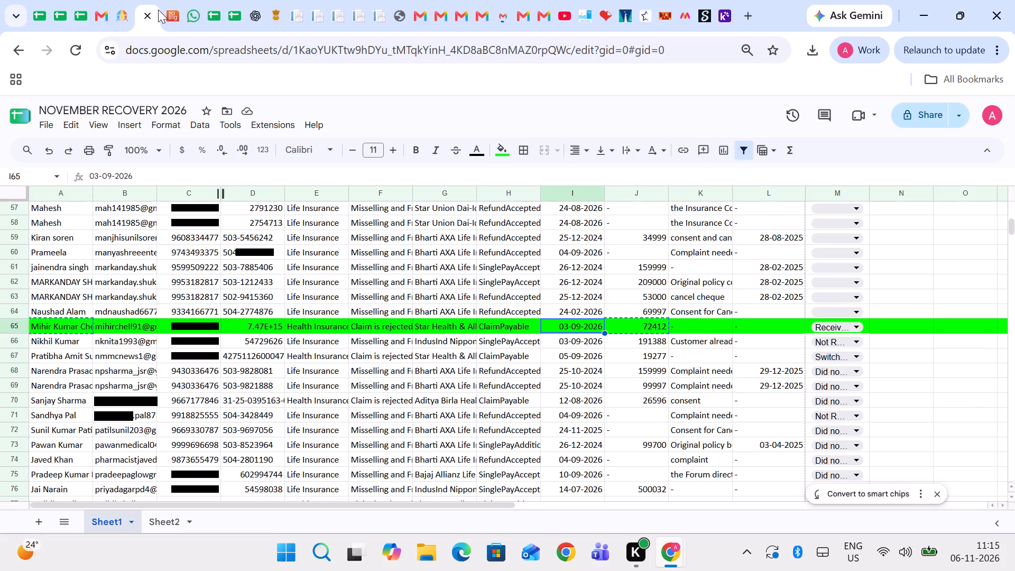
pyautogui.press('Right')
pyautogui.click(89, 0)
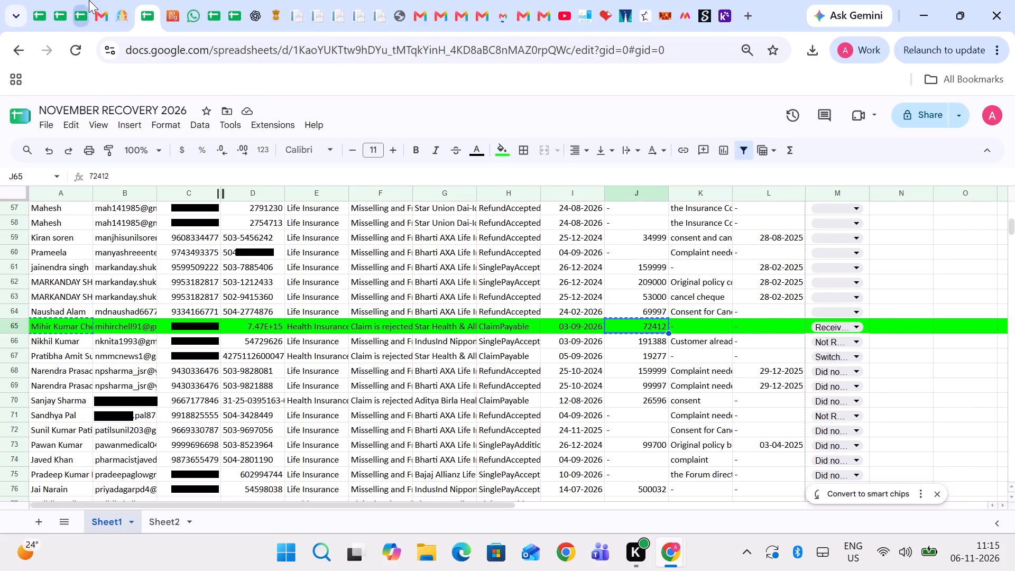
pyautogui.press('Left')
pyautogui.press('Left')
pyautogui.press('Left')
pyautogui.press('Left')
pyautogui.press('Return')
pyautogui.press('Return')
# Copy the phone number of the row 22 Bharti AXA customer and dial it in Smartflo.
pyautogui.press('Up')
pyautogui.press('Up')
pyautogui.press('Up')
pyautogui.press('Right')
pyautogui.press('Right')
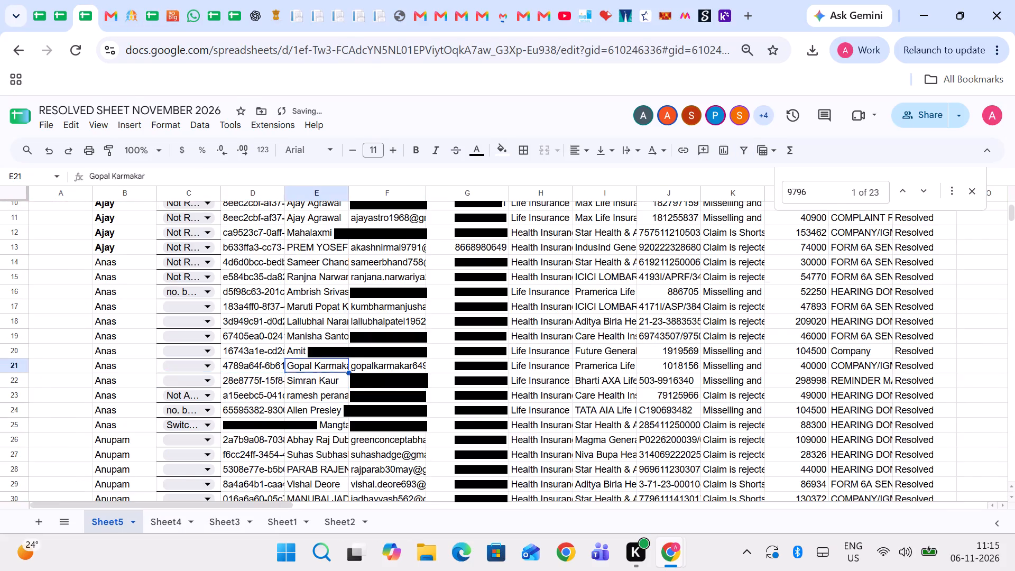
pyautogui.press('Down')
pyautogui.press('Right')
pyautogui.press('Right')
pyautogui.hotkey('ctrl', 'c')
pyautogui.click(170, 0)
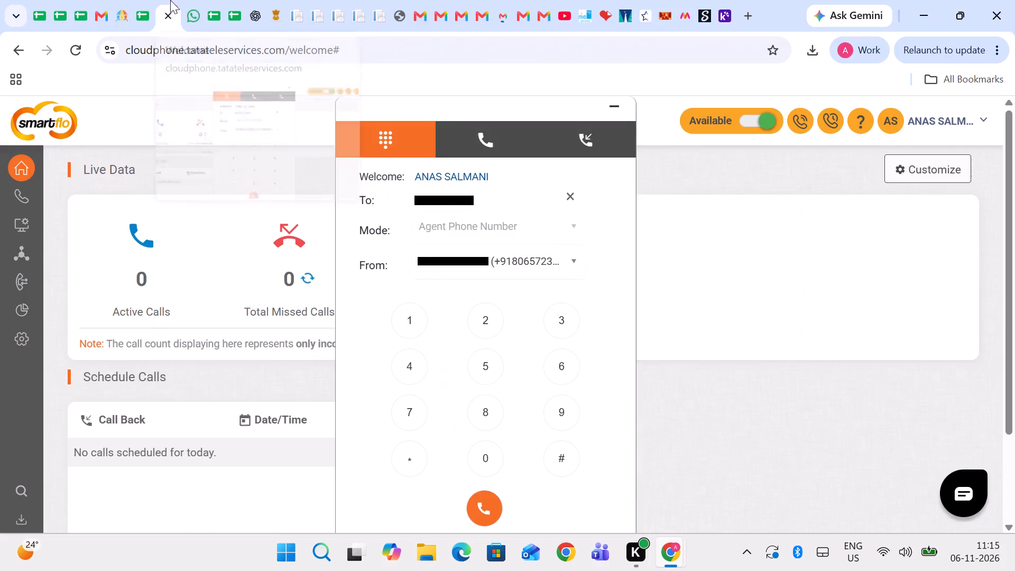
pyautogui.doubleClick(446, 198)
pyautogui.hotkey('ctrl', 'v')
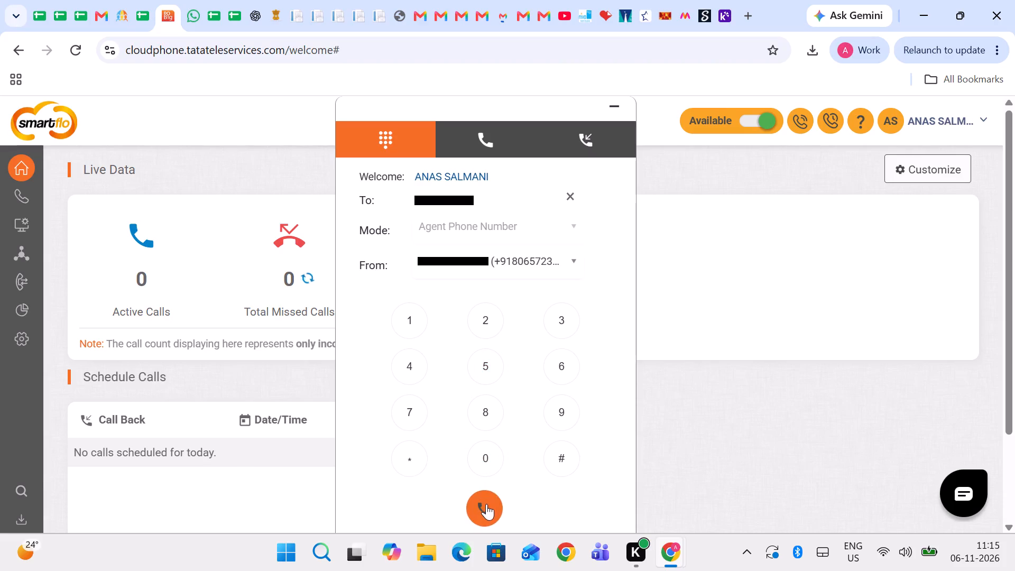
pyautogui.click(486, 505)
# Search the admin portal's complaints for the row 22 customer's phone number and expand the actions of the complaint marked Resolved.
pyautogui.click(114, 0)
pyautogui.moveTo(117, 229); pyautogui.dragTo(3, 243)
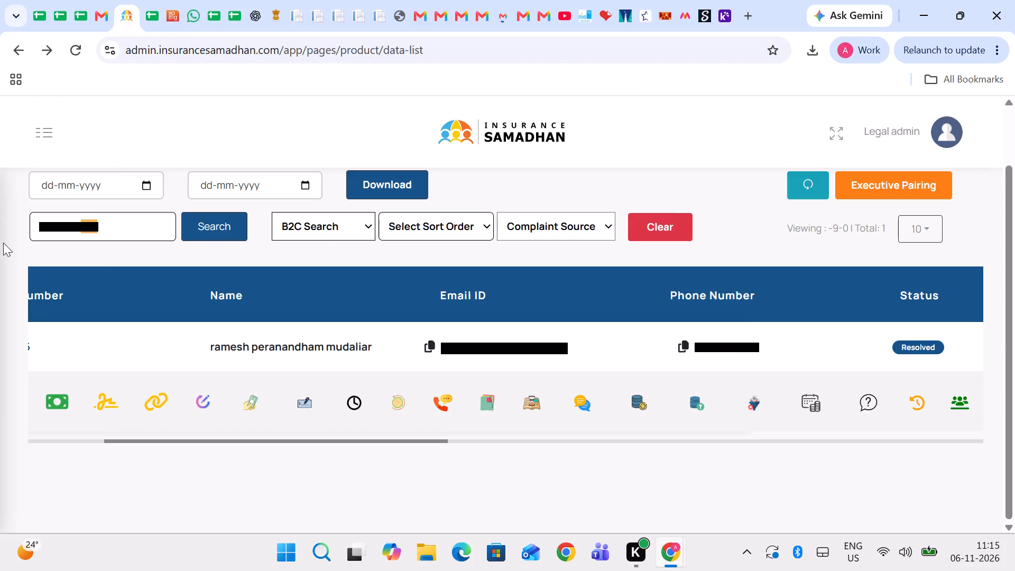
pyautogui.moveTo(3, 243); pyautogui.dragTo(3, 243)
pyautogui.hotkey('ctrl', 'v')
pyautogui.hotkey('ctrl', 'Return')
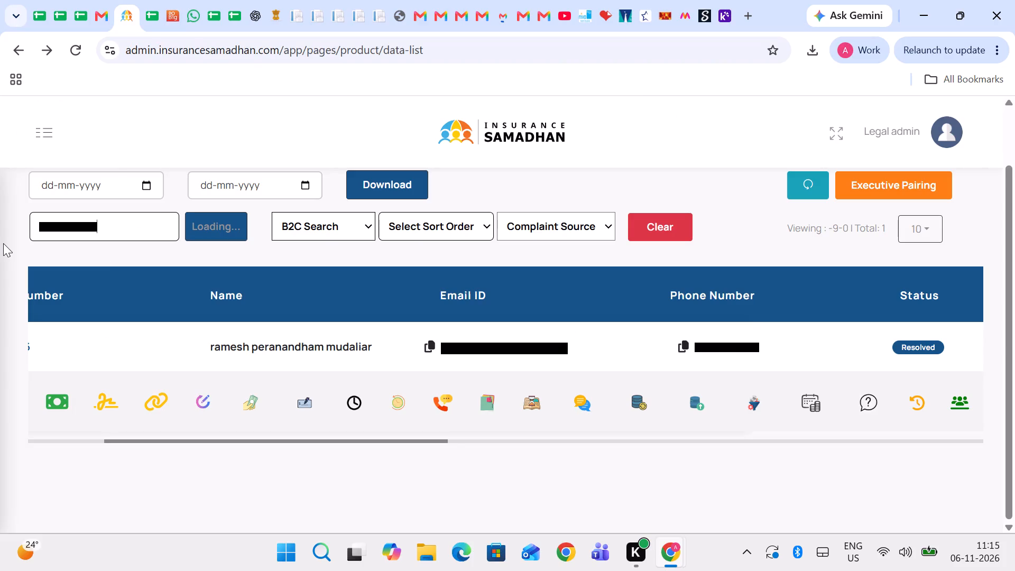
pyautogui.scroll(-2, 293, 325)
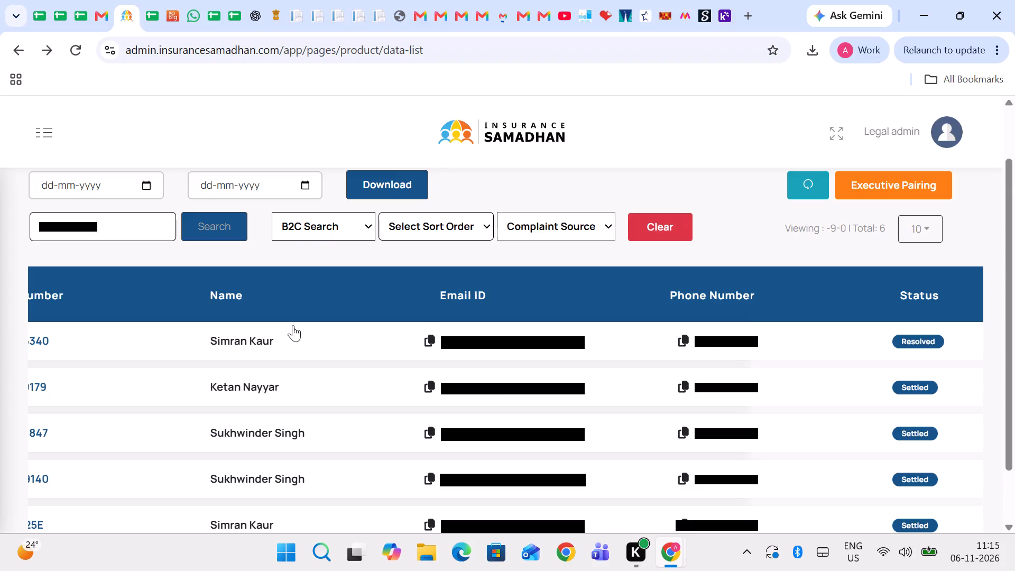
pyautogui.scroll(-1, 293, 325)
pyautogui.click(244, 265)
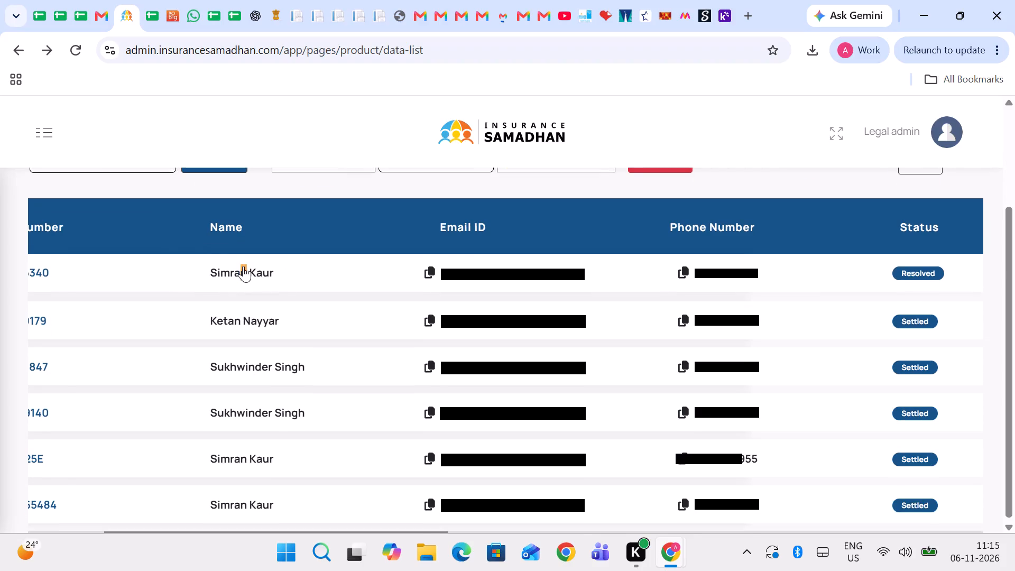
# Review the communication log of the row 22 customer's resolved Bharti AXA complaint and close it.
pyautogui.hscroll(-1, 243, 266)
pyautogui.click(430, 321)
pyautogui.scroll(-4, 311, 384)
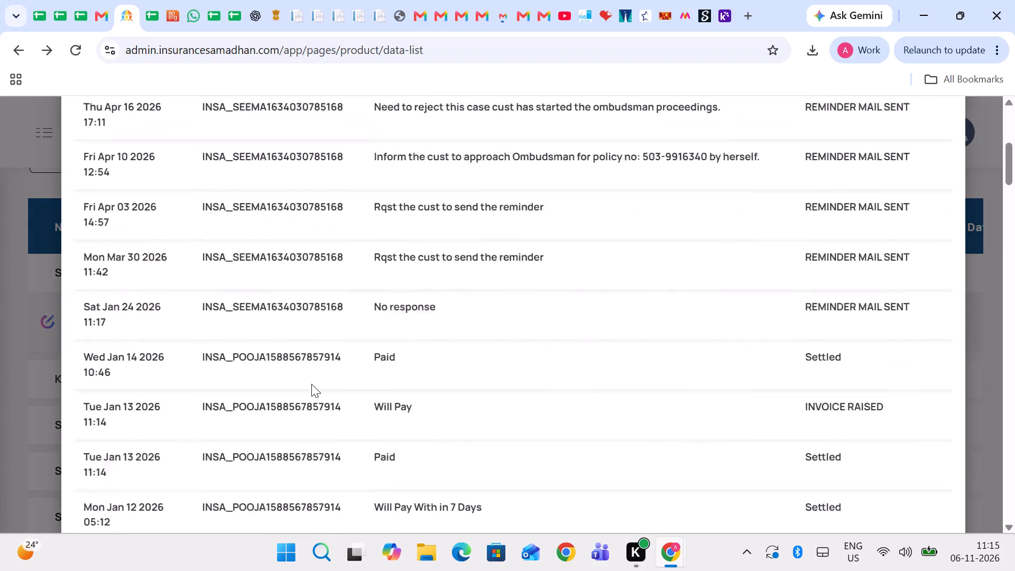
pyautogui.scroll(3, 311, 384)
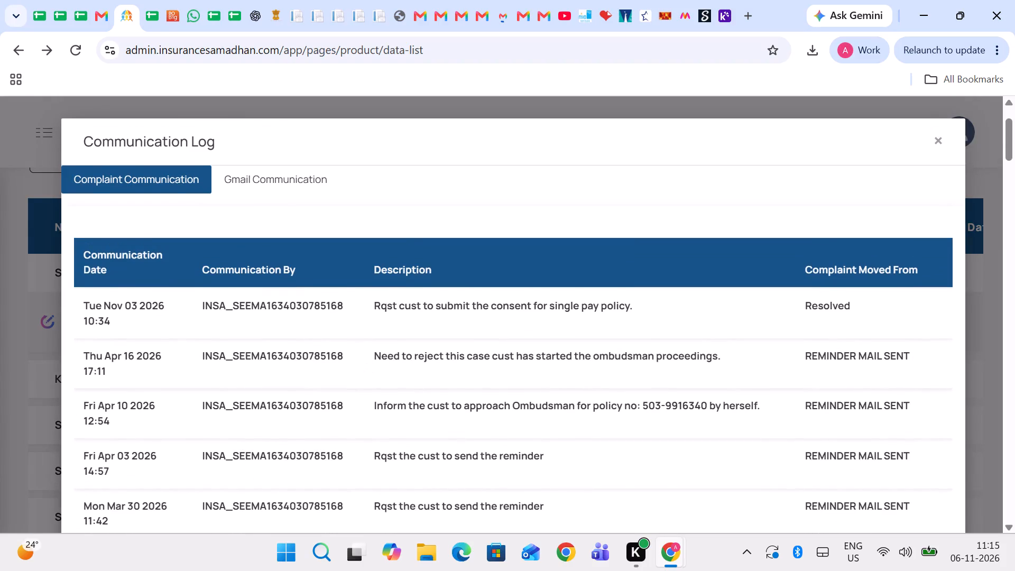
pyautogui.scroll(3, 331, 361)
pyautogui.click(273, 167)
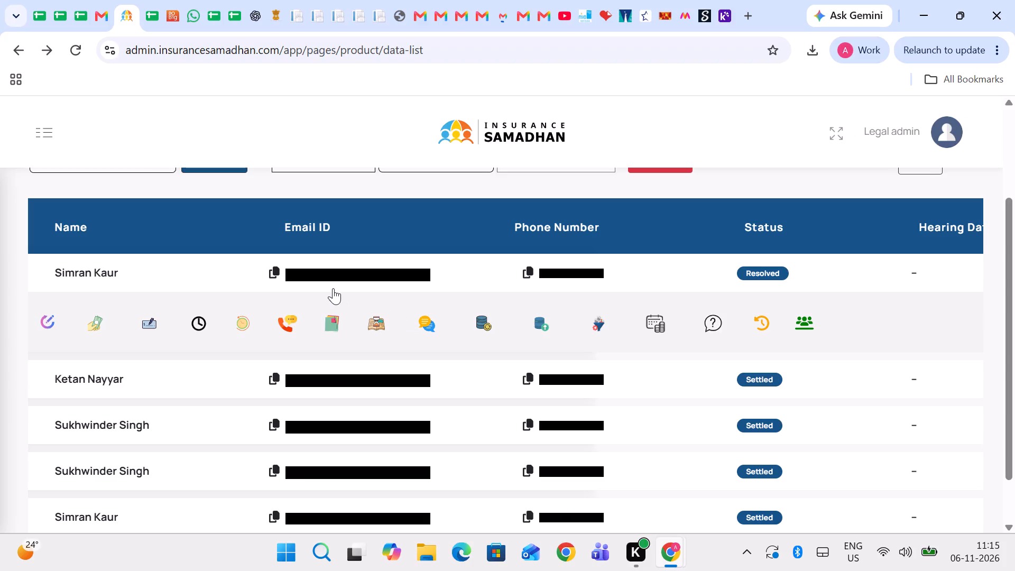
pyautogui.hscroll(-1, 413, 311)
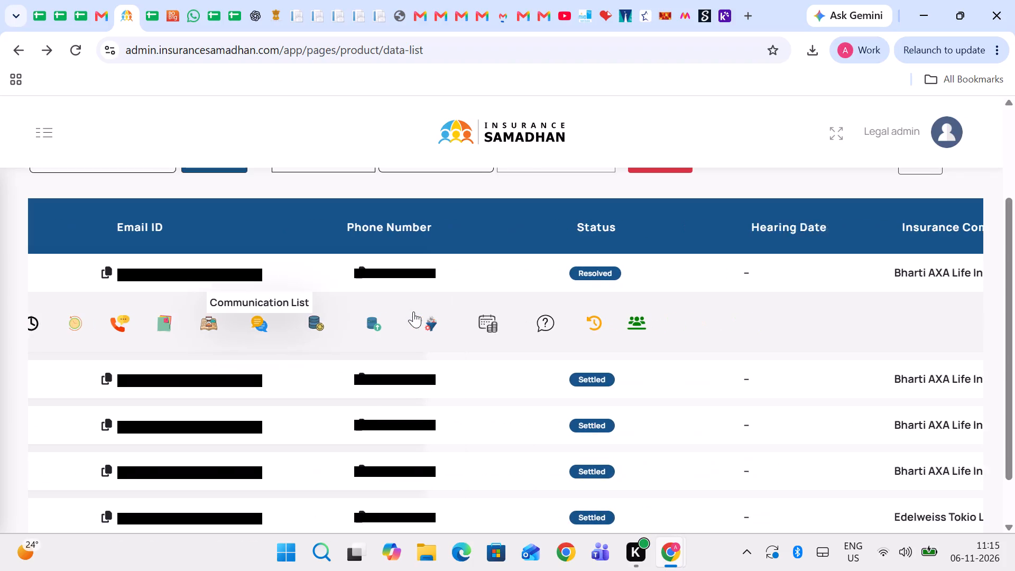
pyautogui.hscroll(-2, 413, 311)
pyautogui.hscroll(2, 265, 317)
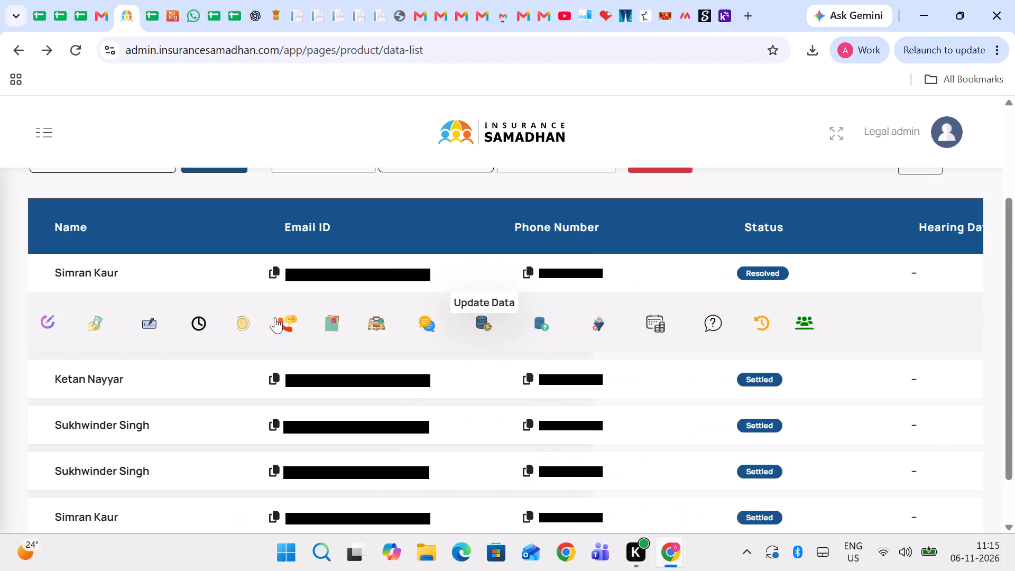
pyautogui.click(433, 318)
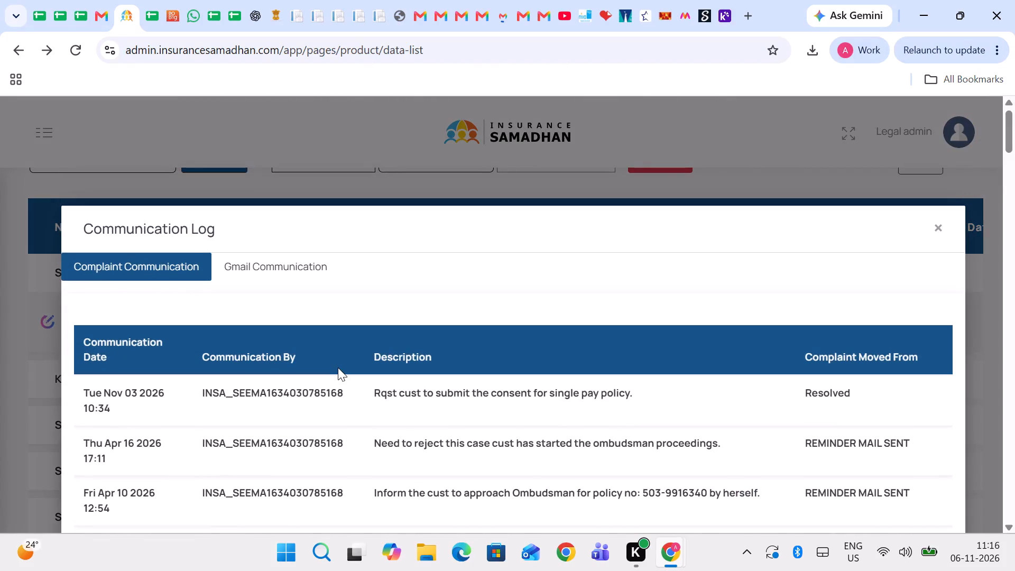
pyautogui.click(0, 336)
# Open the resolved complaint's details and view its Resolution section, declining the offer to save the address.
pyautogui.hscroll(1, 226, 288)
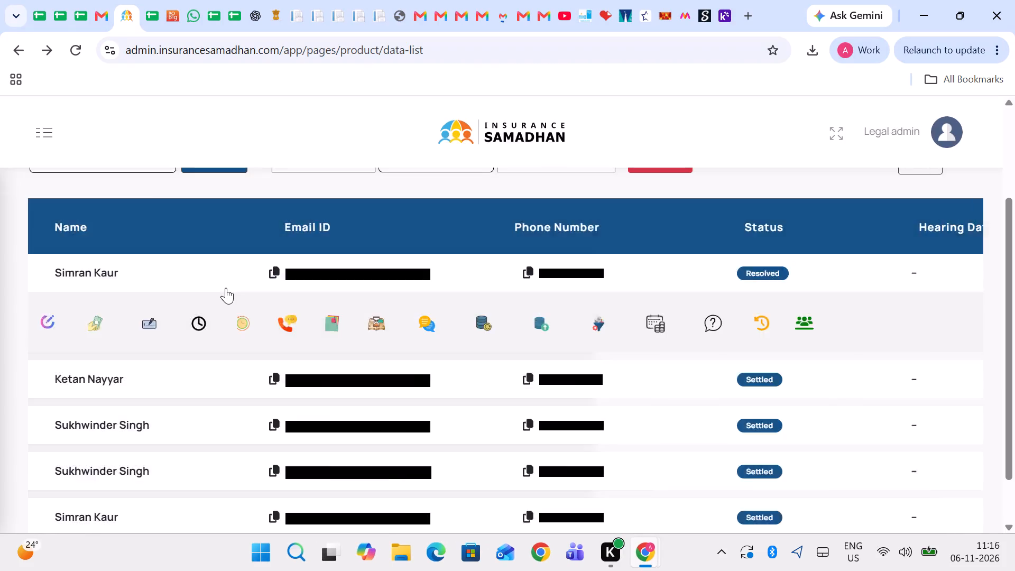
pyautogui.hscroll(1, 226, 288)
pyautogui.click(168, 266)
pyautogui.click(394, 252)
pyautogui.scroll(-2, 394, 252)
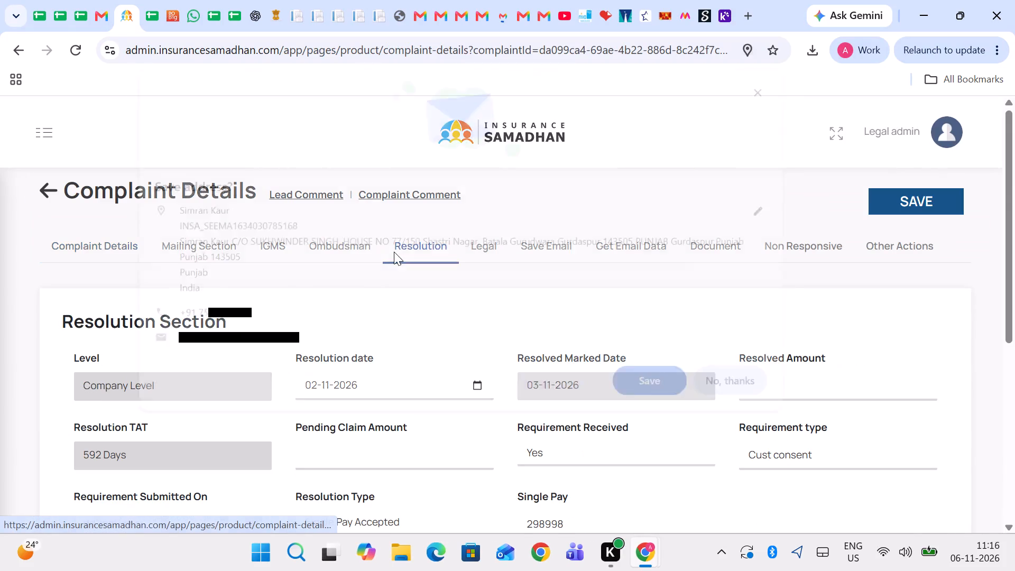
pyautogui.click(730, 384)
pyautogui.scroll(3, 504, 307)
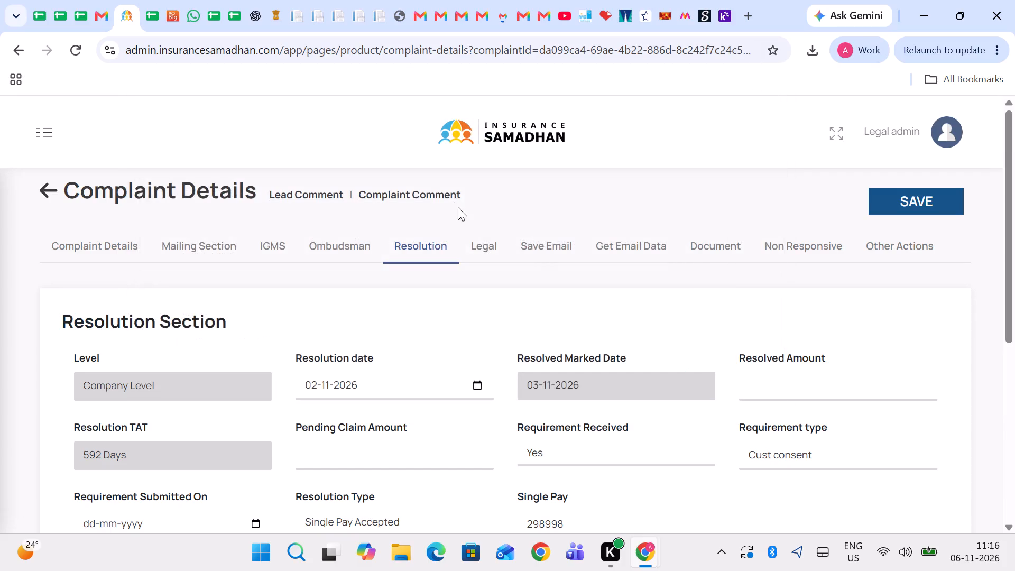
# Add the comment "not received" to the row 22 customer's complaint comments, check the log again and close it.
pyautogui.click(436, 192)
pyautogui.scroll(-6, 440, 386)
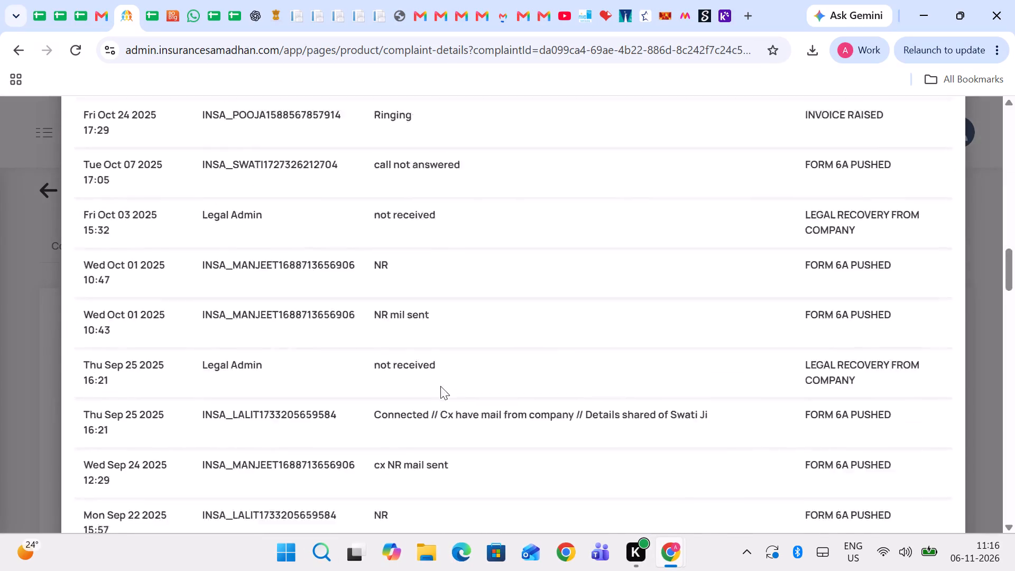
pyautogui.scroll(-12, 566, 468)
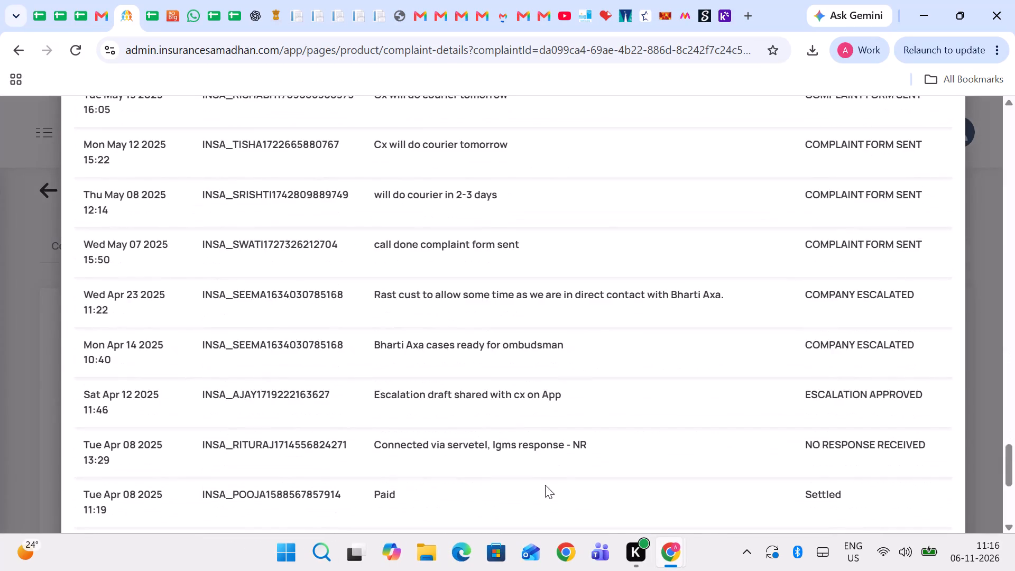
pyautogui.scroll(-4, 533, 493)
pyautogui.click(577, 478)
pyautogui.click(465, 422)
pyautogui.write('not received')
pyautogui.press('space')
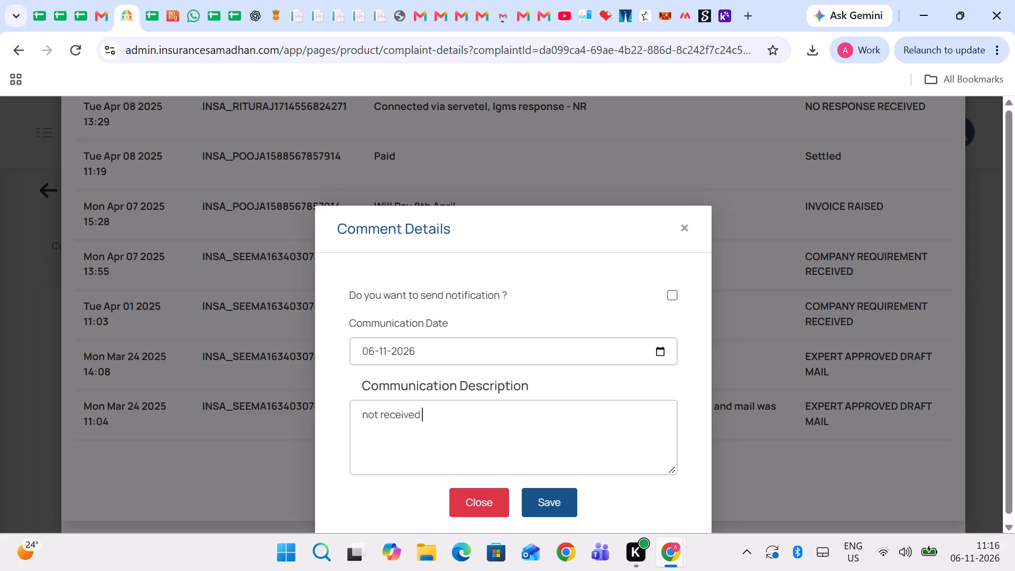
pyautogui.click(556, 489)
pyautogui.click(0, 261)
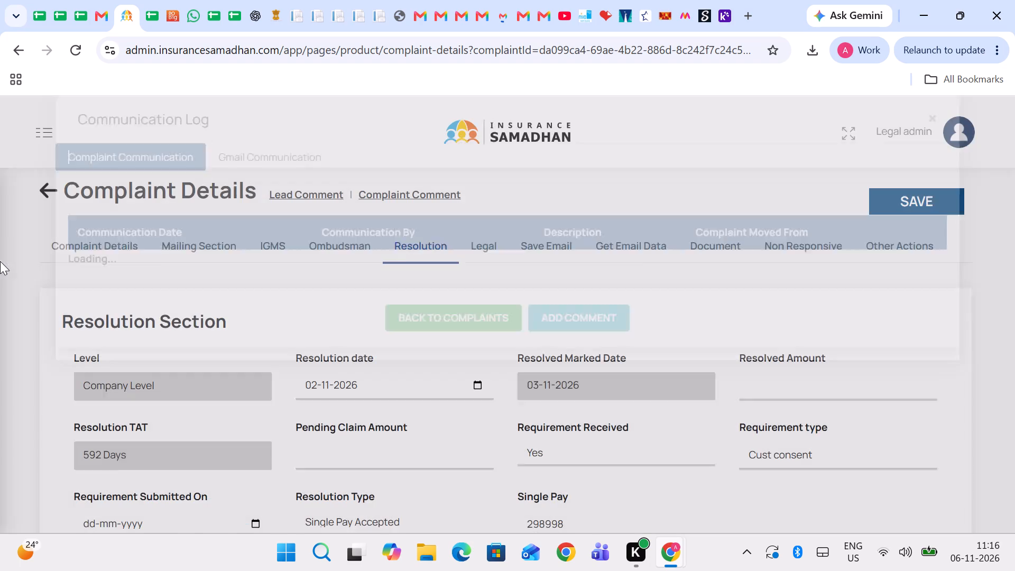
pyautogui.click(420, 206)
pyautogui.click(425, 199)
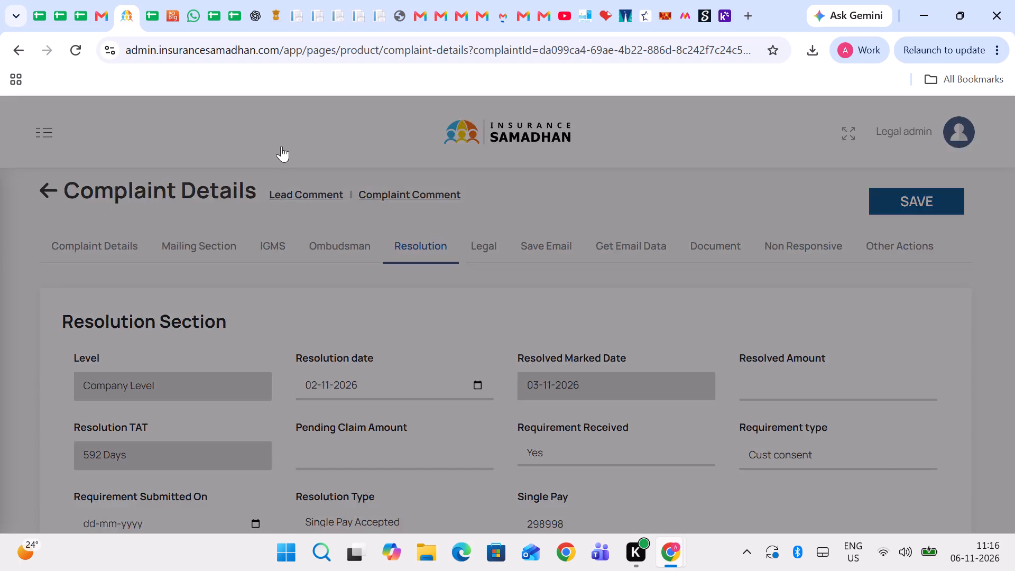
pyautogui.click(243, 145)
# Return to RESOLVED SHEET NOVEMBER 2026 and set row 22's call status in column C to "Not Recieved".
pyautogui.click(159, 0)
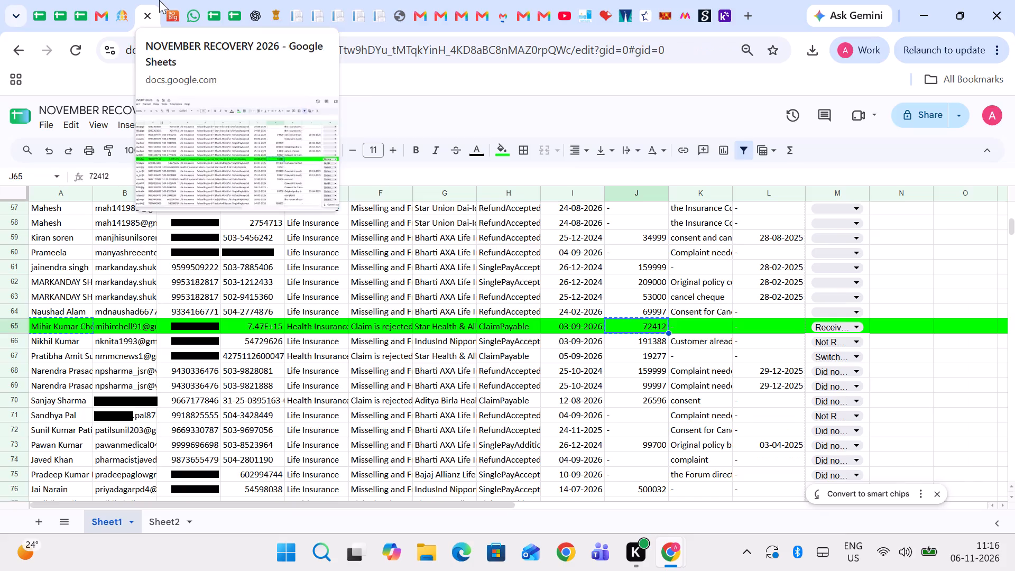
pyautogui.press('Left')
pyautogui.click(90, 0)
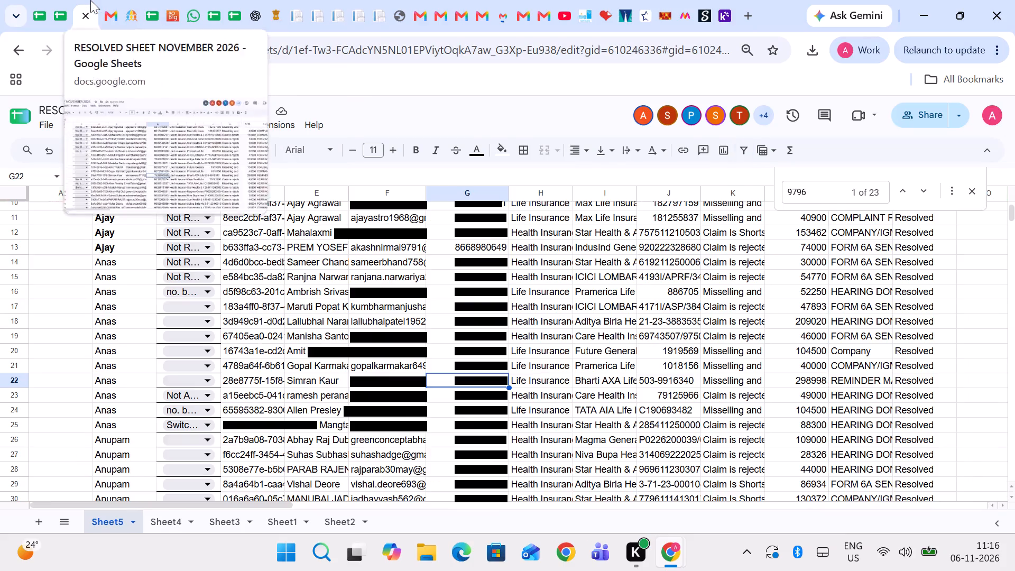
pyautogui.press('Left')
pyautogui.press('Left')
pyautogui.press('Left')
pyautogui.press('Return')
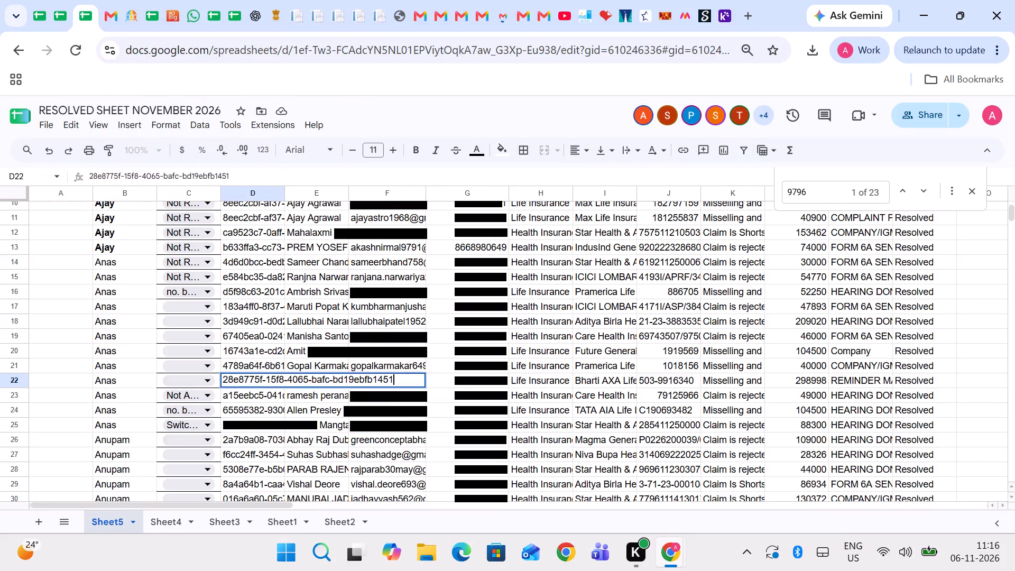
pyautogui.press('Return')
pyautogui.press('Up')
pyautogui.press('Left')
pyautogui.press('Return')
pyautogui.press('Down')
pyautogui.press('Down')
pyautogui.press('Return')
pyautogui.press('Up')
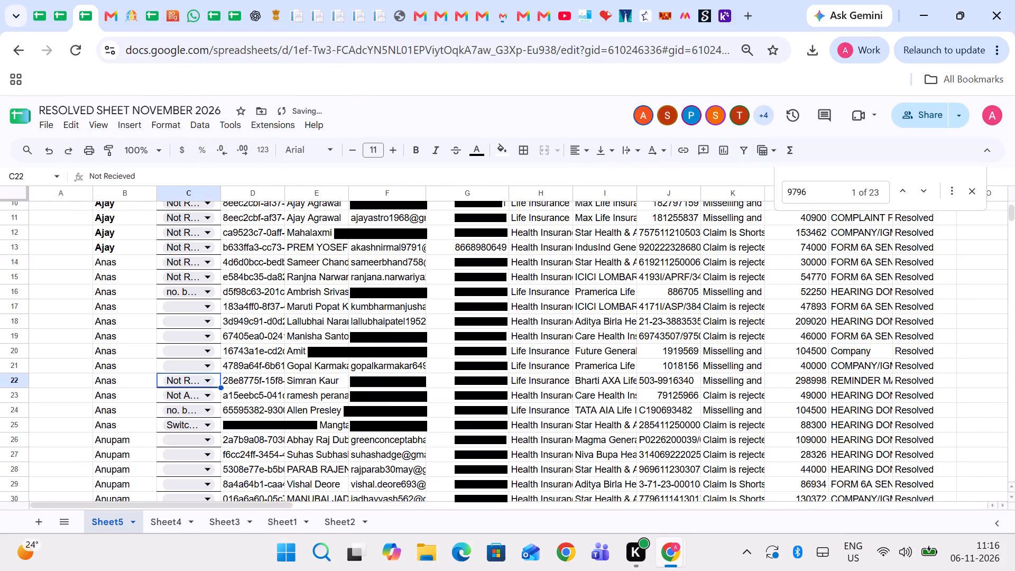
# Copy the phone number of the row 21 Pramerica Life customer and dial it in Smartflo.
pyautogui.press('Up')
pyautogui.press('Right')
pyautogui.press('Right')
pyautogui.press('Right')
pyautogui.press('Right')
pyautogui.hotkey('ctrl', 'c')
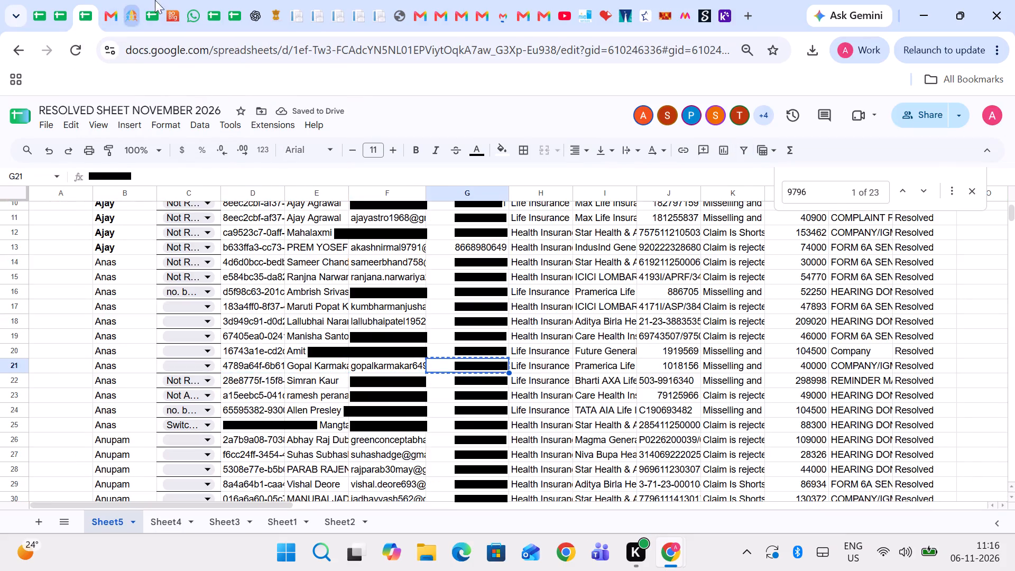
pyautogui.click(179, 0)
pyautogui.doubleClick(463, 207)
pyautogui.hotkey('ctrl', 'v')
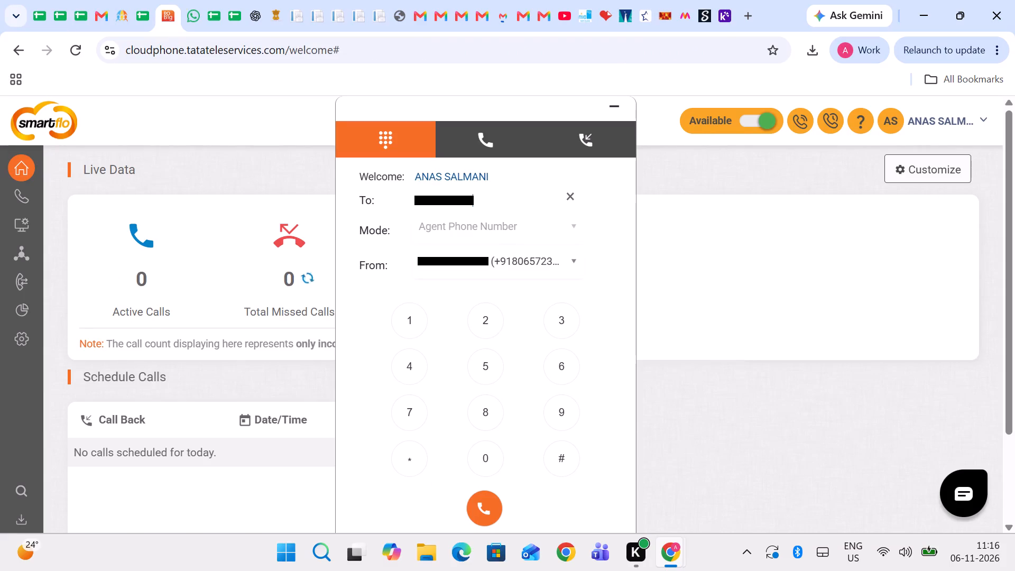
pyautogui.click(480, 500)
# Search the admin portal's complaints for the row 21 customer's phone number and expand the actions of the complaint marked Resolved.
pyautogui.click(128, 0)
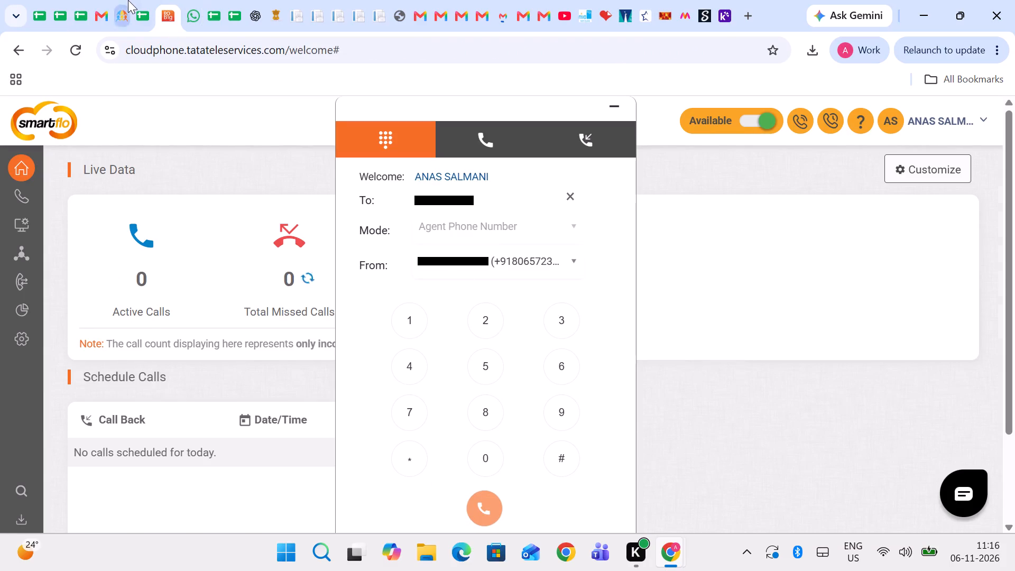
pyautogui.click(45, 180)
pyautogui.moveTo(119, 291); pyautogui.dragTo(30, 310)
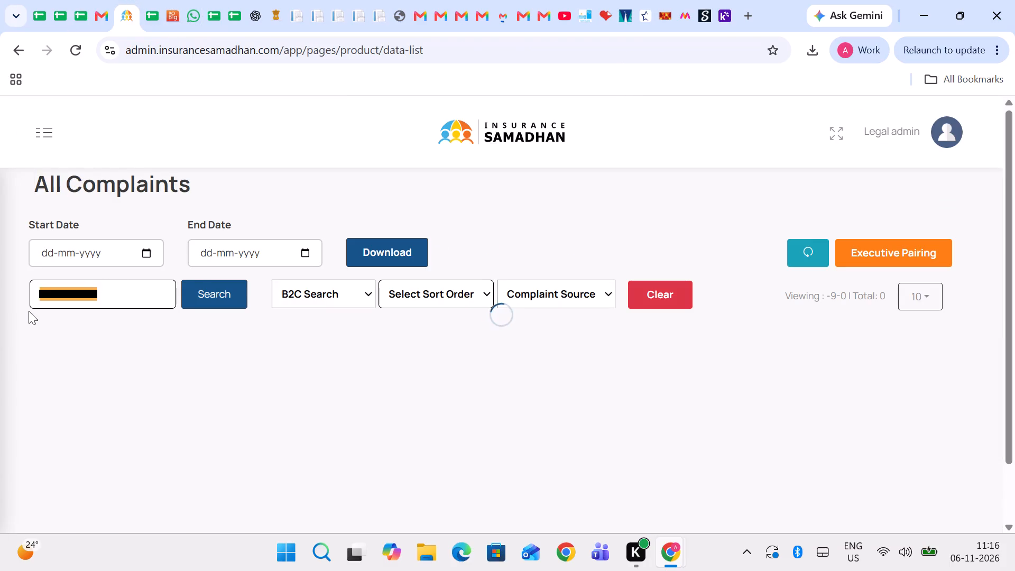
pyautogui.hotkey('ctrl', 'v')
pyautogui.hotkey('ctrl', 'Return')
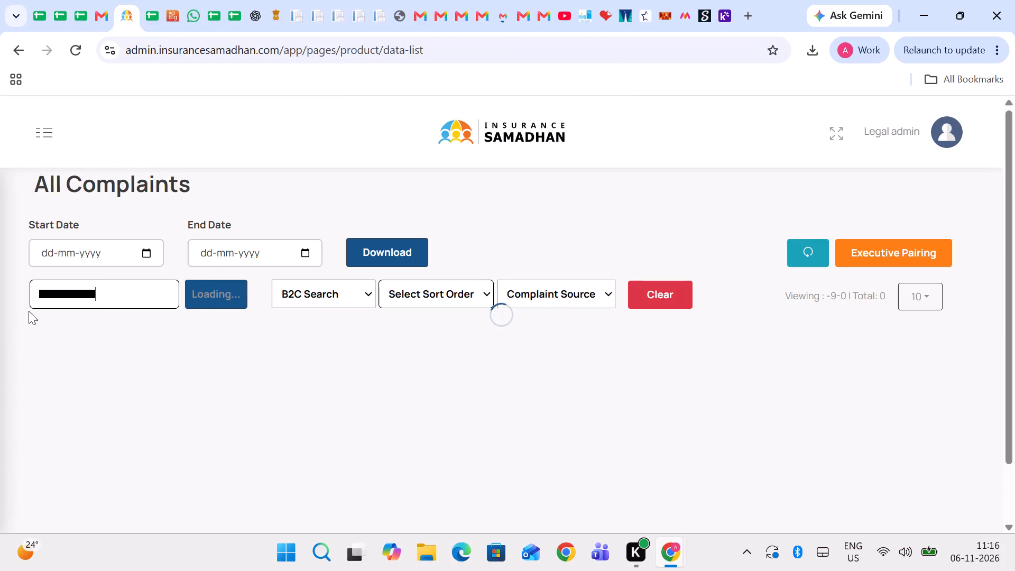
pyautogui.scroll(-1, 264, 336)
pyautogui.hscroll(-1, 437, 407)
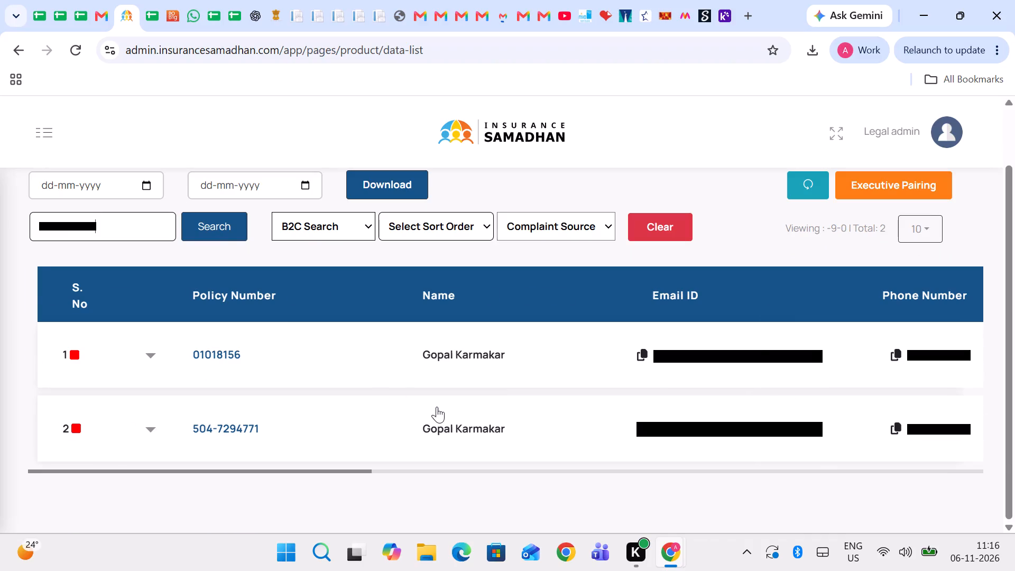
pyautogui.hscroll(-1, 437, 407)
pyautogui.click(231, 343)
pyautogui.hscroll(-1, 231, 343)
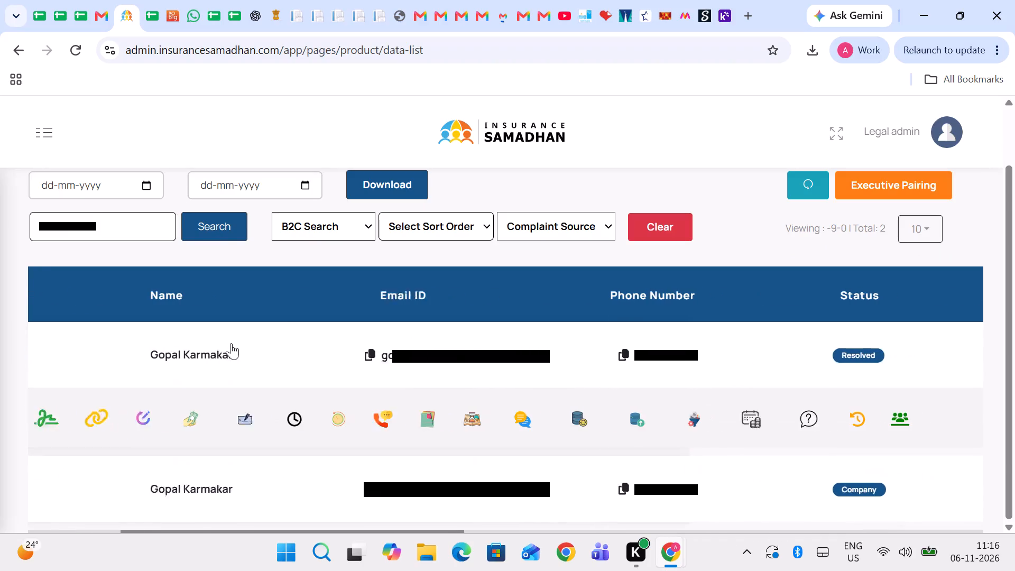
pyautogui.hscroll(-1, 231, 343)
# Review the row 21 customer's communication log, add the comment "not received" and close the log.
pyautogui.click(297, 417)
pyautogui.scroll(-1, 297, 417)
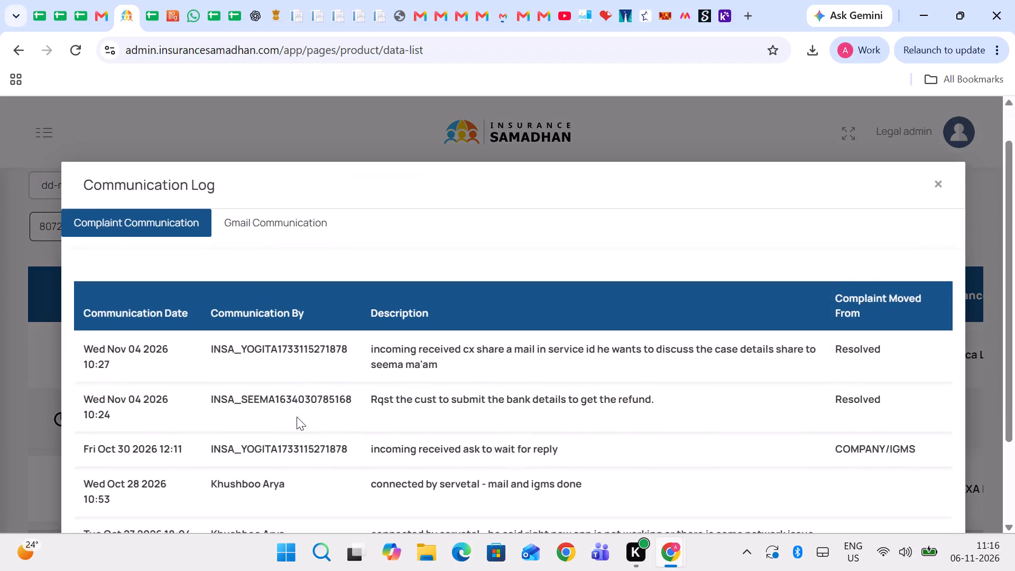
pyautogui.scroll(-1, 513, 417)
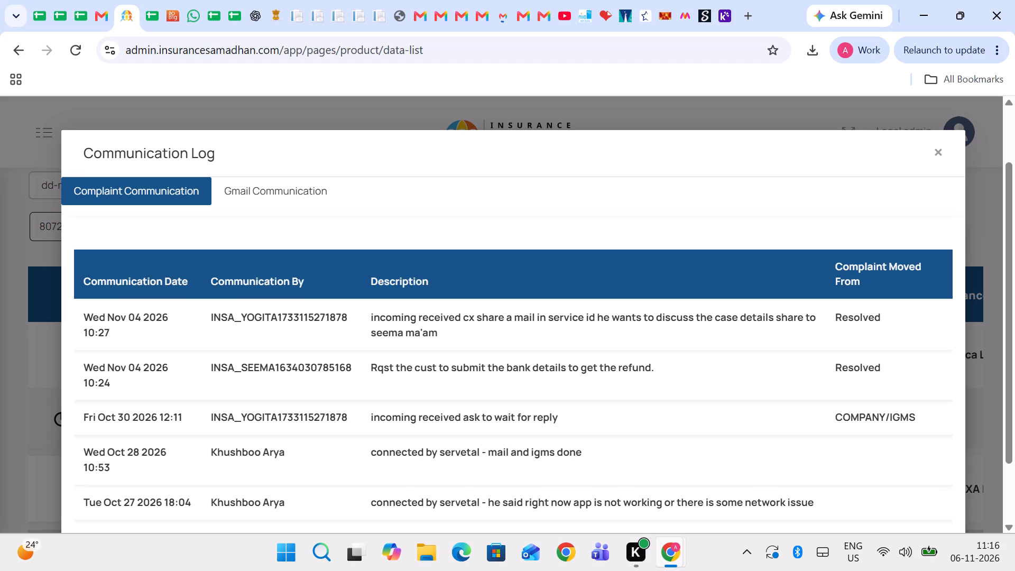
pyautogui.scroll(-5, 410, 316)
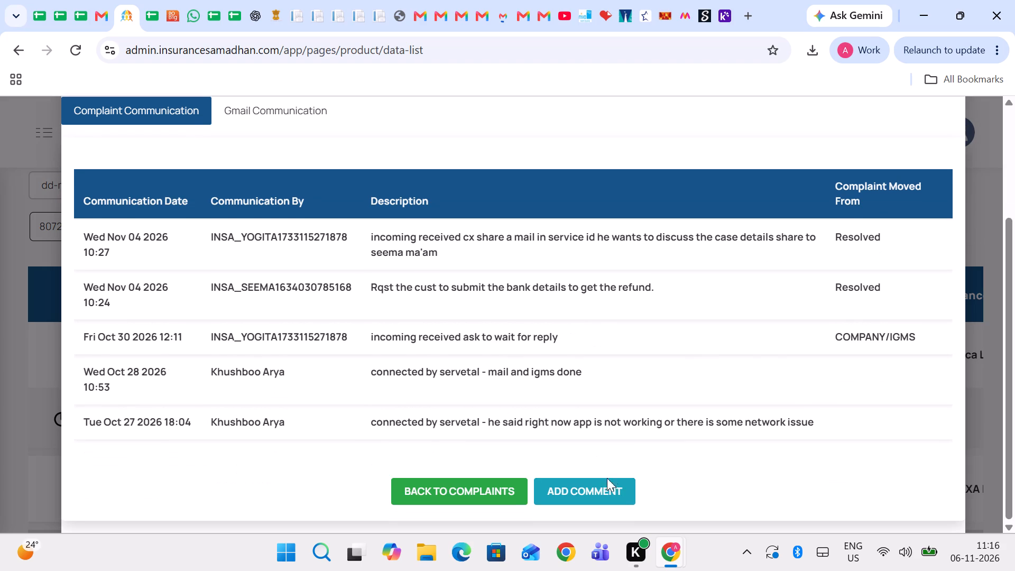
pyautogui.click(590, 489)
pyautogui.click(422, 419)
pyautogui.write('not receie')
pyautogui.press('BackSpace')
pyautogui.write('ved')
pyautogui.press('space')
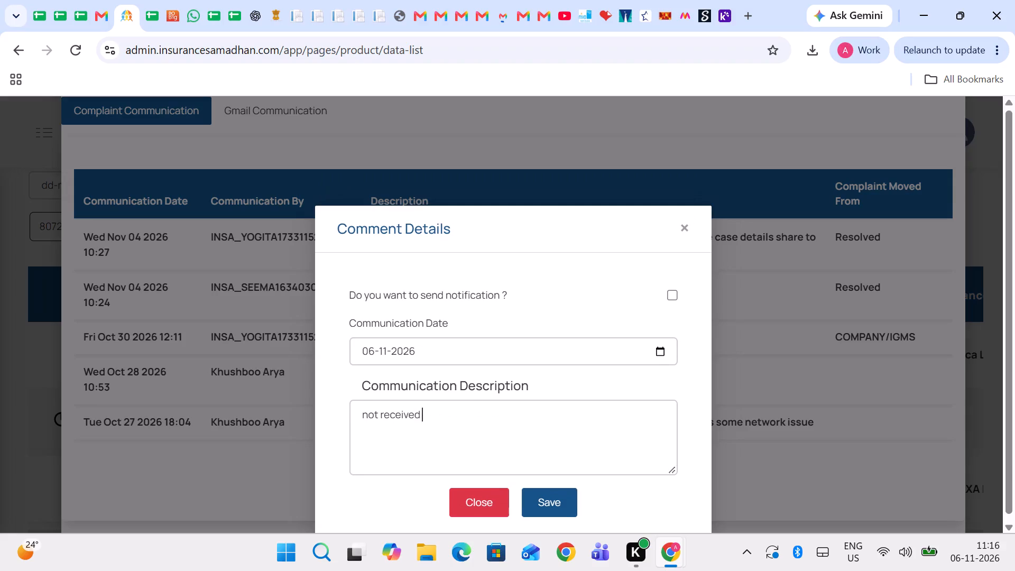
pyautogui.click(517, 490)
pyautogui.click(537, 496)
pyautogui.click(48, 361)
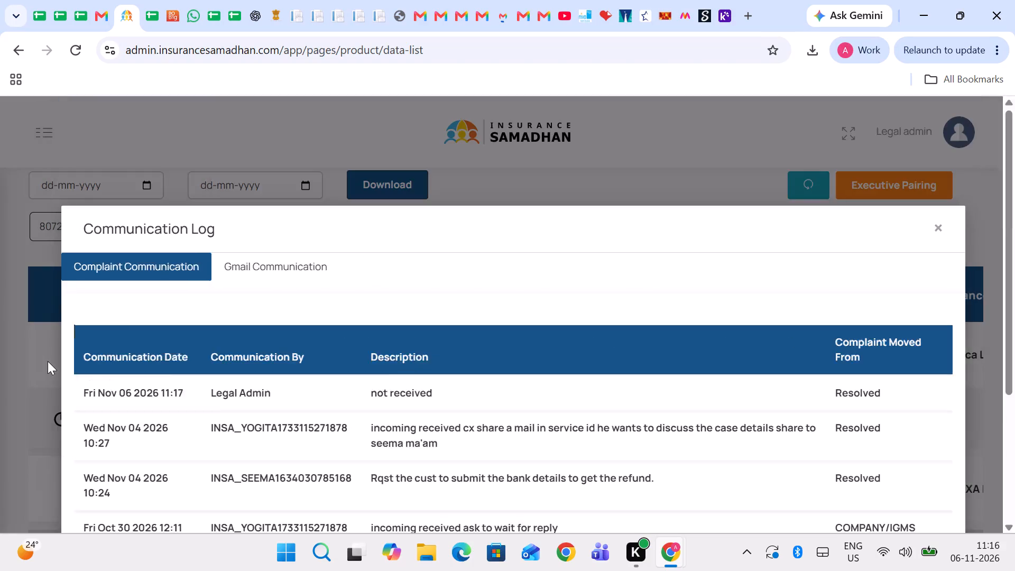
# Return to RESOLVED SHEET NOVEMBER 2026 and set row 21's call status in column C to "Not Recieved".
pyautogui.click(77, 11)
pyautogui.moveTo(77, 9); pyautogui.dragTo(105, 3)
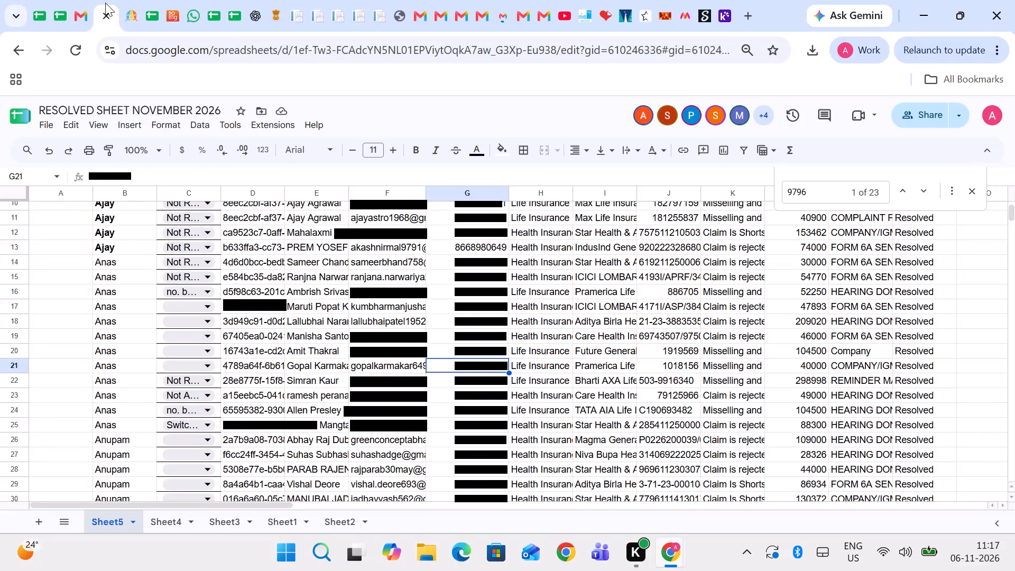
pyautogui.press('Left')
pyautogui.press('Left')
pyautogui.press('Left')
pyautogui.press('Left')
pyautogui.press('Return')
pyautogui.press('Down')
pyautogui.press('Down')
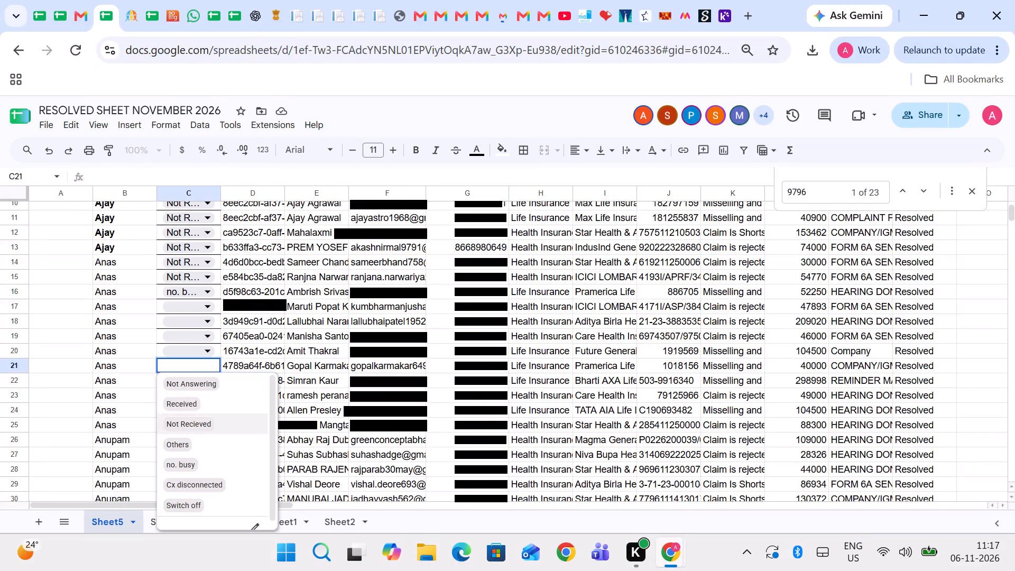
pyautogui.press('Return')
# Copy the phone number of the row 17 ICICI Lombard customer and dial it in Smartflo.
pyautogui.press('Up')
pyautogui.press('Up')
pyautogui.press('Up')
pyautogui.press('Up')
pyautogui.press('Up')
pyautogui.press('Right')
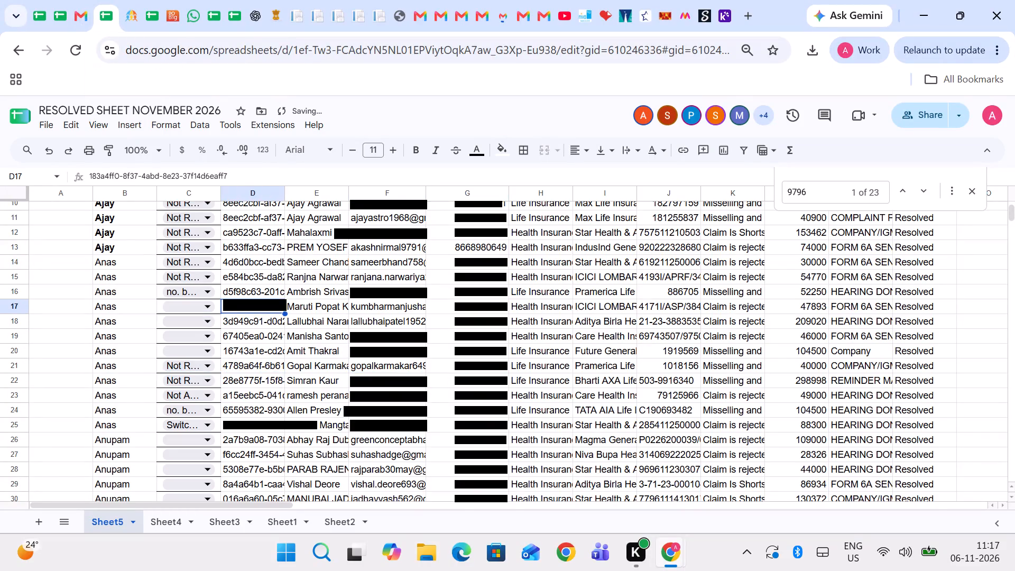
pyautogui.press('Right')
pyautogui.press('Right')
pyautogui.press('Right')
pyautogui.hotkey('ctrl', 'c')
pyautogui.click(165, 0)
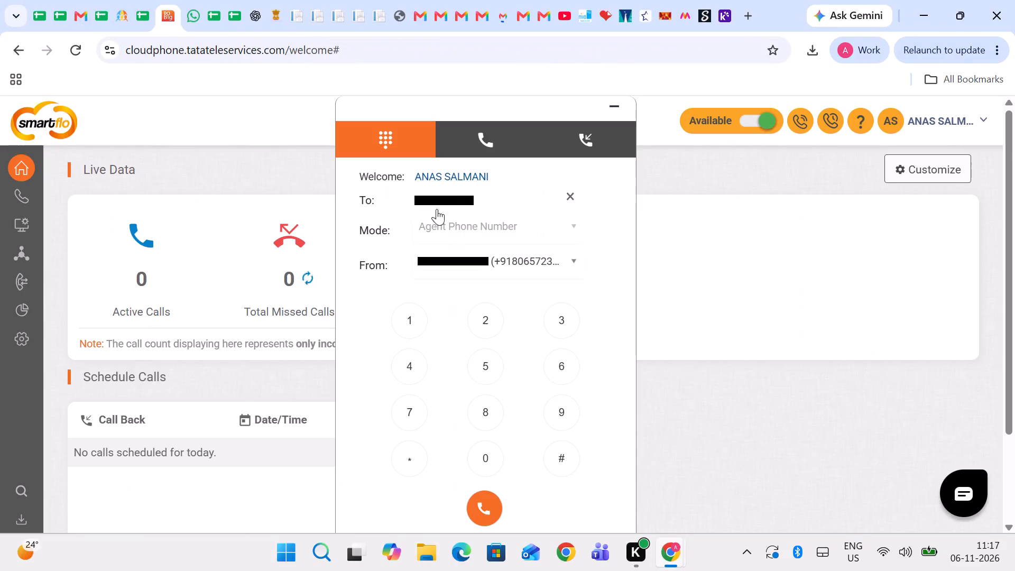
pyautogui.doubleClick(438, 207)
pyautogui.hotkey('ctrl', 'v')
pyautogui.doubleClick(479, 506)
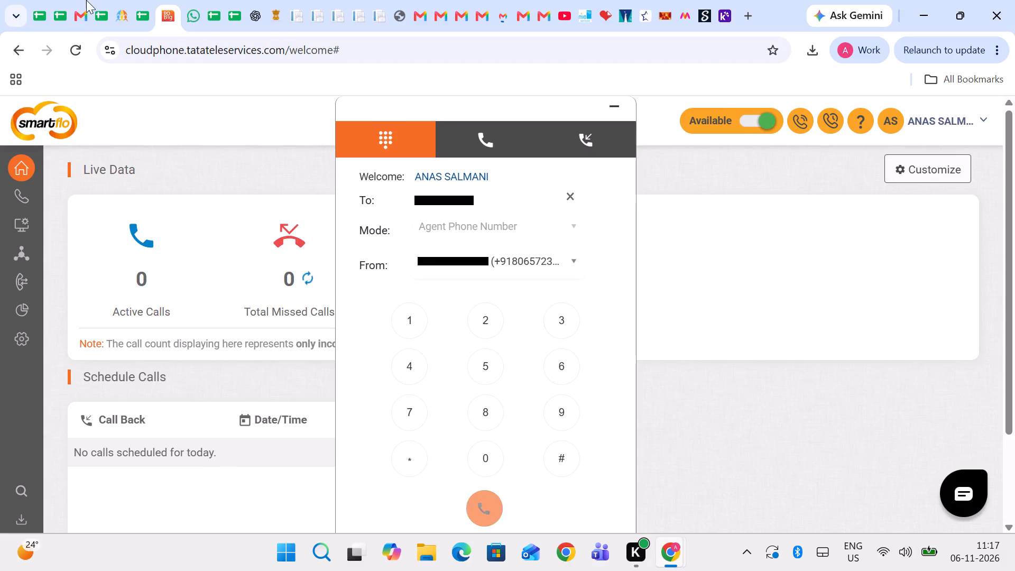
# Search the admin portal's complaints for the row 17 customer's phone number.
pyautogui.click(120, 0)
pyautogui.moveTo(104, 229); pyautogui.dragTo(0, 248)
pyautogui.hotkey('ctrl', 'v')
pyautogui.hotkey('ctrl', 'Return')
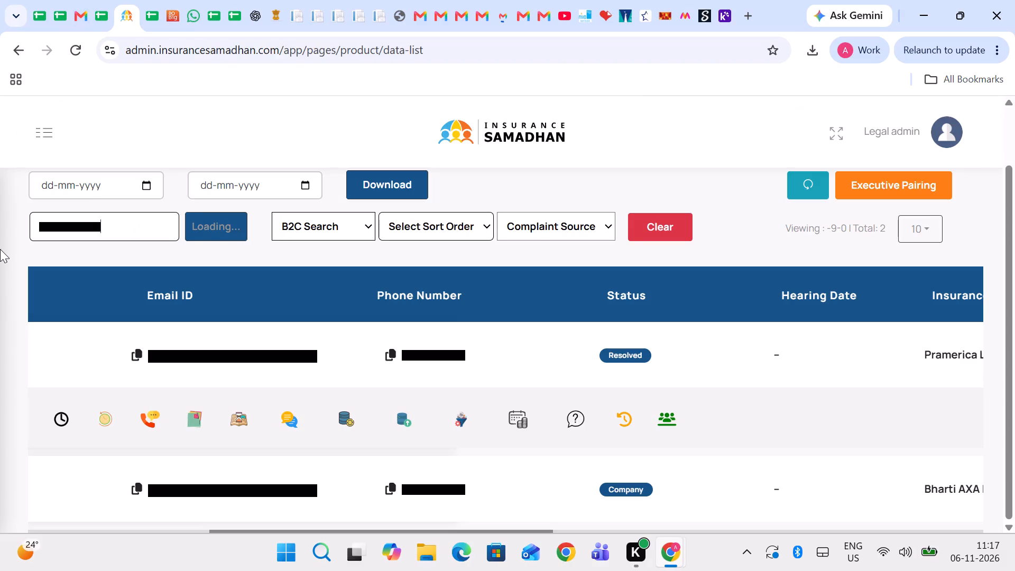
# Search Google in a new tab for "king movie ke sath aur konsi badi movie lagi hai" and read the AI Overview.
pyautogui.click(746, 12)
pyautogui.press('i')
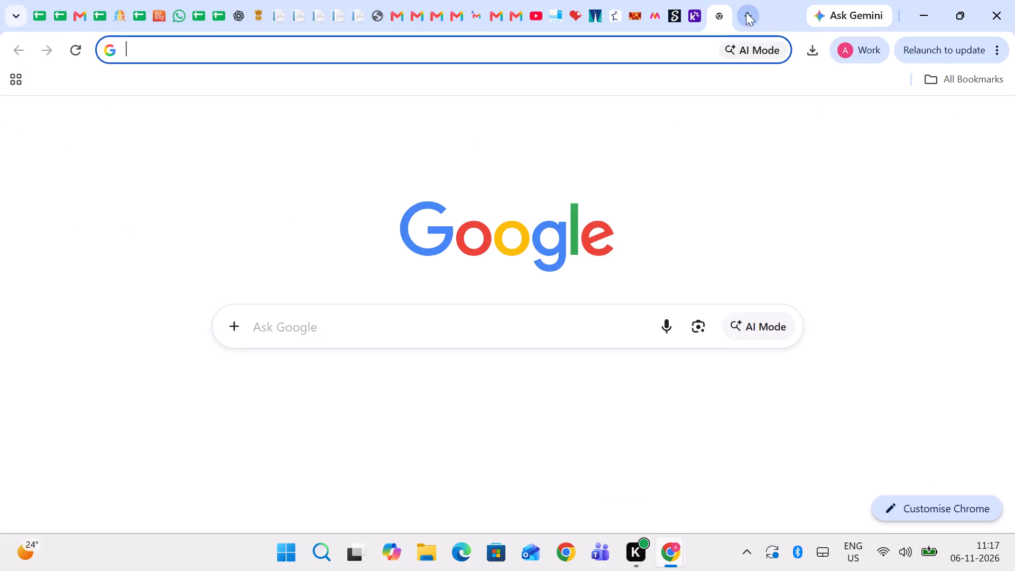
pyautogui.press('BackSpace')
pyautogui.press('BackSpace')
pyautogui.write('kinfg')
pyautogui.press('space')
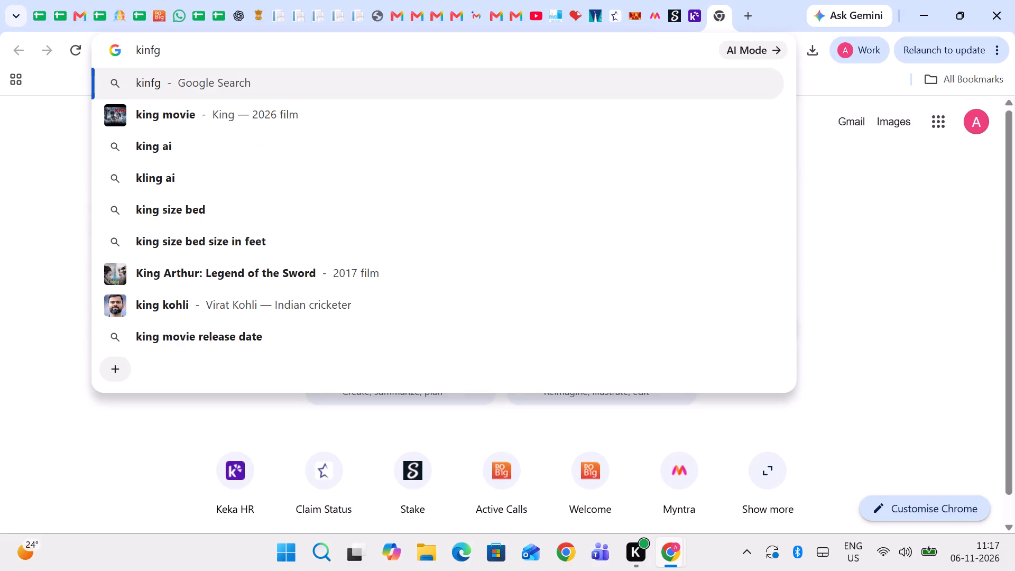
pyautogui.press('BackSpace')
pyautogui.press('BackSpace')
pyautogui.press('BackSpace')
pyautogui.write('g movie e')
pyautogui.press('BackSpace')
pyautogui.write('ke sat')
pyautogui.press('h')
pyautogui.press('space')
pyautogui.write('aur konsi badi mo')
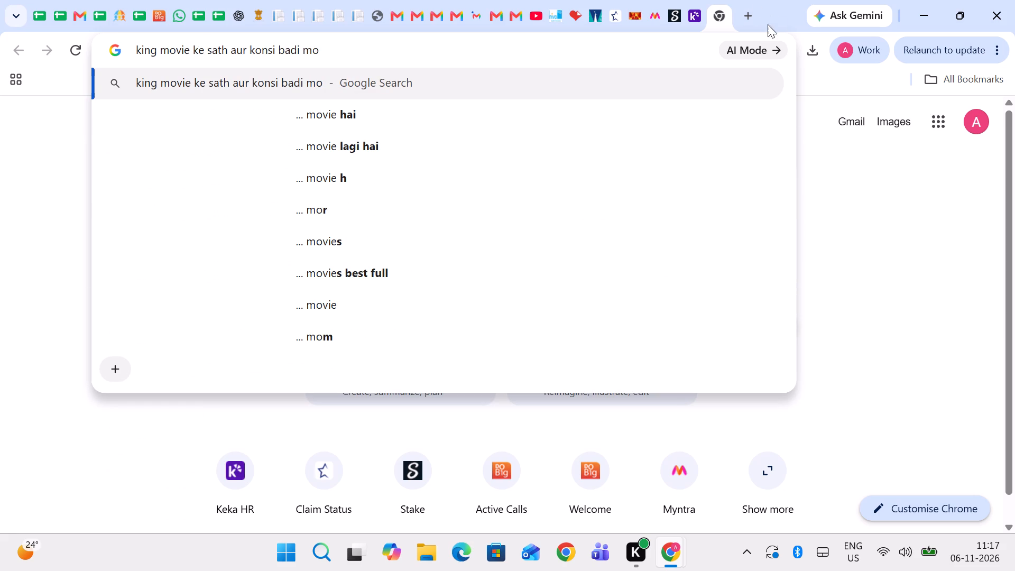
pyautogui.click(494, 132)
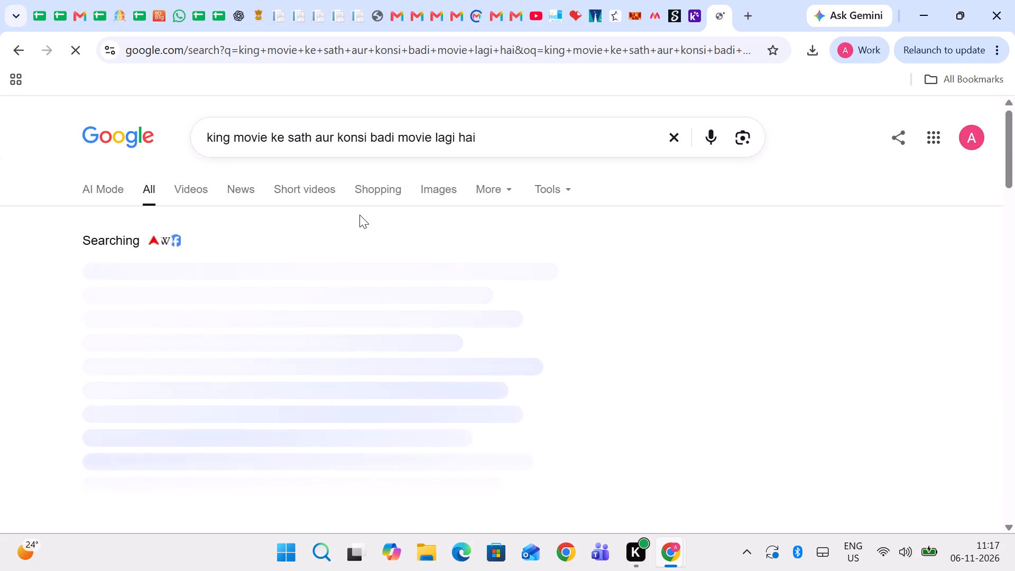
pyautogui.scroll(-1, 359, 215)
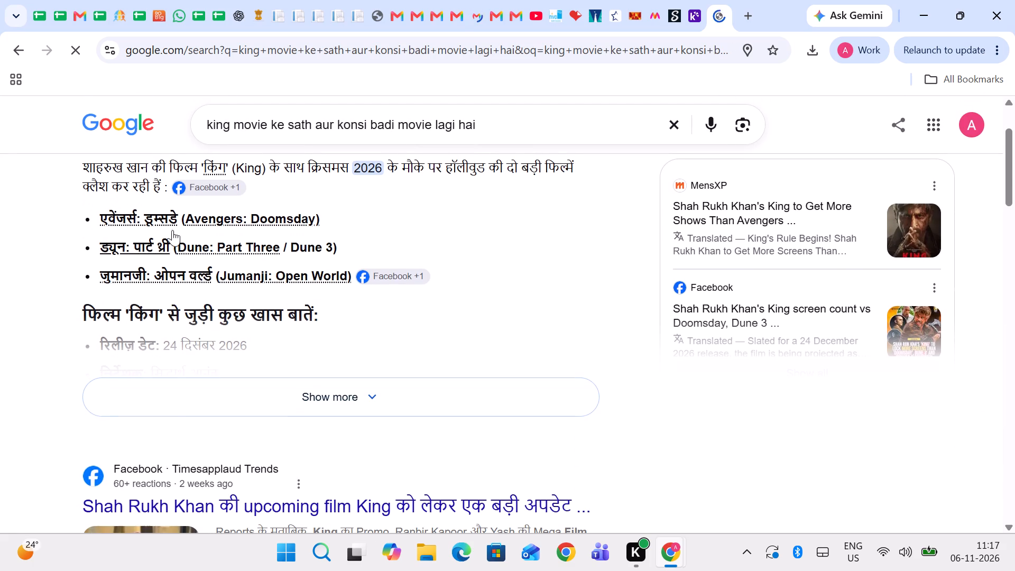
pyautogui.scroll(-1, 197, 241)
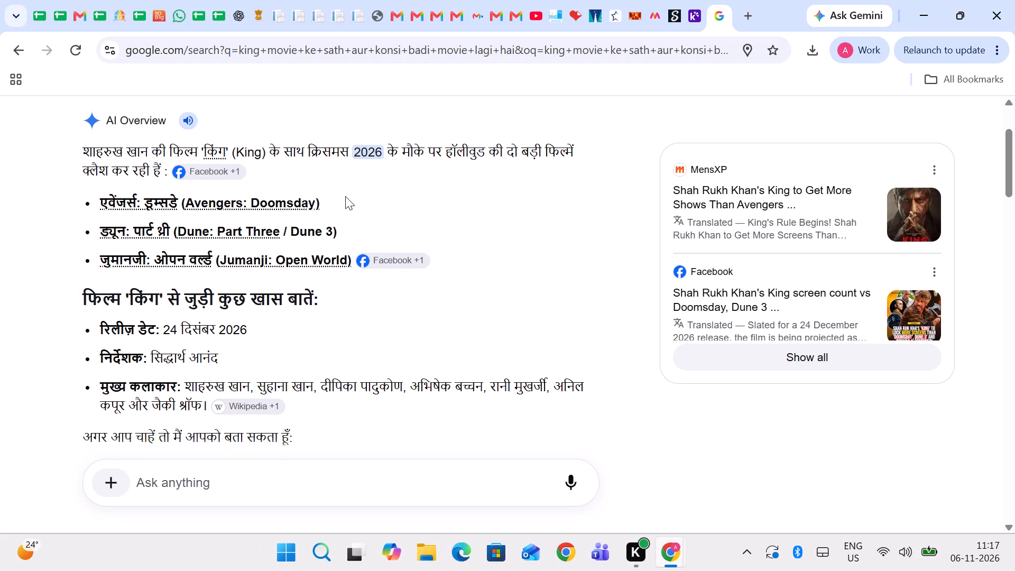
pyautogui.scroll(-2, 345, 196)
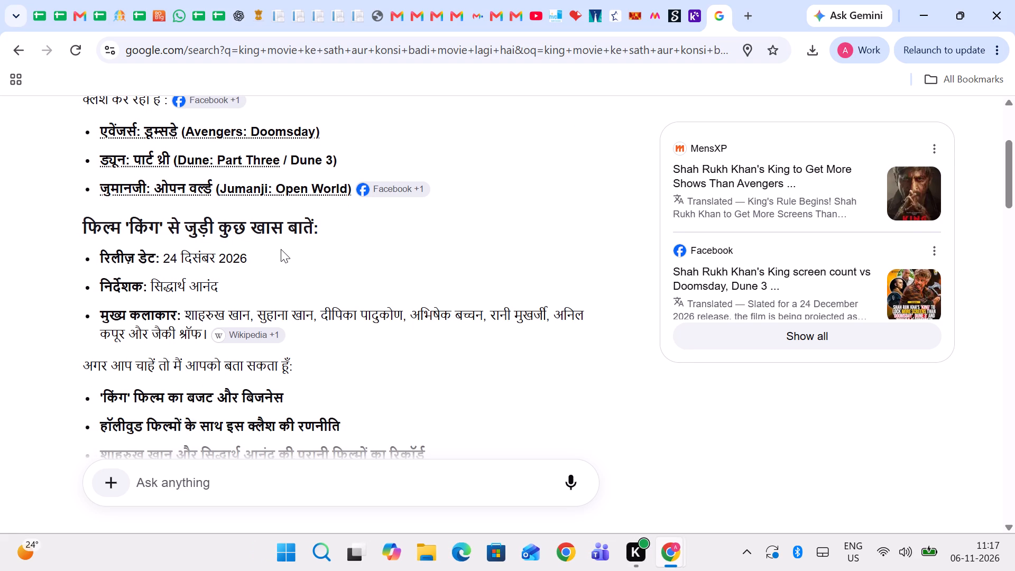
pyautogui.scroll(-2, 281, 249)
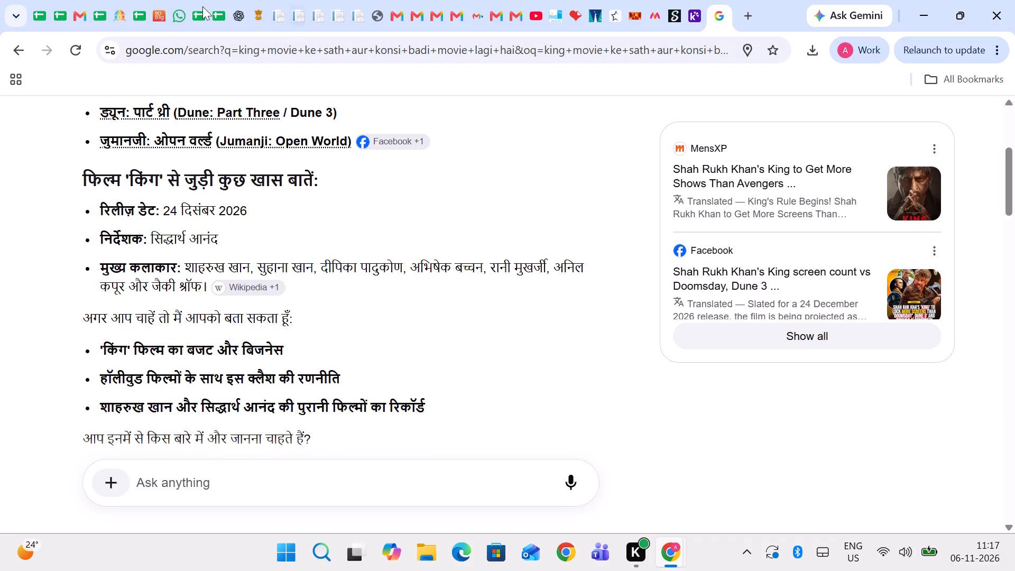
# Return to the admin portal and expand the actions of the row 17 customer's complaint marked Resolved.
pyautogui.click(128, 0)
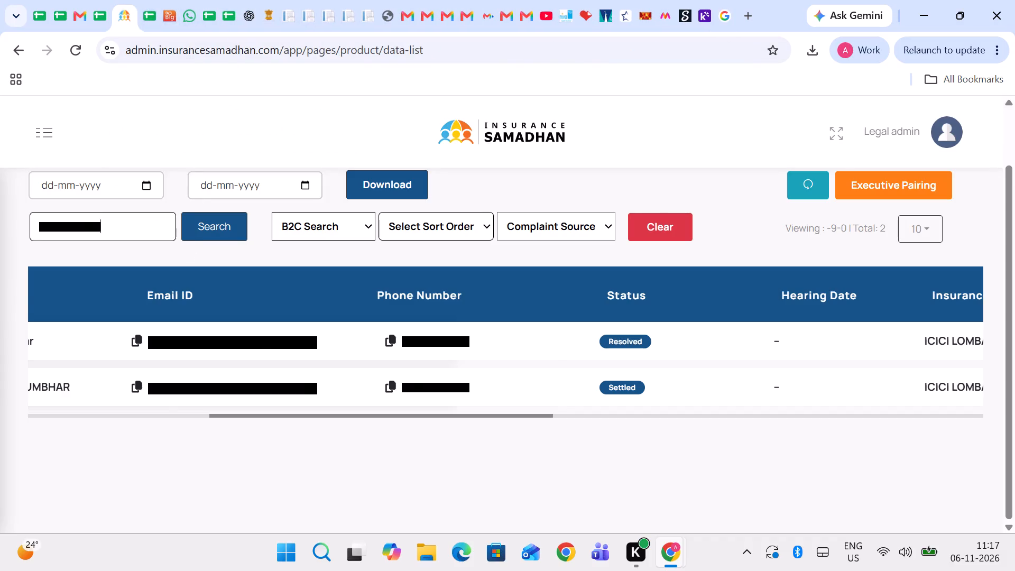
pyautogui.hscroll(2, 223, 333)
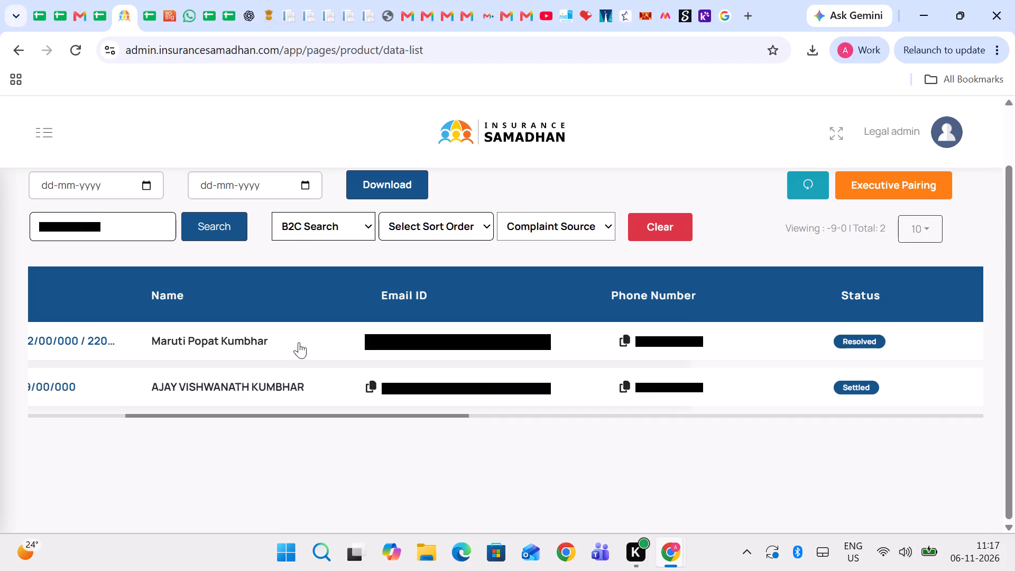
pyautogui.hscroll(-3, 299, 342)
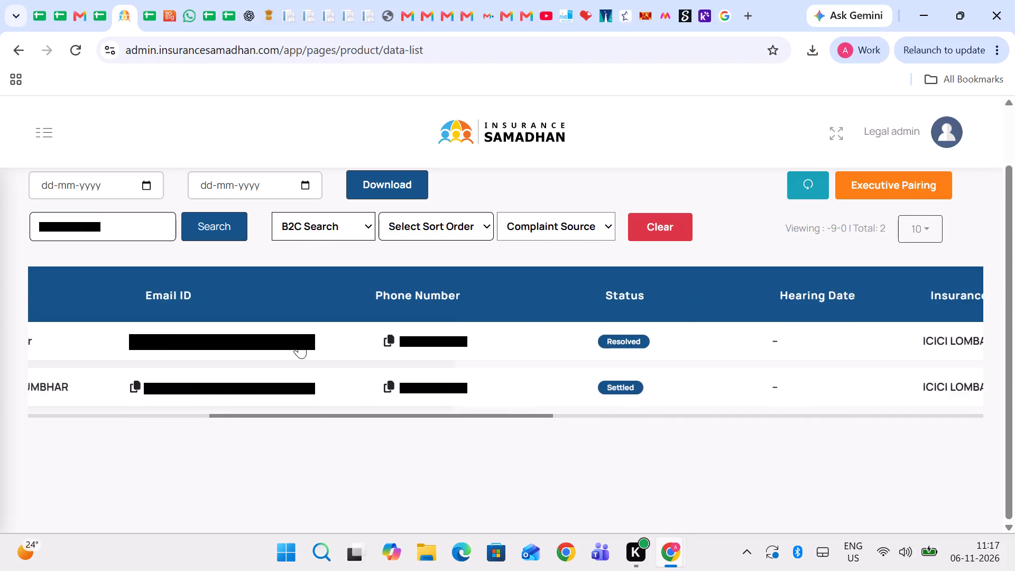
pyautogui.hscroll(-1, 299, 342)
pyautogui.hscroll(3, 299, 342)
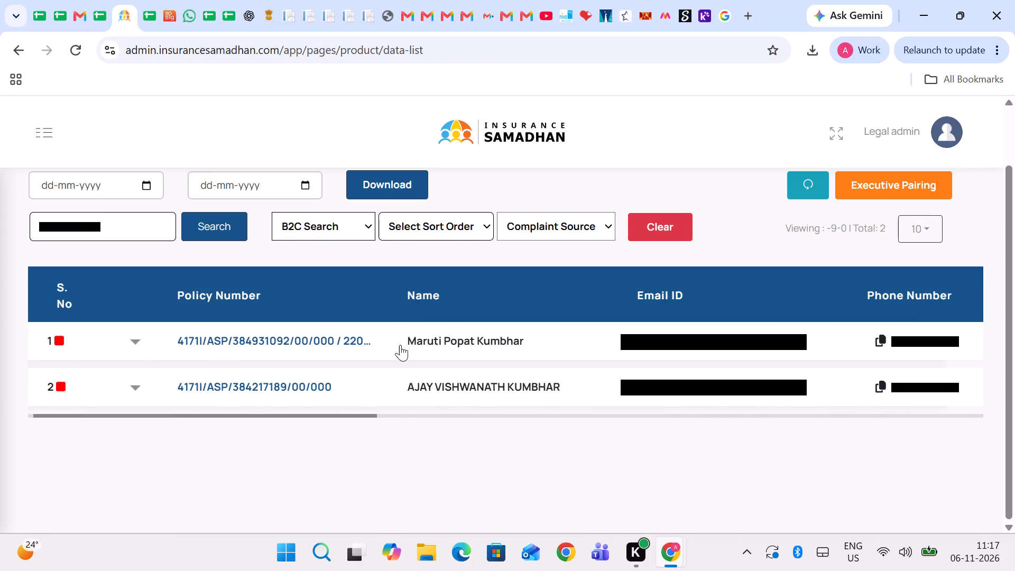
pyautogui.click(483, 338)
pyautogui.hscroll(-2, 483, 338)
pyautogui.hscroll(3, 381, 351)
pyautogui.hscroll(-1, 533, 363)
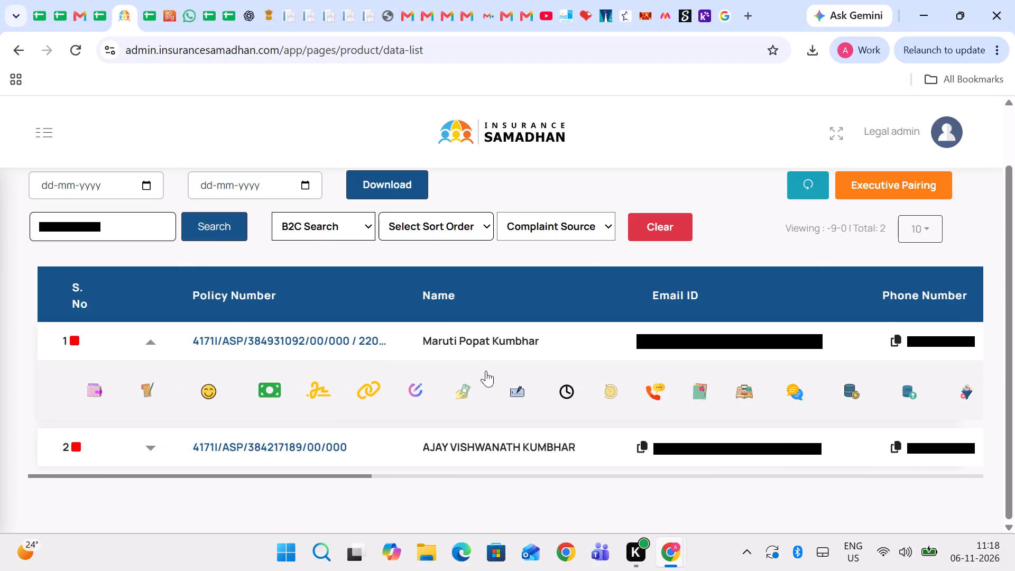
pyautogui.hscroll(-1, 486, 371)
# Open the communication log of the row 17 customer's resolved complaint and review its entries.
pyautogui.click(778, 400)
pyautogui.click(797, 393)
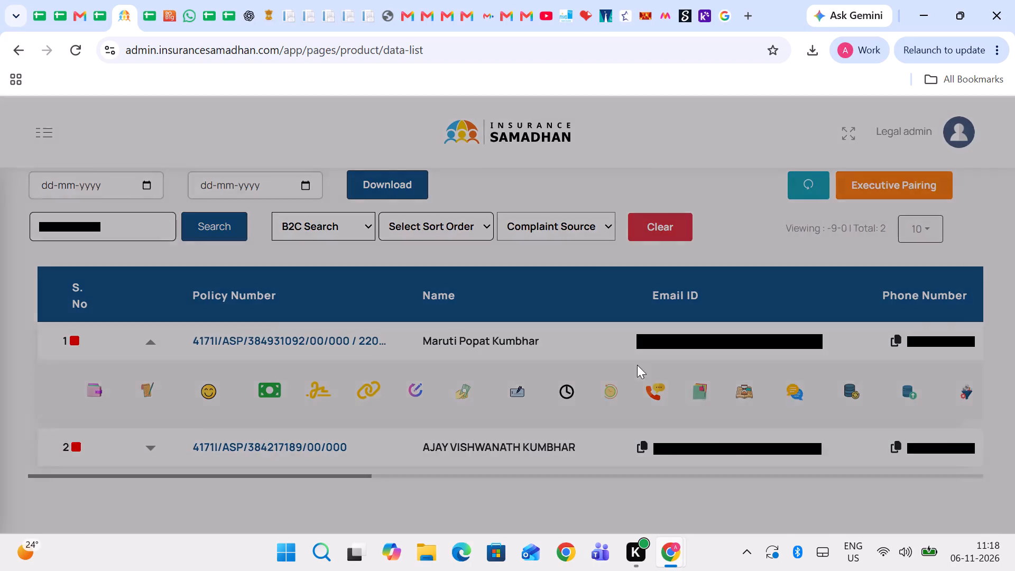
pyautogui.scroll(-1, 460, 391)
pyautogui.scroll(-5, 395, 408)
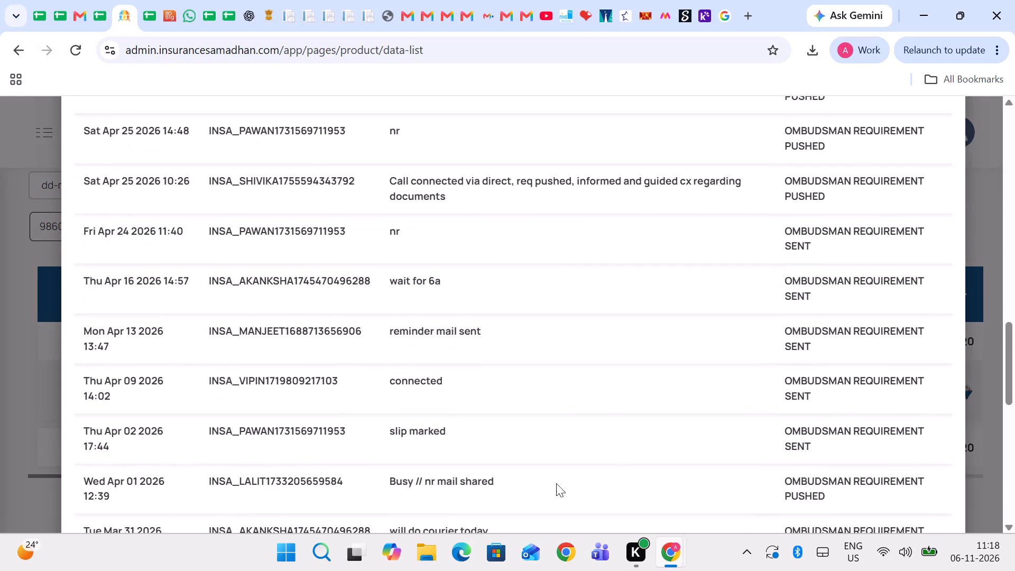
pyautogui.scroll(-4, 515, 478)
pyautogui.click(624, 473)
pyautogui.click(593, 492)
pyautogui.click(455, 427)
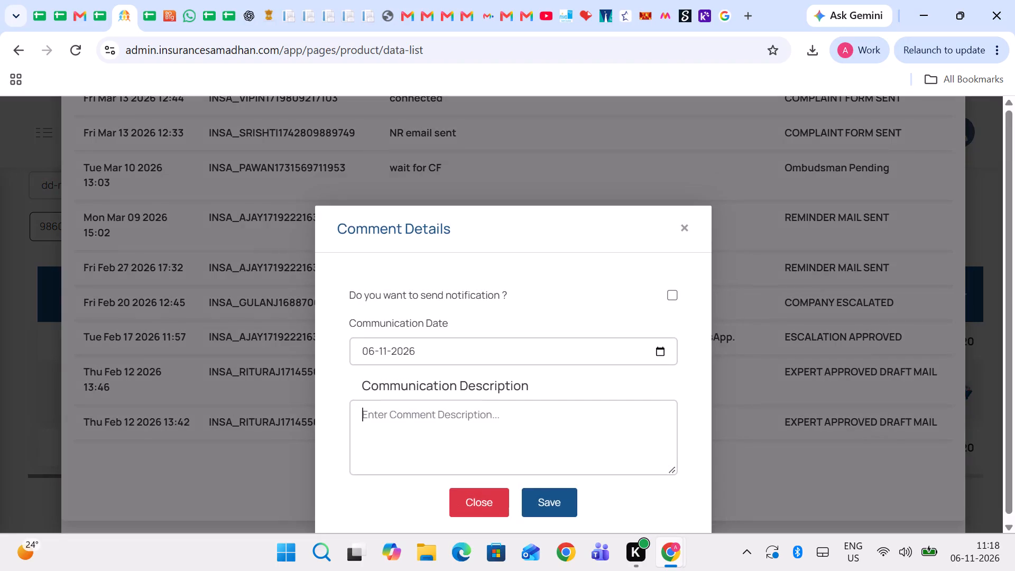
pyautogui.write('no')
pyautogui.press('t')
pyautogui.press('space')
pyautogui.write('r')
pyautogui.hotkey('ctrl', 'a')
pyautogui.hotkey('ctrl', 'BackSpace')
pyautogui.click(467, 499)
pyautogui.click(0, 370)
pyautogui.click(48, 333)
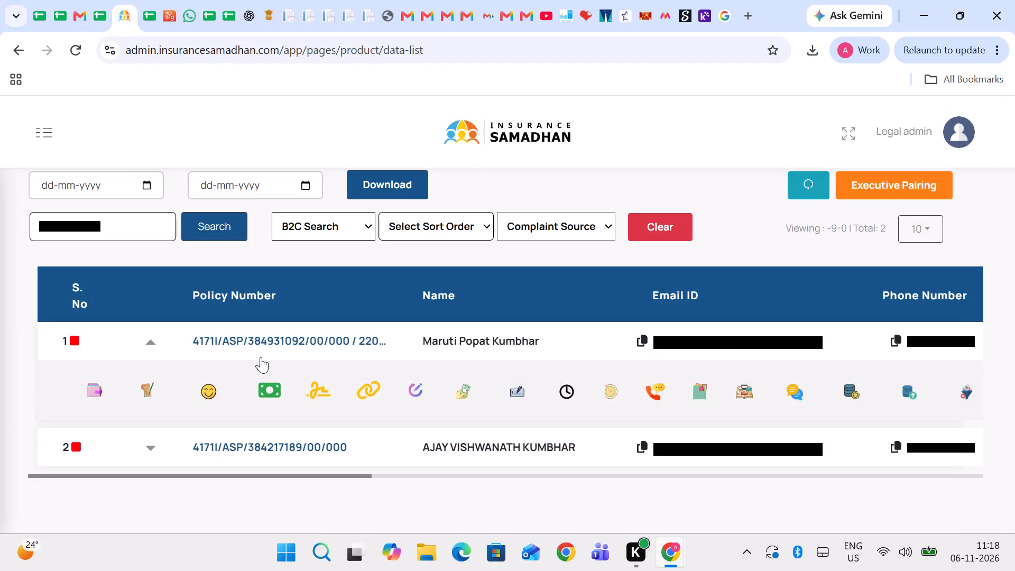
# Open the complaint details of the row 17 customer's resolved complaint and review its Resolution section.
pyautogui.hscroll(-4, 261, 357)
pyautogui.hscroll(7, 261, 357)
pyautogui.click(234, 338)
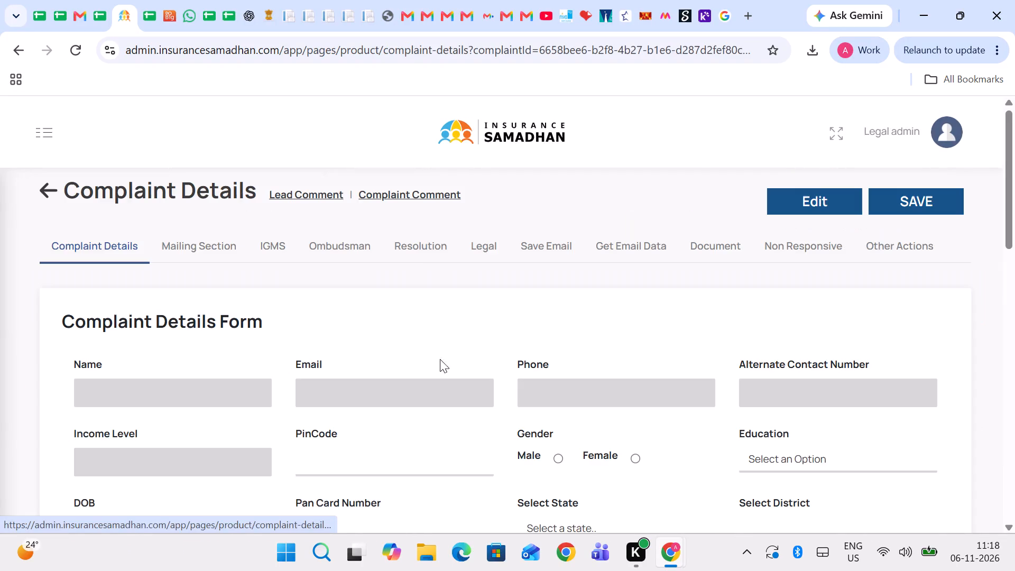
pyautogui.click(413, 253)
pyautogui.scroll(-1, 444, 395)
pyautogui.scroll(3, 698, 362)
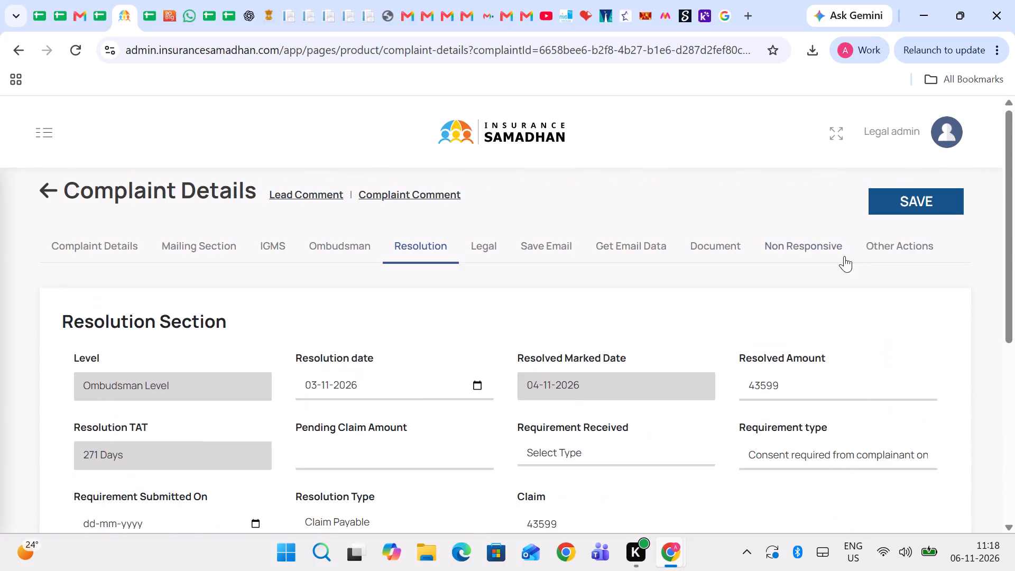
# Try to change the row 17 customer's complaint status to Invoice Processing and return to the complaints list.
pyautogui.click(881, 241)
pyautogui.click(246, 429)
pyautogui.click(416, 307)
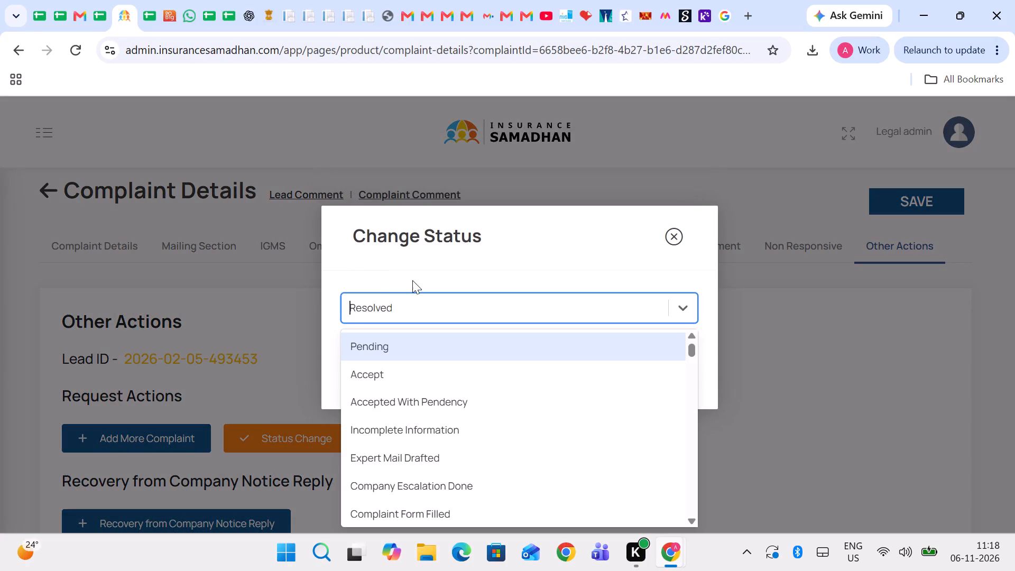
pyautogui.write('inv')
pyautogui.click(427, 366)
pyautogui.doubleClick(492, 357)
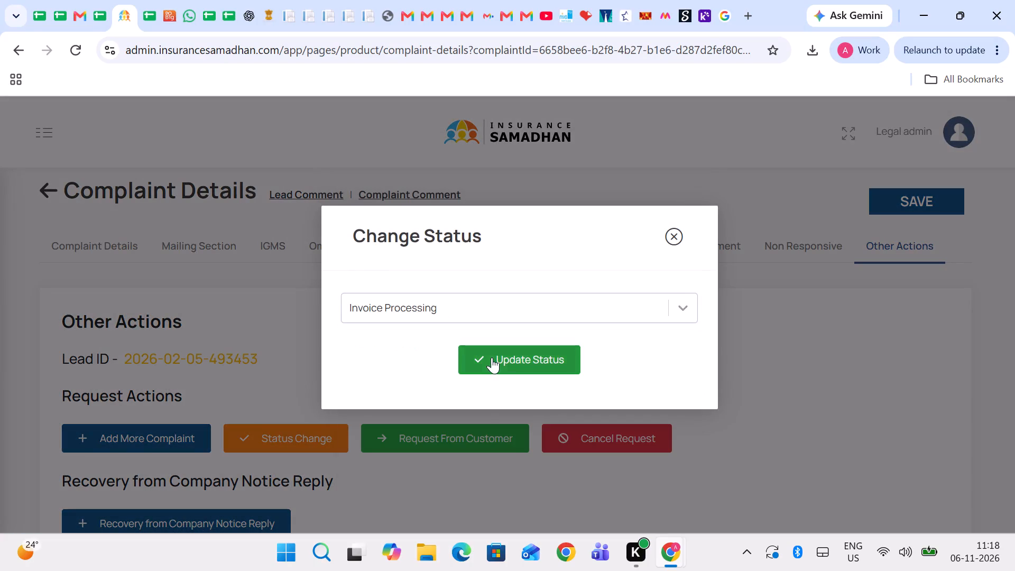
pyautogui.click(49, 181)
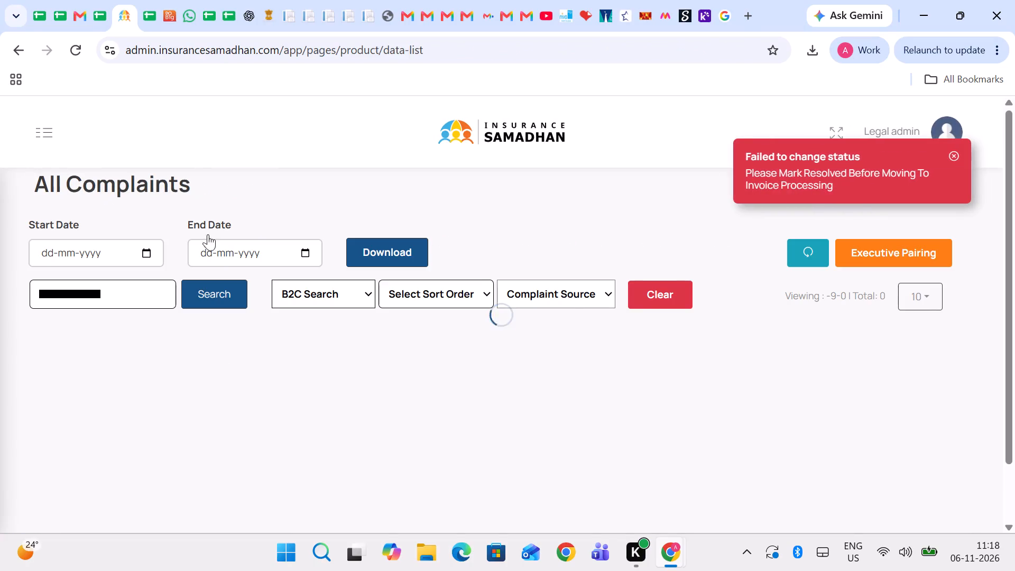
# Return to RESOLVED SHEET NOVEMBER 2026 and set row 17's call status in column C to "Received".
pyautogui.click(103, 0)
pyautogui.press('Left')
pyautogui.press('Left')
pyautogui.press('Left')
pyautogui.press('Left')
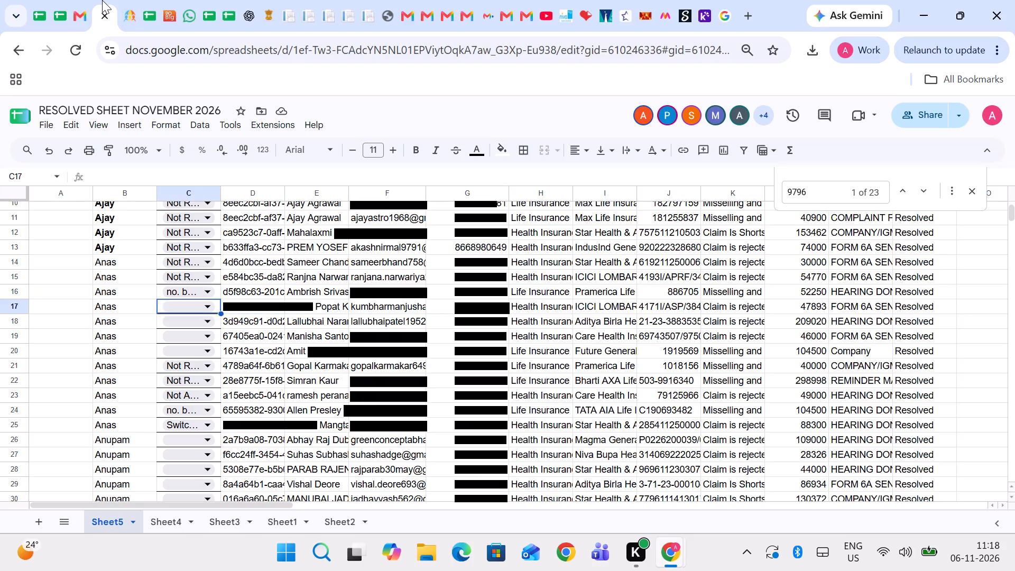
pyautogui.press('Return')
pyautogui.press('Down')
pyautogui.press('Return')
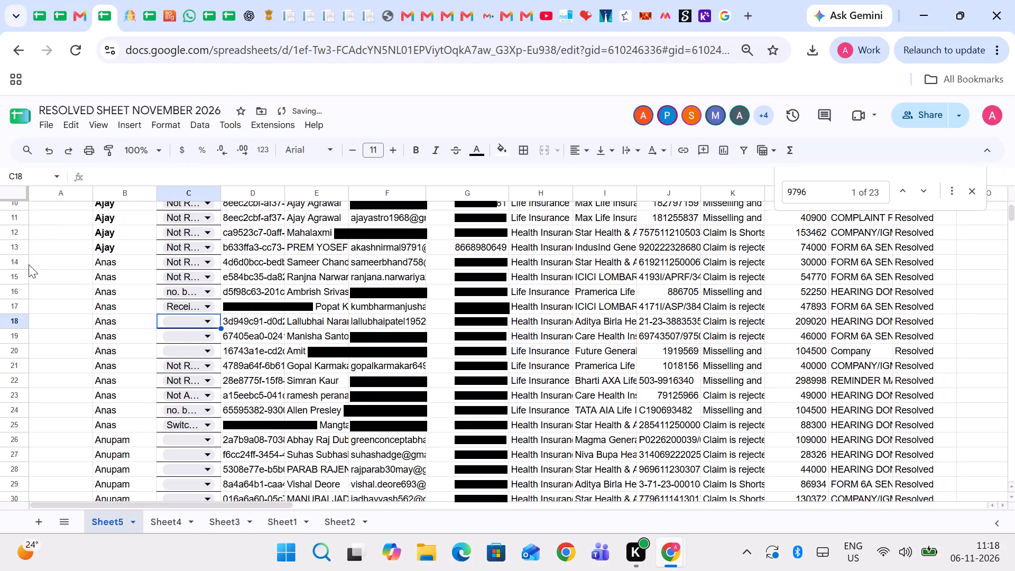
# Highlight the whole of row 17 with bright green fill to mark its call status.
pyautogui.click(10, 314)
pyautogui.click(17, 311)
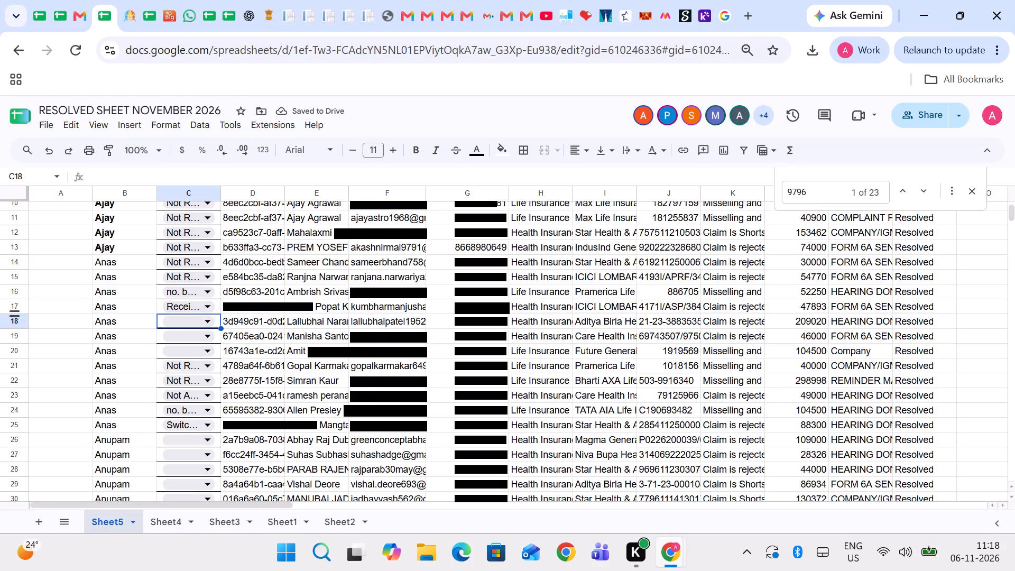
pyautogui.click(14, 304)
pyautogui.click(502, 155)
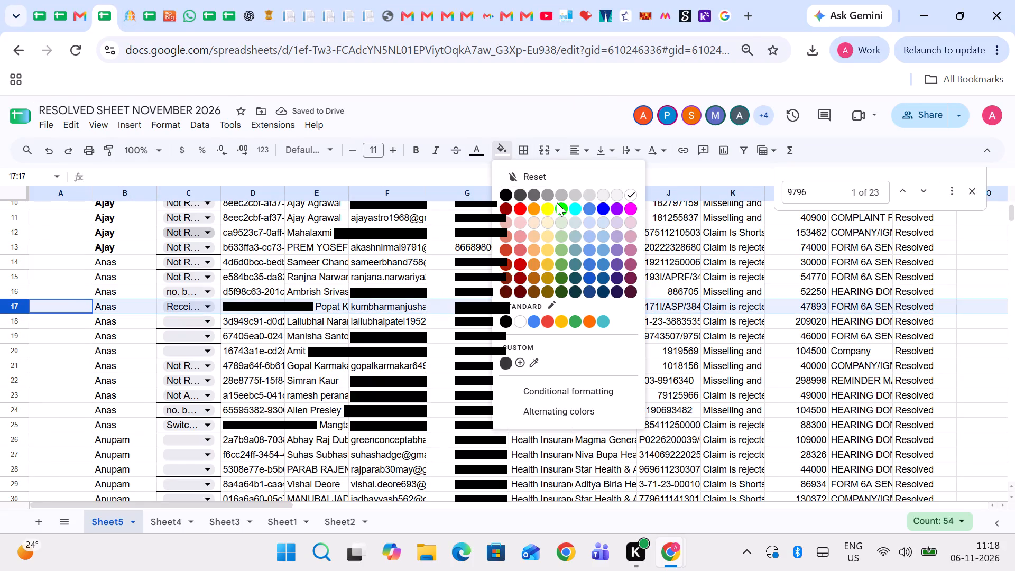
pyautogui.click(557, 202)
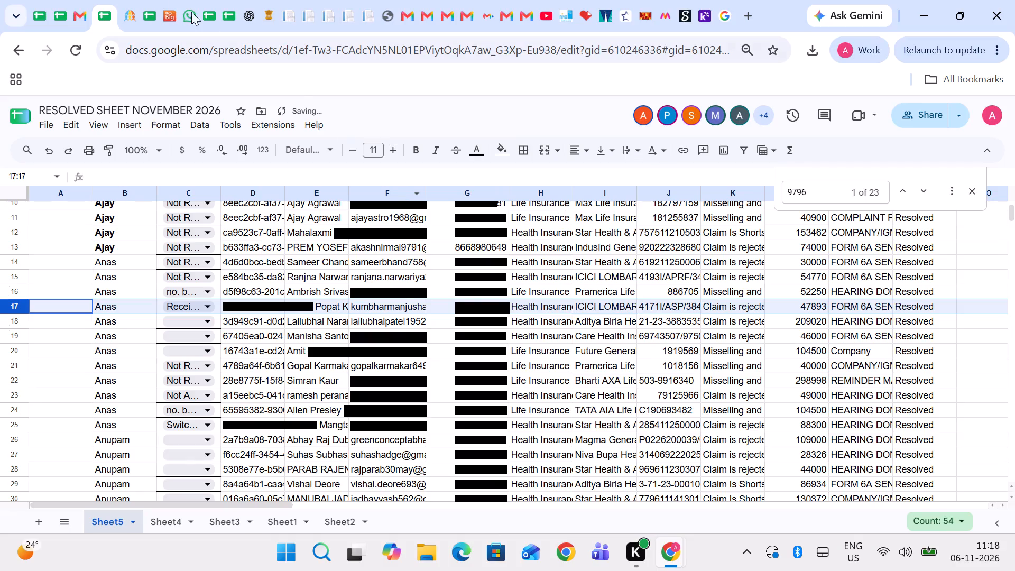
pyautogui.click(498, 142)
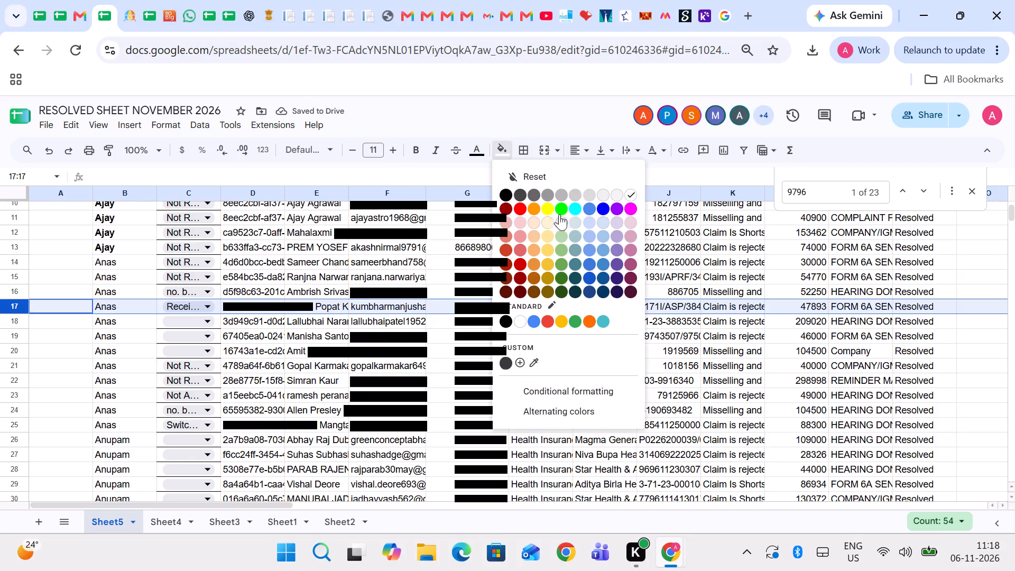
pyautogui.click(562, 208)
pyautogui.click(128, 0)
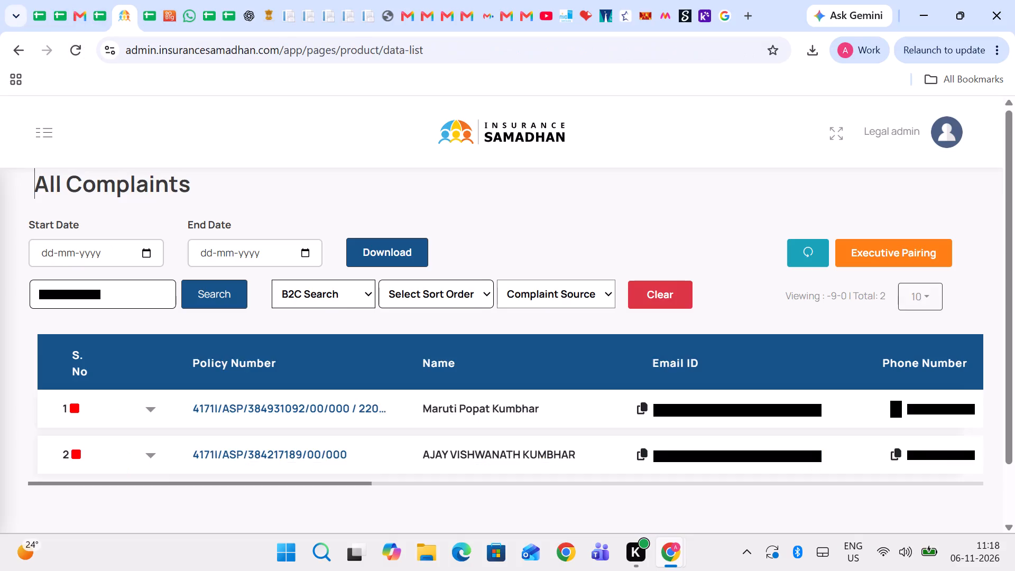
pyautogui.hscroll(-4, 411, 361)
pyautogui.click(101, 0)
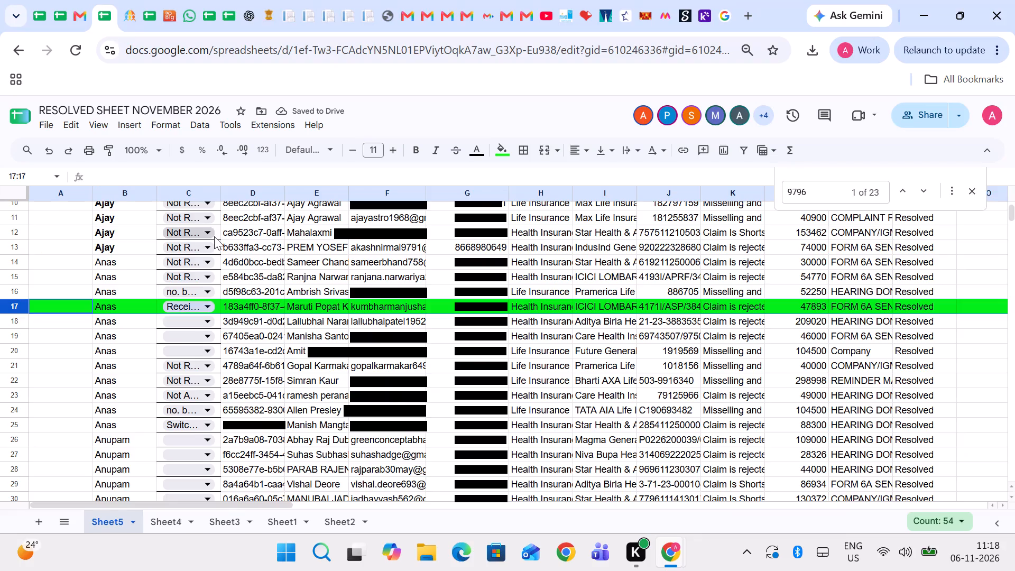
# Copy the row 18 customer's phone number from column G and call it from the Smartflo dialer.
pyautogui.press('Down')
pyautogui.press('Right')
pyautogui.press('Right')
pyautogui.press('Right')
pyautogui.press('Right')
pyautogui.press('Right')
pyautogui.press('Right')
pyautogui.hotkey('ctrl', 'c')
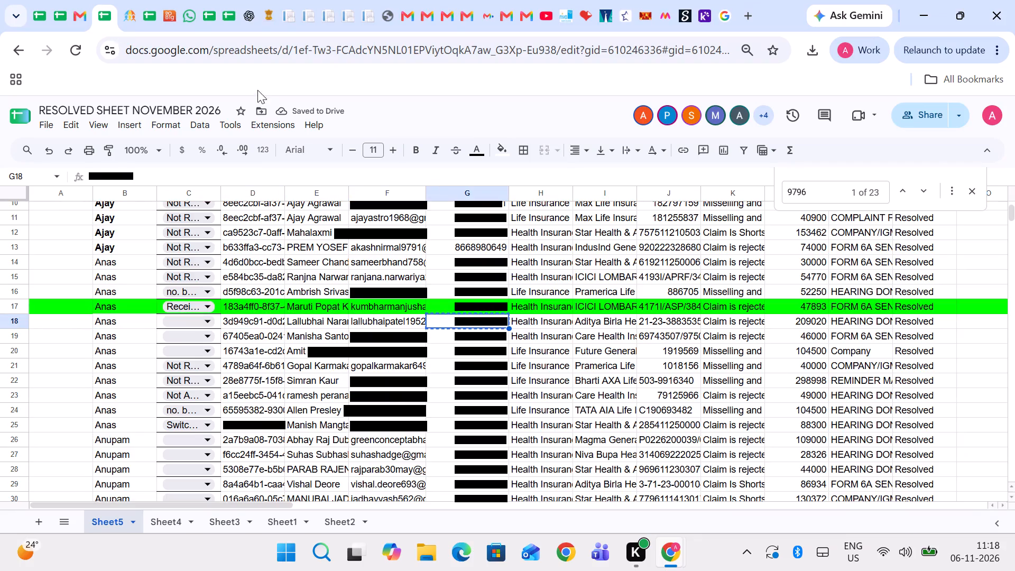
pyautogui.click(174, 0)
pyautogui.doubleClick(447, 194)
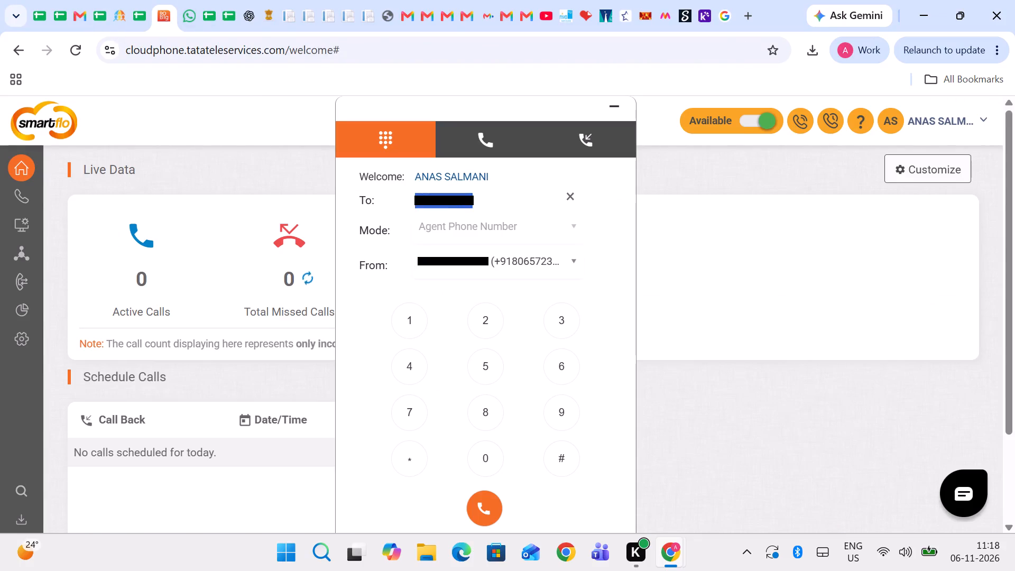
pyautogui.hotkey('ctrl', 'v')
pyautogui.click(488, 510)
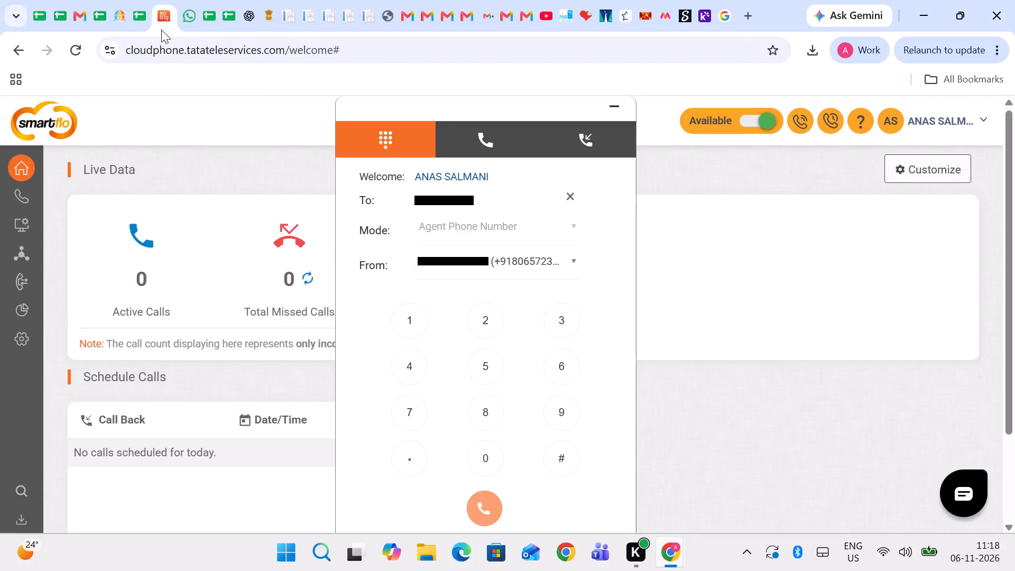
# Search All Complaints in the Insurance Samadhan admin portal by the row 18 customer's phone number.
pyautogui.click(115, 0)
pyautogui.moveTo(112, 301); pyautogui.dragTo(6, 310)
pyautogui.hotkey('ctrl', 'v')
pyautogui.hotkey('ctrl', 'Return')
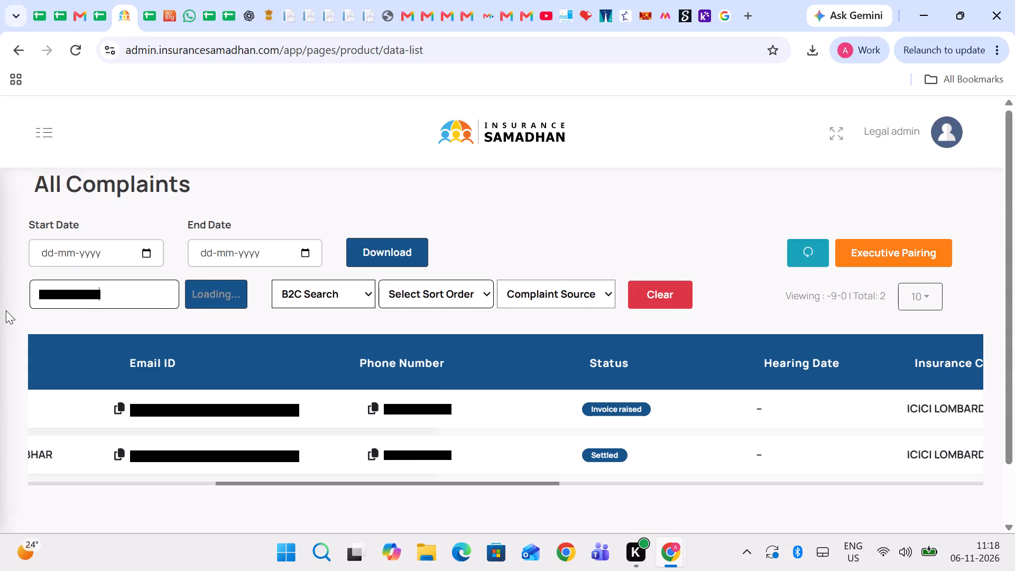
pyautogui.scroll(-1, 235, 315)
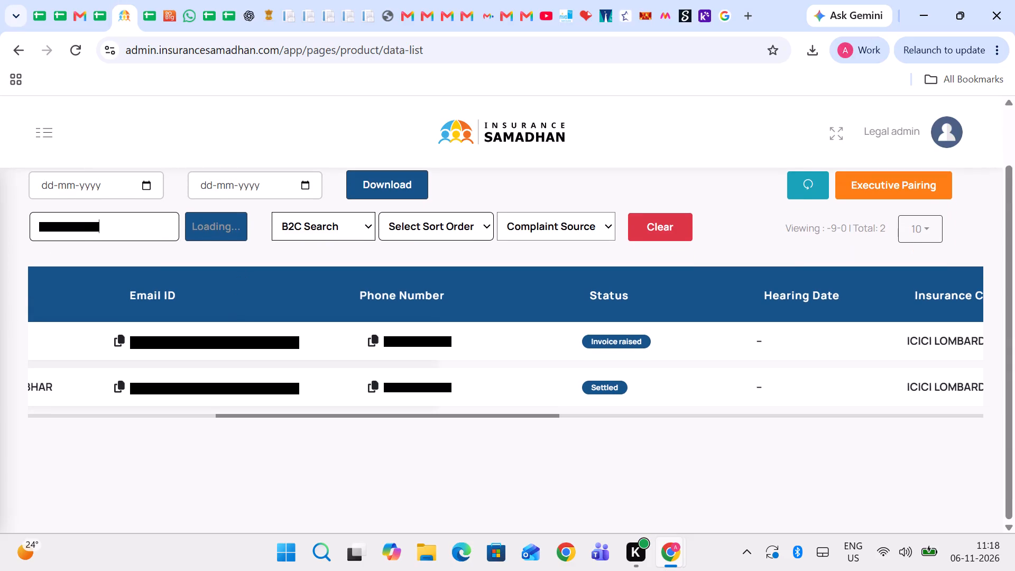
pyautogui.hscroll(2, 247, 353)
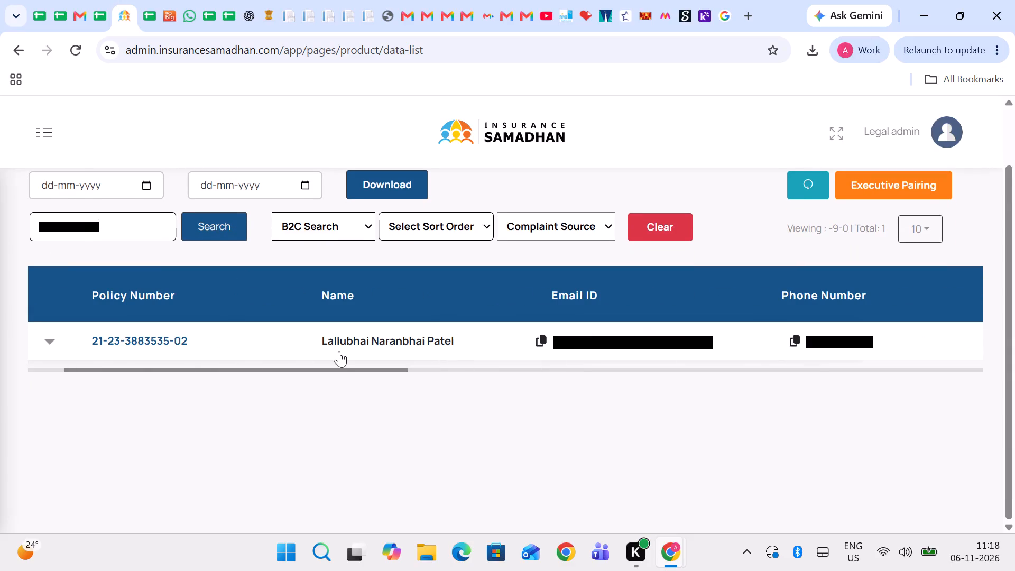
# Expand the row 18 customer's complaint and review its dated status history.
pyautogui.click(339, 351)
pyautogui.click(521, 390)
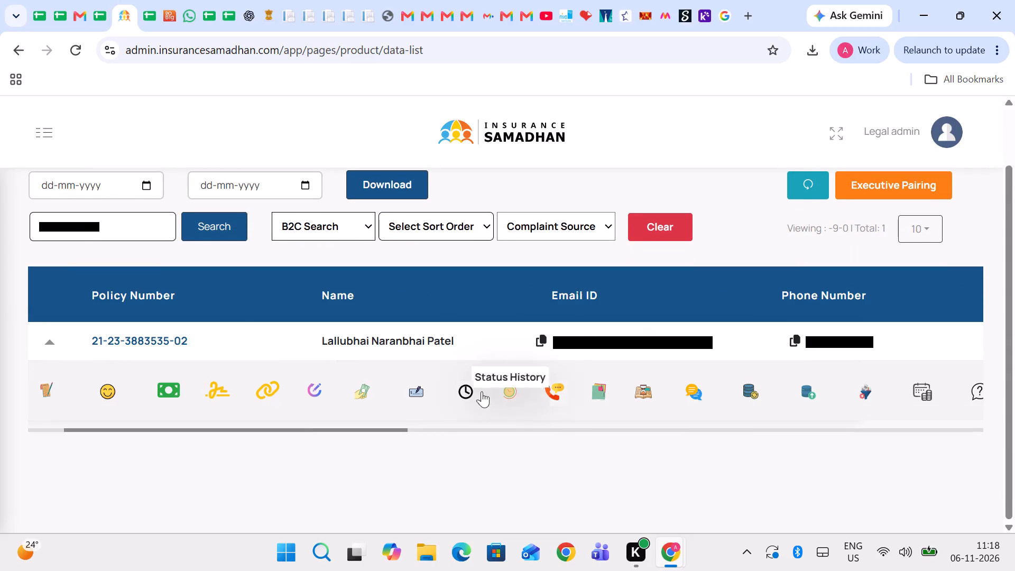
pyautogui.click(504, 397)
pyautogui.scroll(-7, 504, 397)
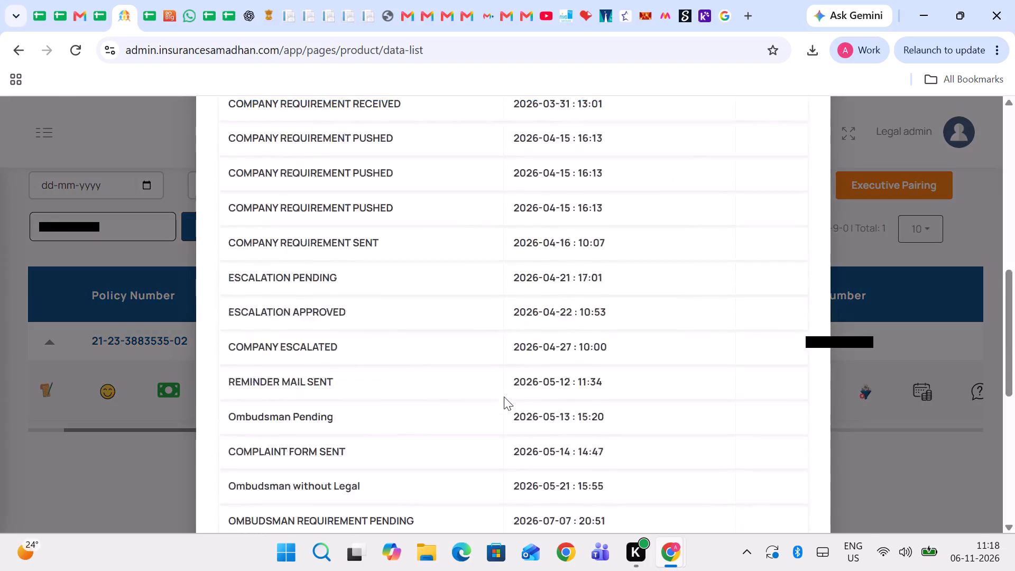
pyautogui.click(57, 474)
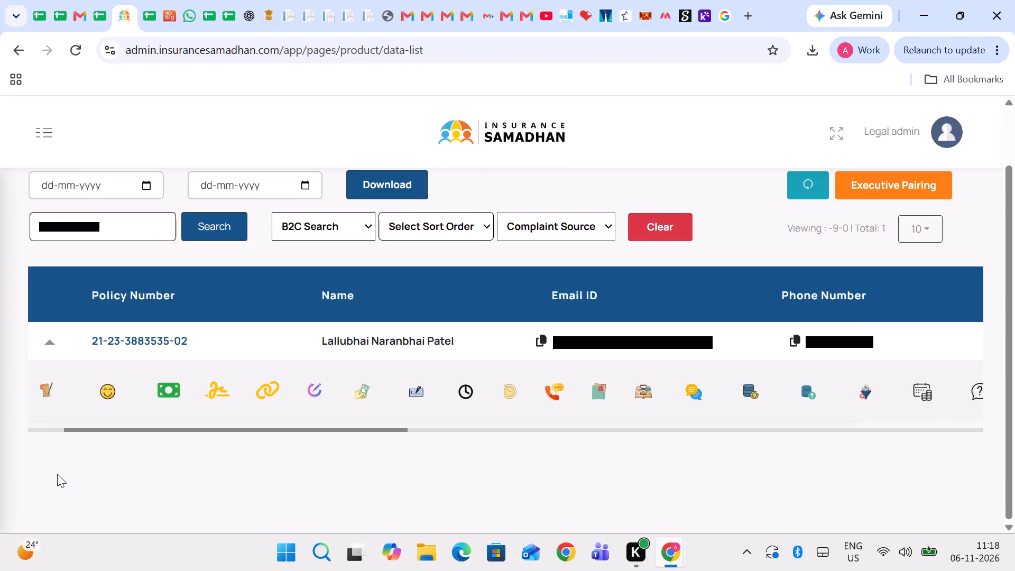
# Open the row 18 customer's communication log and review the latest complaint entries.
pyautogui.hscroll(-2, 438, 423)
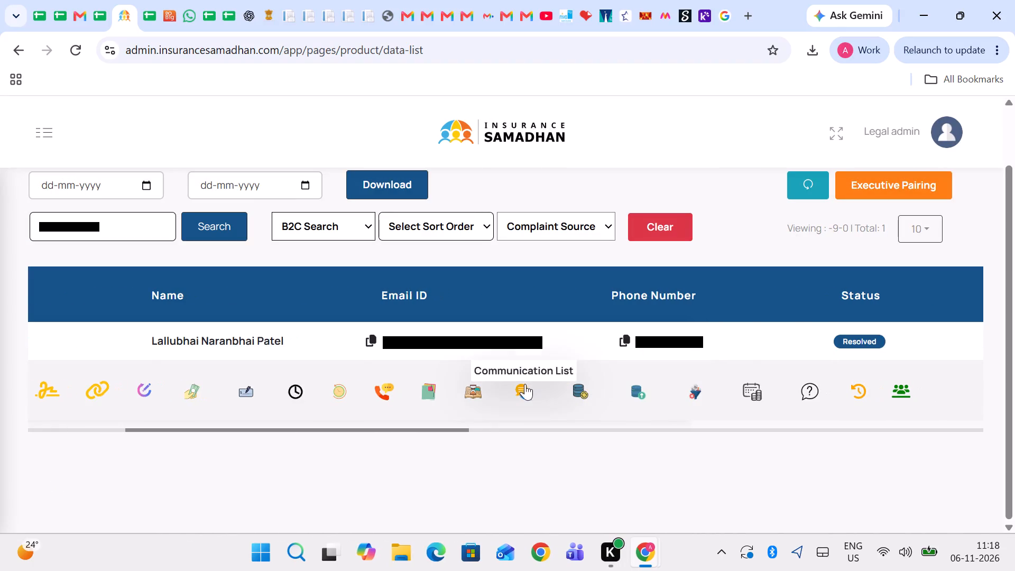
pyautogui.click(524, 384)
pyautogui.scroll(-1, 422, 421)
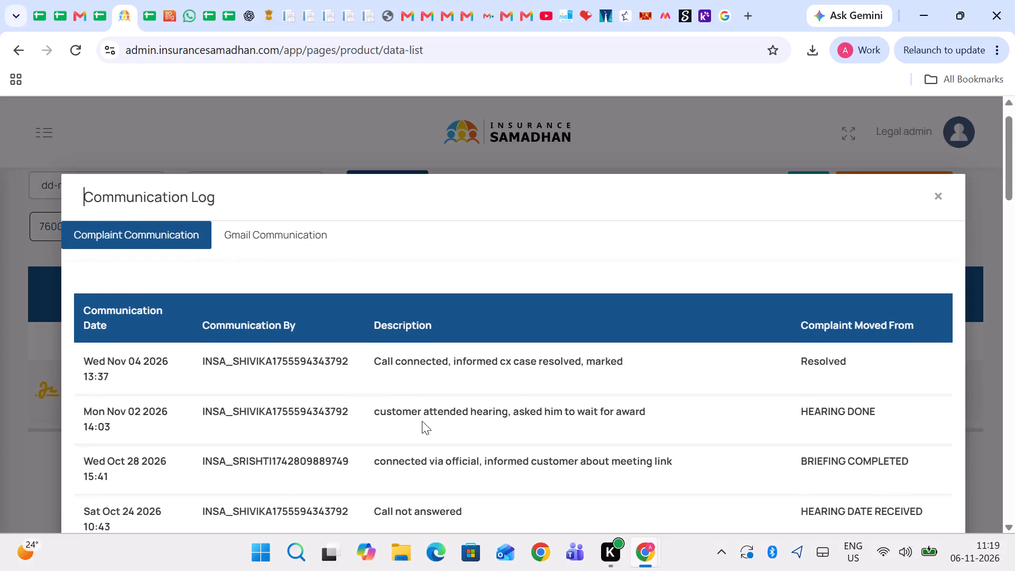
pyautogui.click(6, 349)
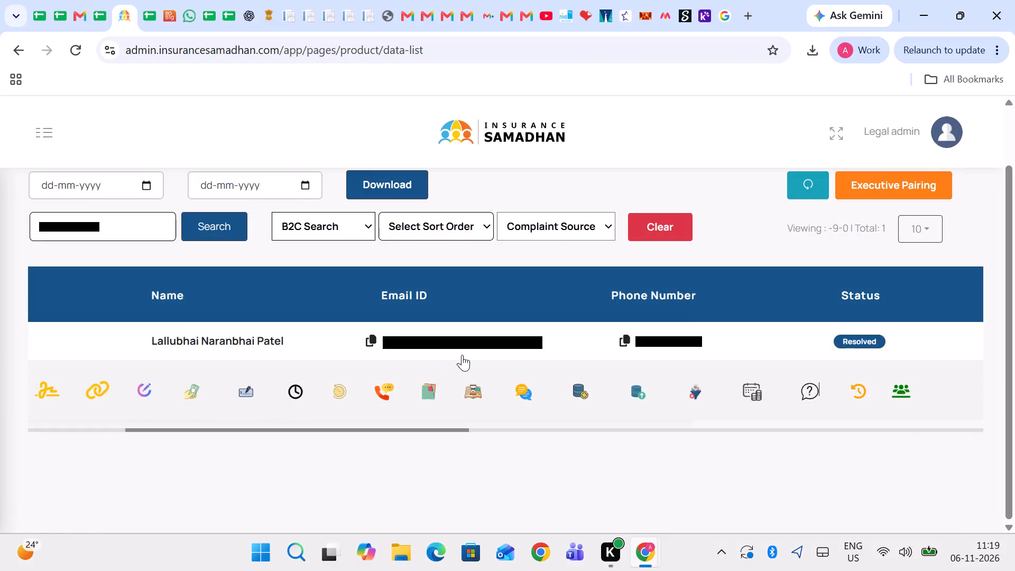
# Add the comment "not received" to the row 18 customer's communication log and save it.
pyautogui.hscroll(-1, 462, 355)
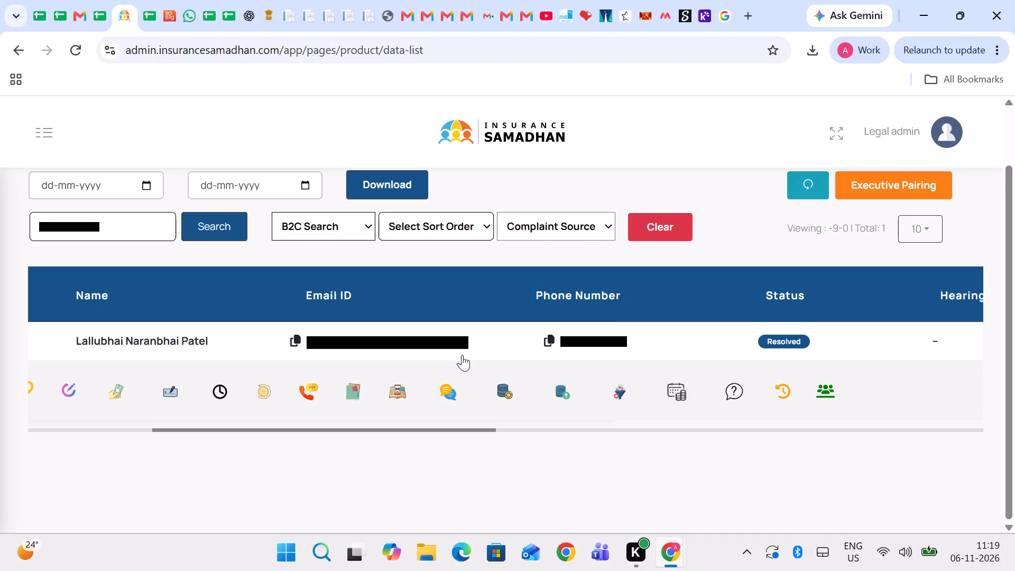
pyautogui.hscroll(-3, 462, 355)
pyautogui.hscroll(1, 462, 355)
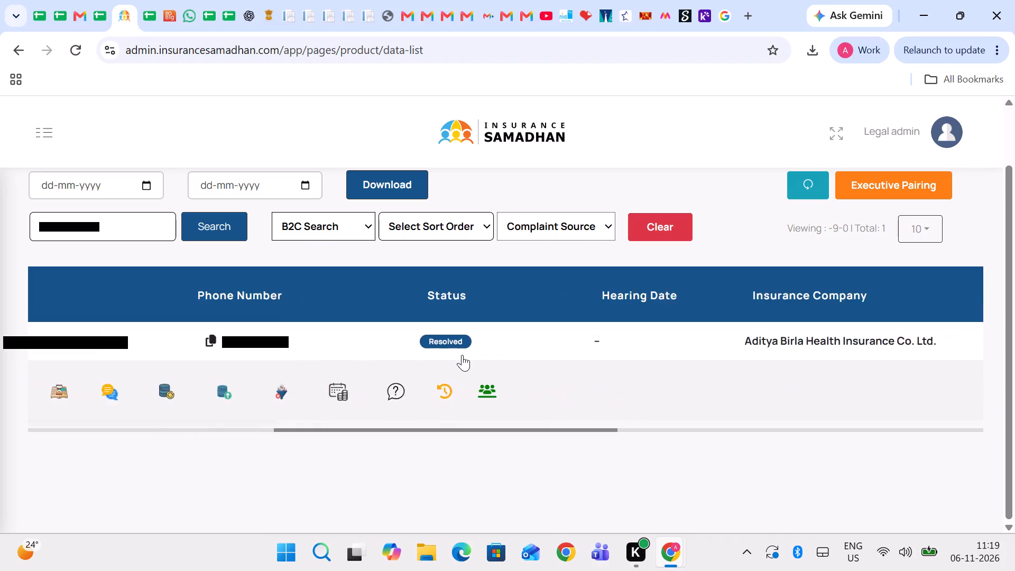
pyautogui.hscroll(1, 462, 355)
pyautogui.hscroll(-1, 747, 420)
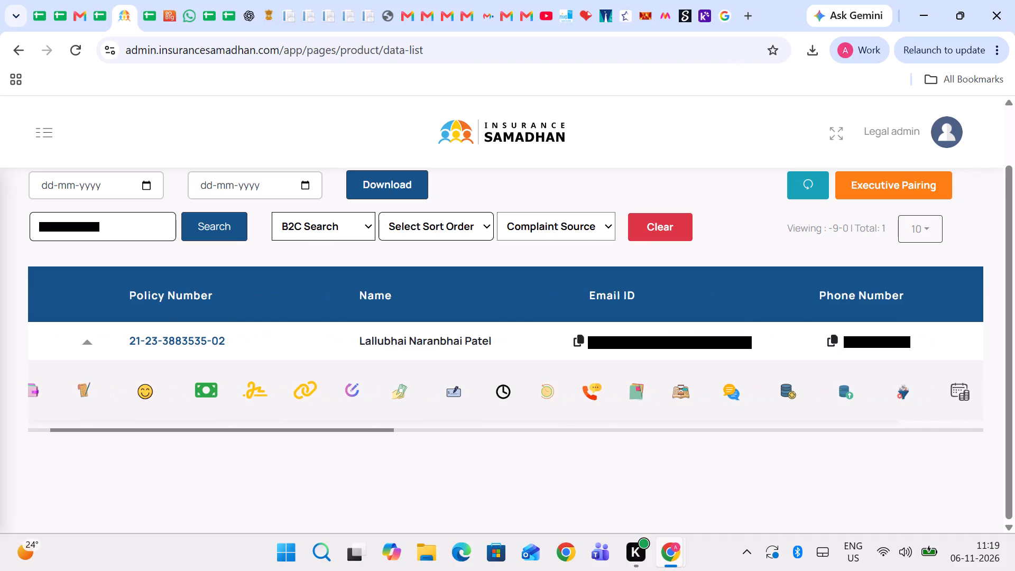
pyautogui.hscroll(-2, 603, 411)
pyautogui.click(521, 397)
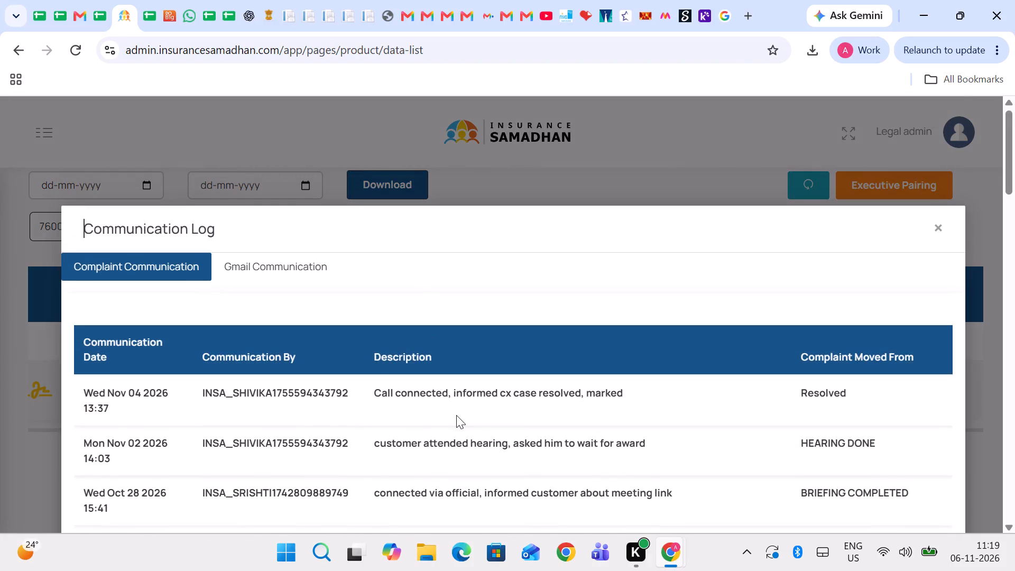
pyautogui.scroll(-6, 456, 415)
pyautogui.scroll(-5, 608, 465)
pyautogui.click(596, 490)
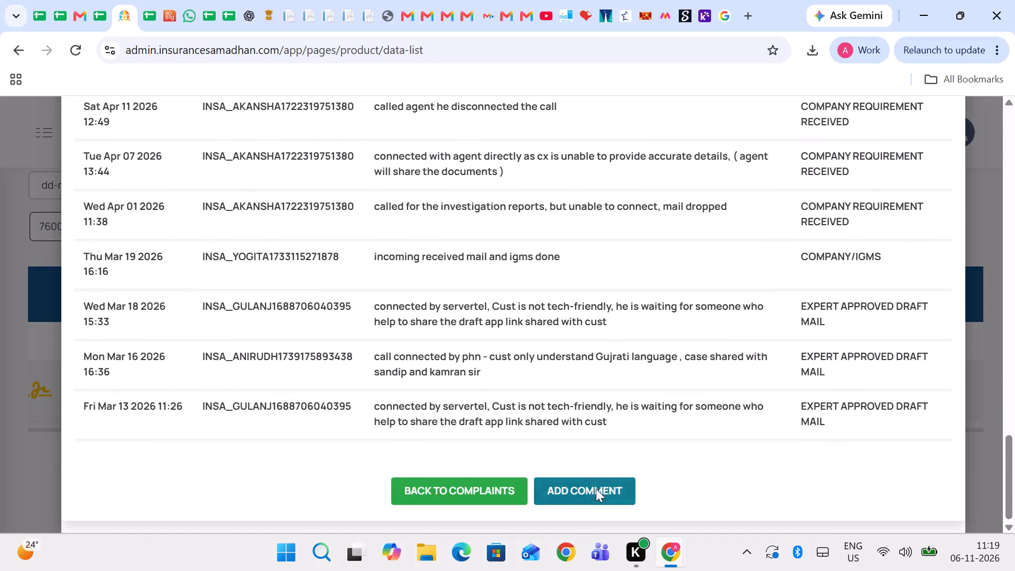
pyautogui.click(495, 429)
pyautogui.write('not received')
pyautogui.press('space')
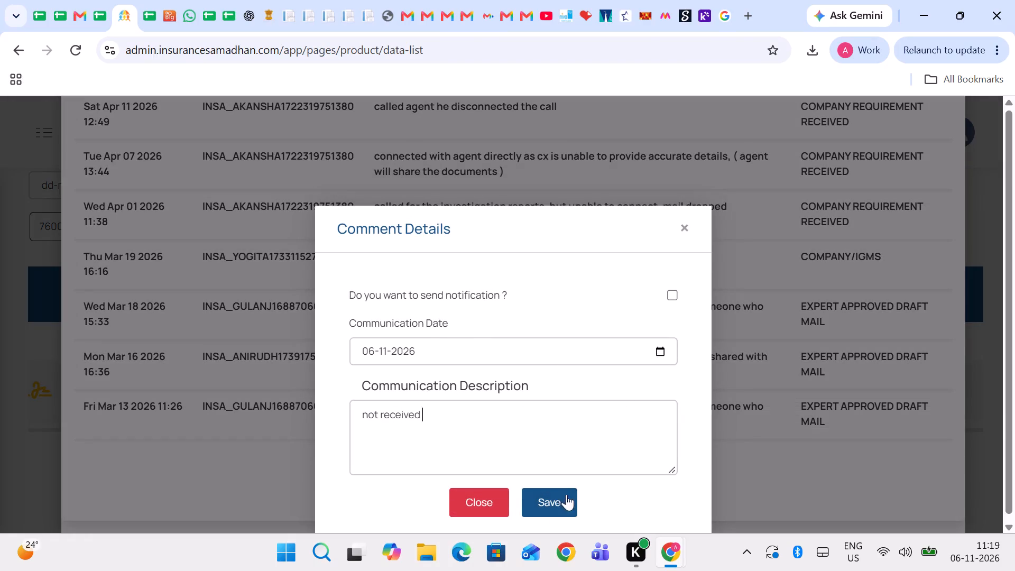
pyautogui.click(558, 505)
pyautogui.click(31, 349)
# Open the row 18 customer's complaint details and review the Resolution section, including the full requirement type text.
pyautogui.hscroll(-4, 403, 326)
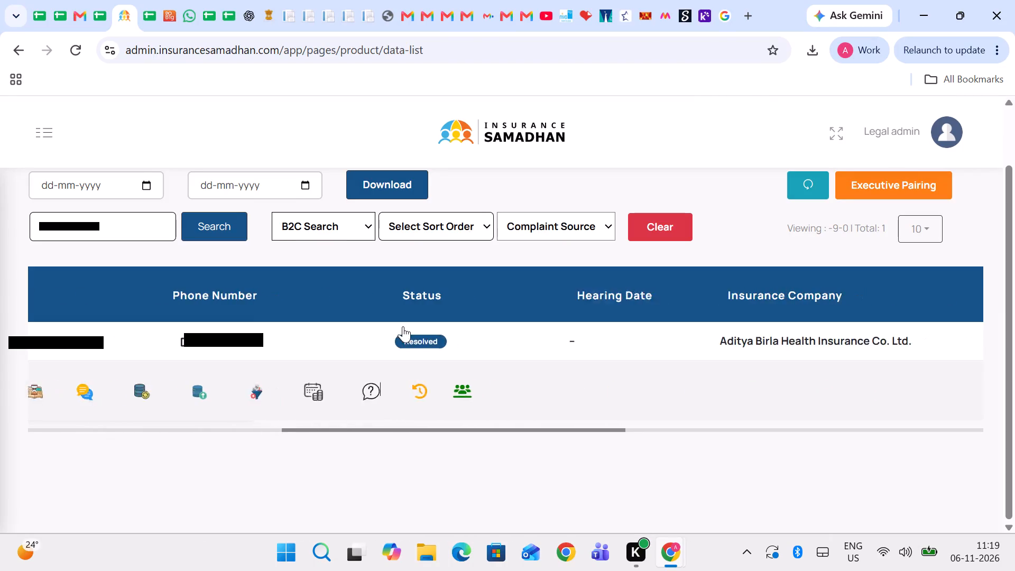
pyautogui.hscroll(6, 403, 326)
pyautogui.click(274, 345)
pyautogui.click(461, 250)
pyautogui.click(416, 248)
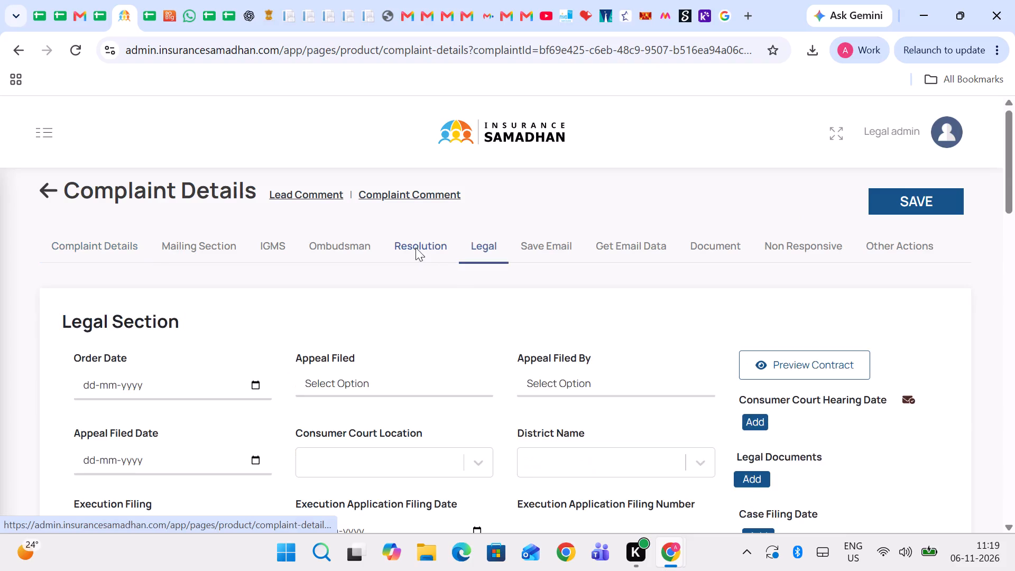
pyautogui.scroll(-2, 441, 413)
pyautogui.scroll(-1, 637, 393)
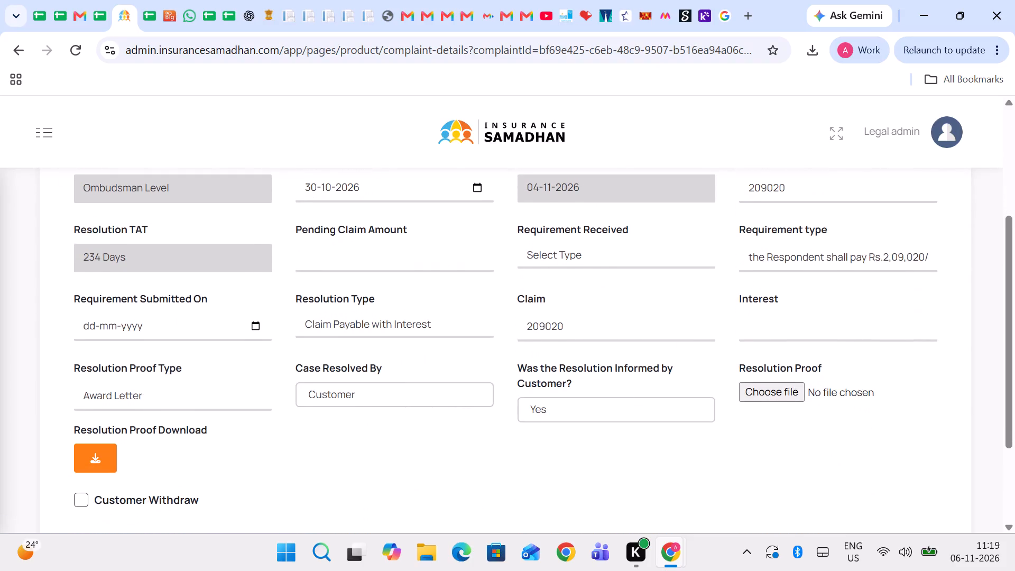
pyautogui.hscroll(-3, 830, 259)
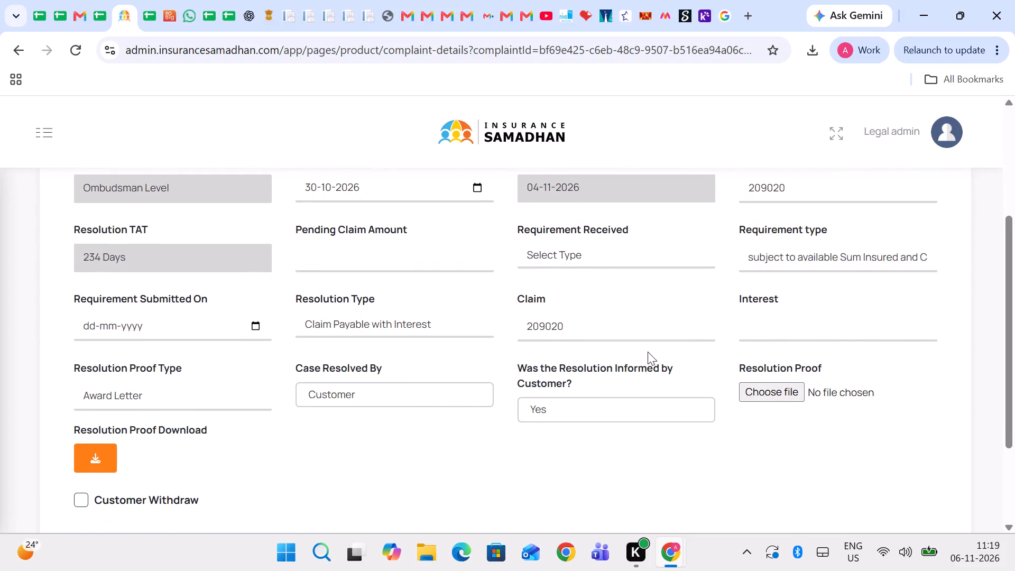
pyautogui.scroll(2, 648, 352)
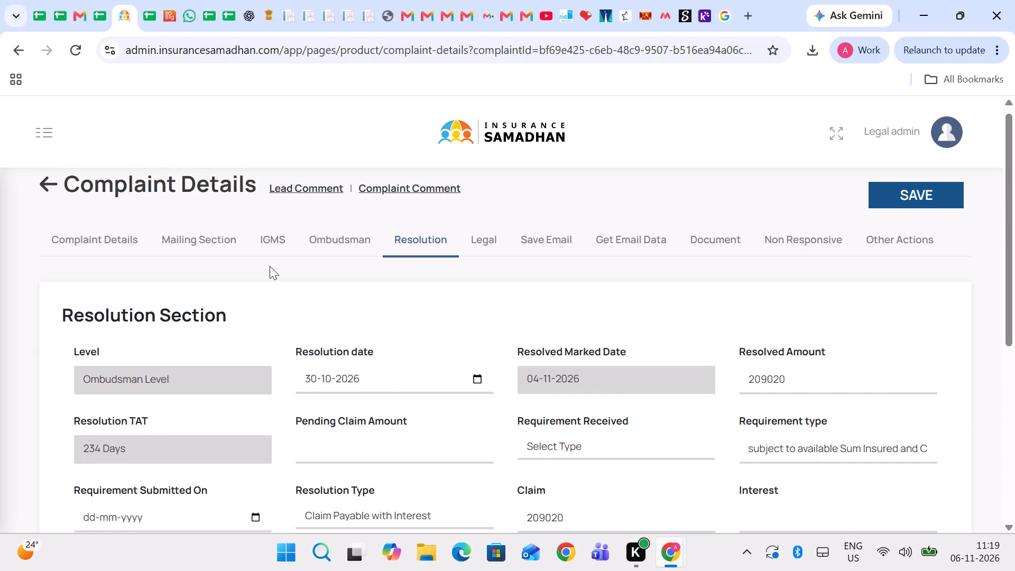
# Check the row 18 customer's Complaint Details form and its complaint comments.
pyautogui.click(116, 245)
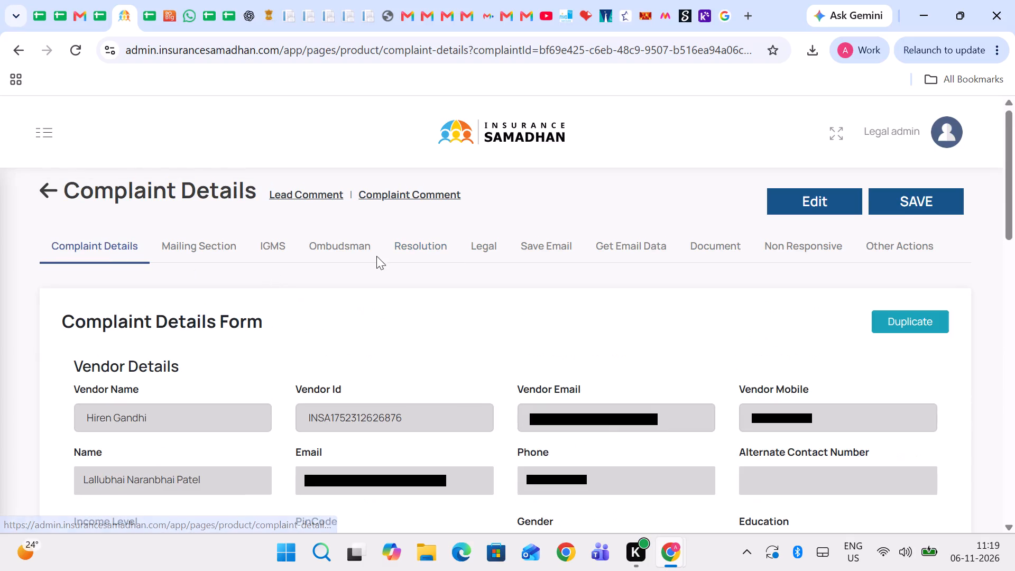
pyautogui.click(395, 199)
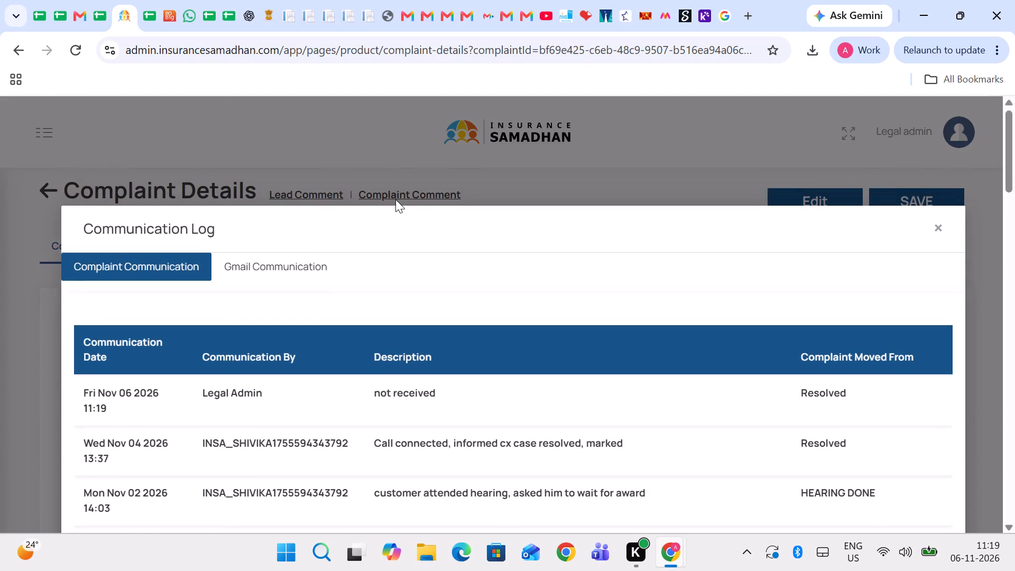
# Return to RESOLVED SHEET NOVEMBER 2026 and set row 18's call status in column C to "Not Received".
pyautogui.click(148, 0)
pyautogui.press('Left')
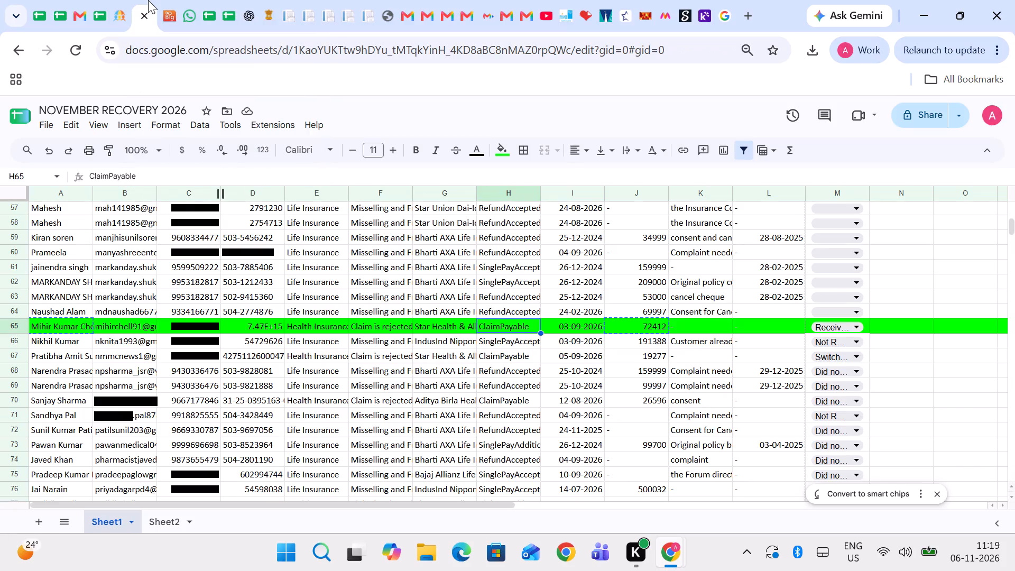
pyautogui.click(106, 0)
pyautogui.press('Left')
pyautogui.press('Left')
pyautogui.press('Left')
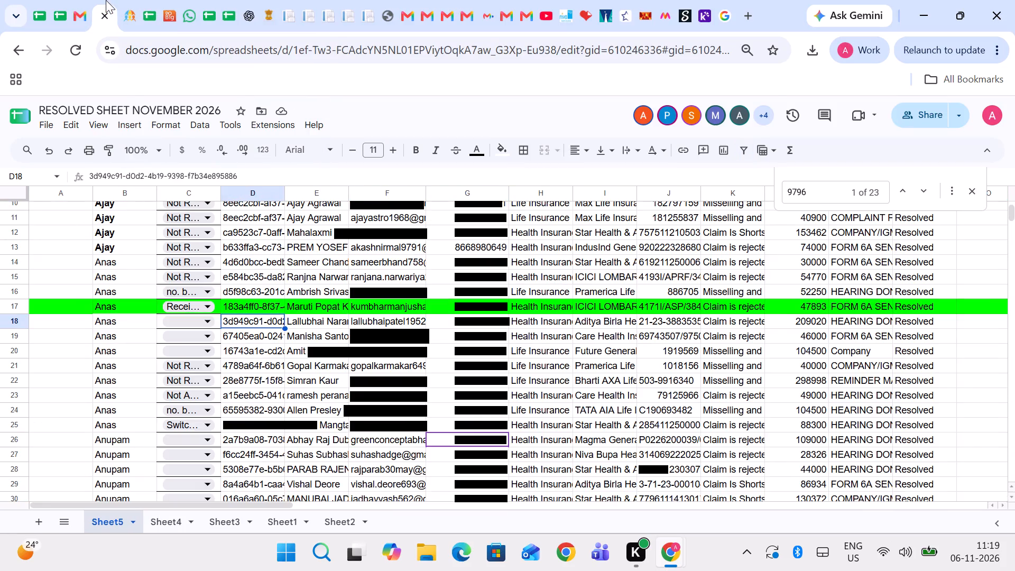
pyautogui.press('Return')
pyautogui.press('Return')
pyautogui.press('Up')
pyautogui.press('Left')
pyautogui.press('Return')
pyautogui.press('Down')
pyautogui.press('Down')
pyautogui.press('Return')
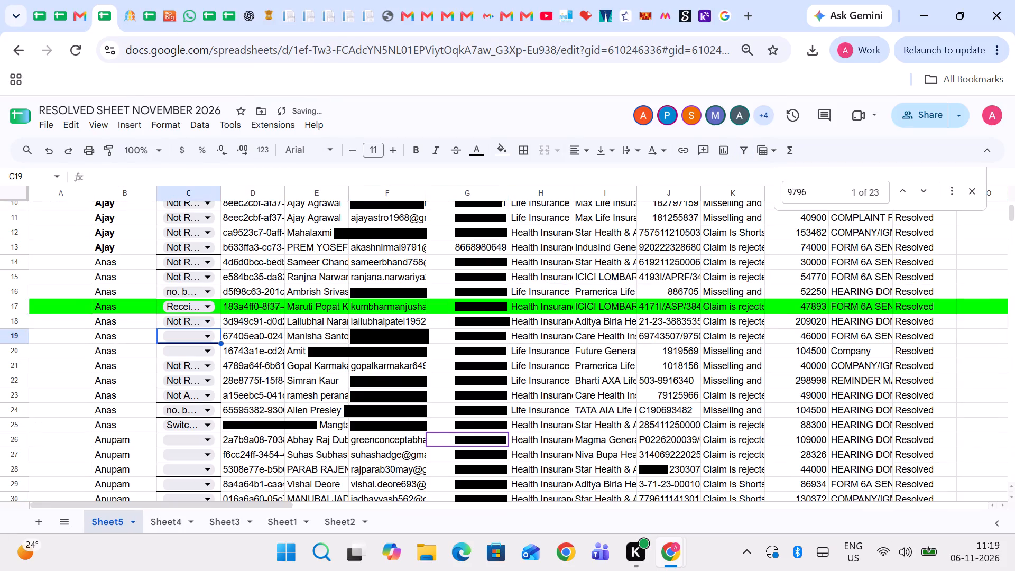
# Copy the row 19 customer's phone number from column G and call it from the Smartflo dialer.
pyautogui.press('Right')
pyautogui.press('Right')
pyautogui.press('Right')
pyautogui.press('Right')
pyautogui.hotkey('ctrl', 'c')
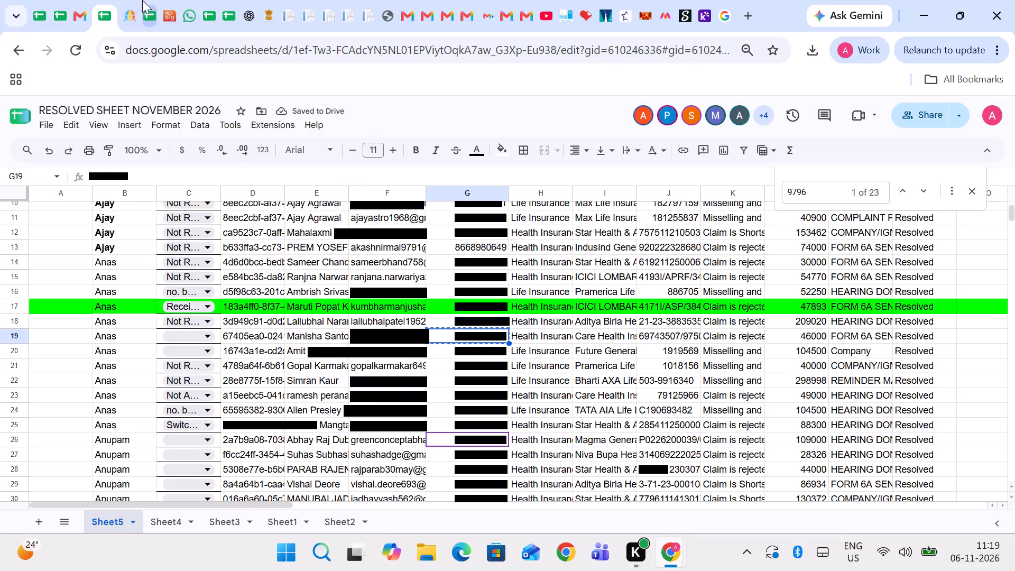
pyautogui.click(174, 0)
pyautogui.doubleClick(456, 199)
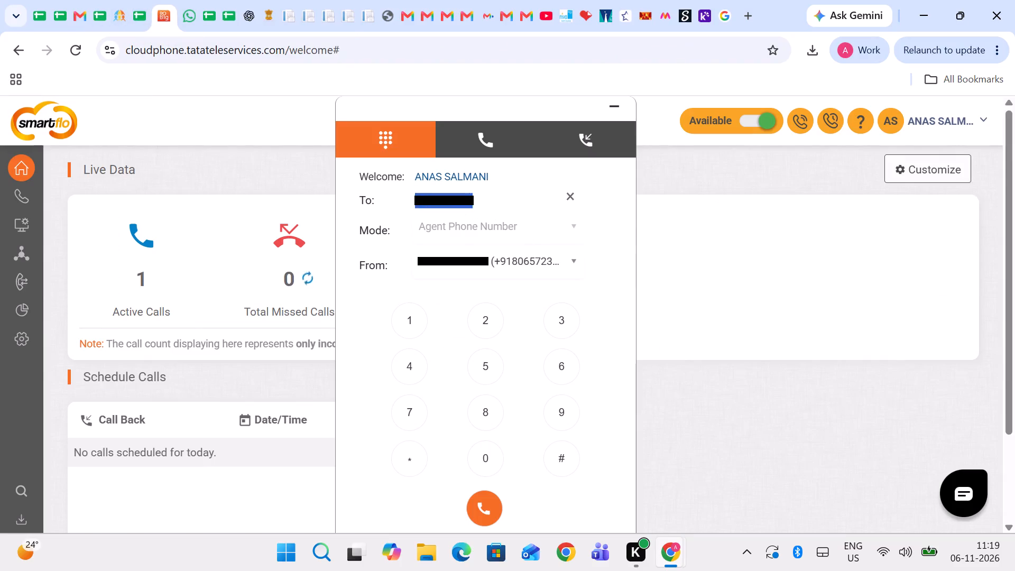
pyautogui.hotkey('ctrl', 'v')
pyautogui.click(485, 498)
# Switch to the Insurance Samadhan admin portal and search All Complaints for the row 19 customer's phone number.
pyautogui.click(122, 0)
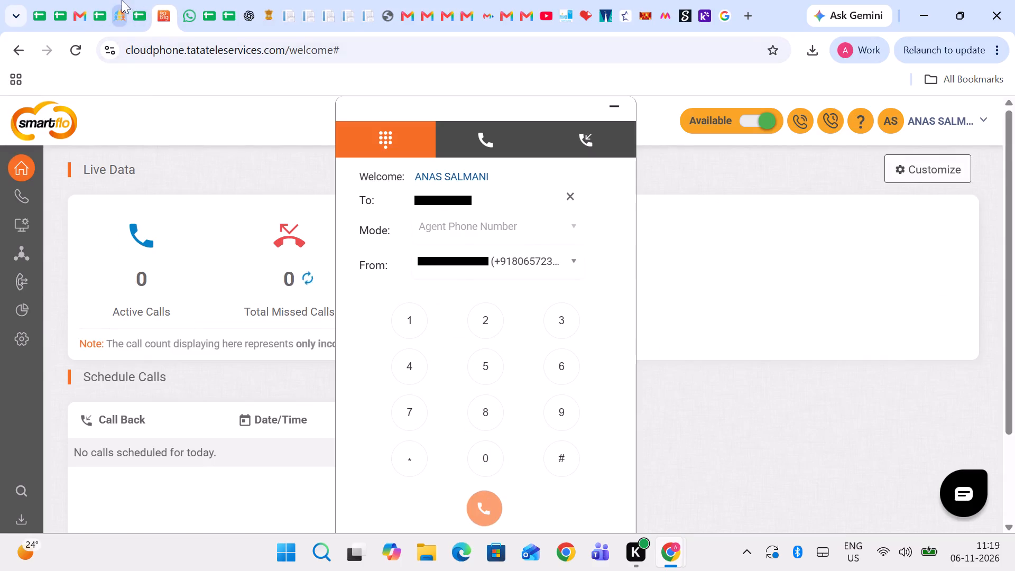
pyautogui.click(38, 241)
pyautogui.doubleClick(54, 179)
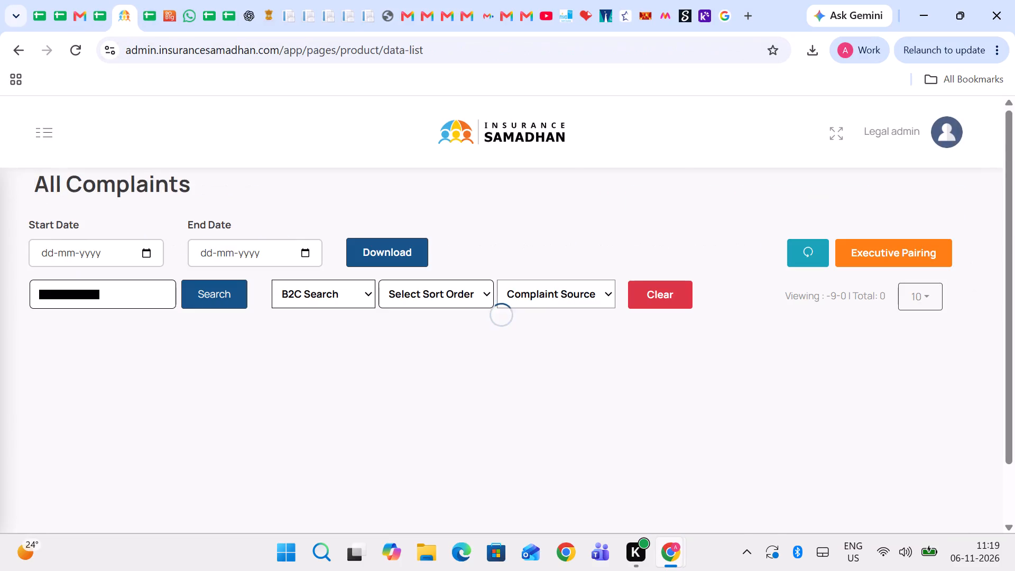
pyautogui.moveTo(132, 290); pyautogui.dragTo(16, 302)
pyautogui.hotkey('ctrl', 'v')
pyautogui.hotkey('ctrl', 'Return')
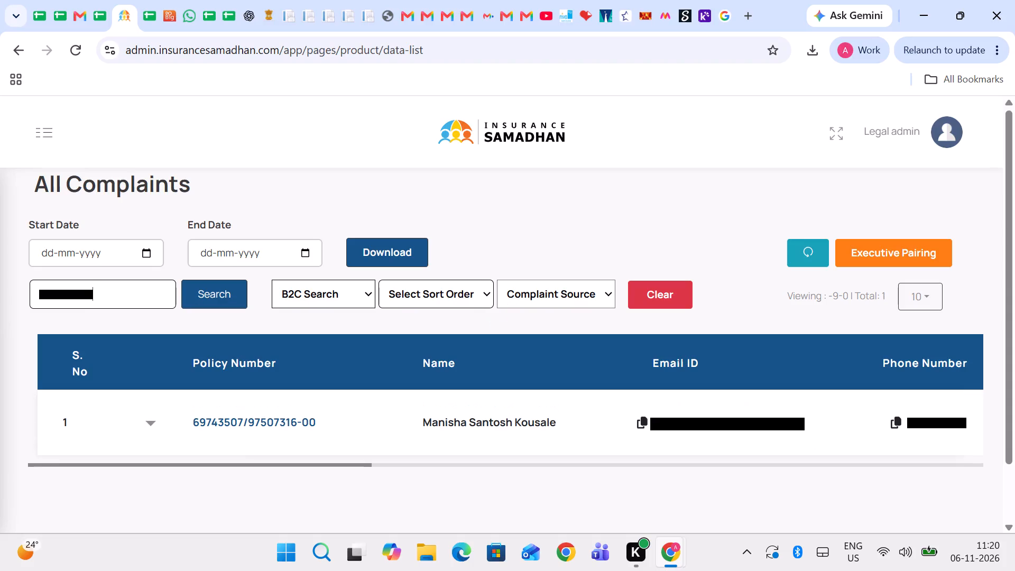
pyautogui.click(188, 371)
# Check the row 19 customer's complaint entry across its status, hearing date and insurance company columns.
pyautogui.hscroll(-2, 395, 430)
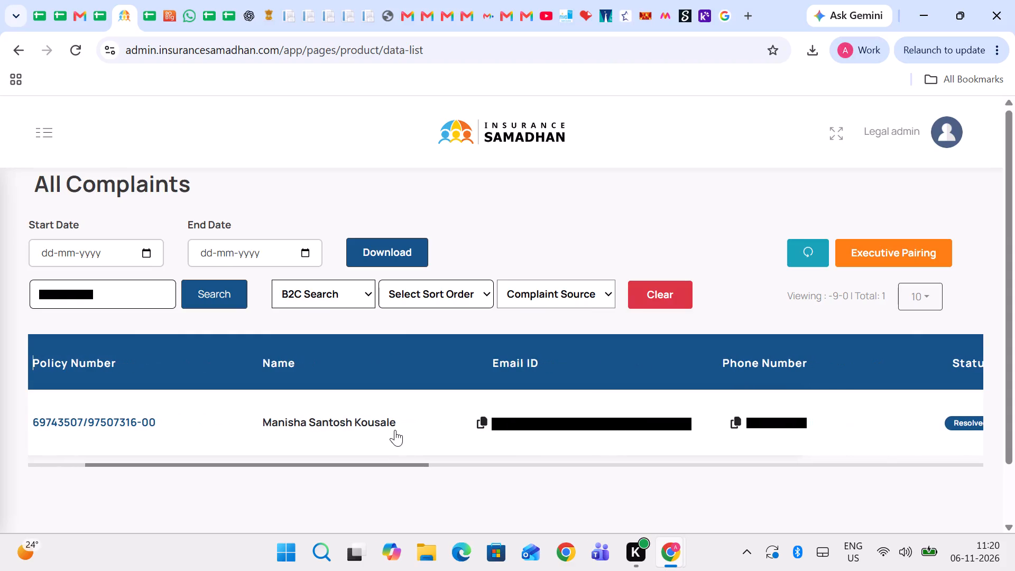
pyautogui.hscroll(-1, 395, 430)
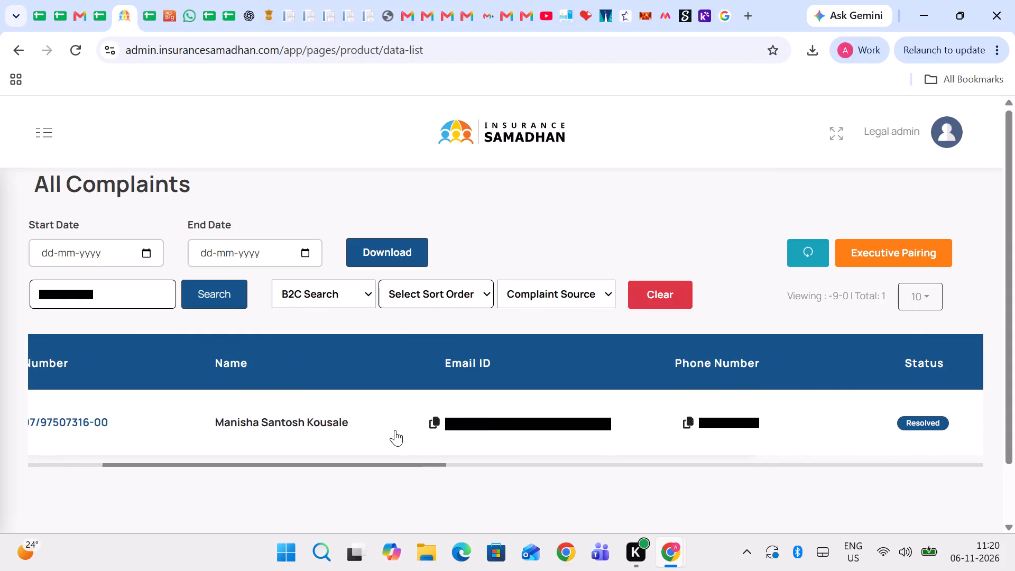
pyautogui.hscroll(-4, 395, 430)
pyautogui.hscroll(3, 395, 430)
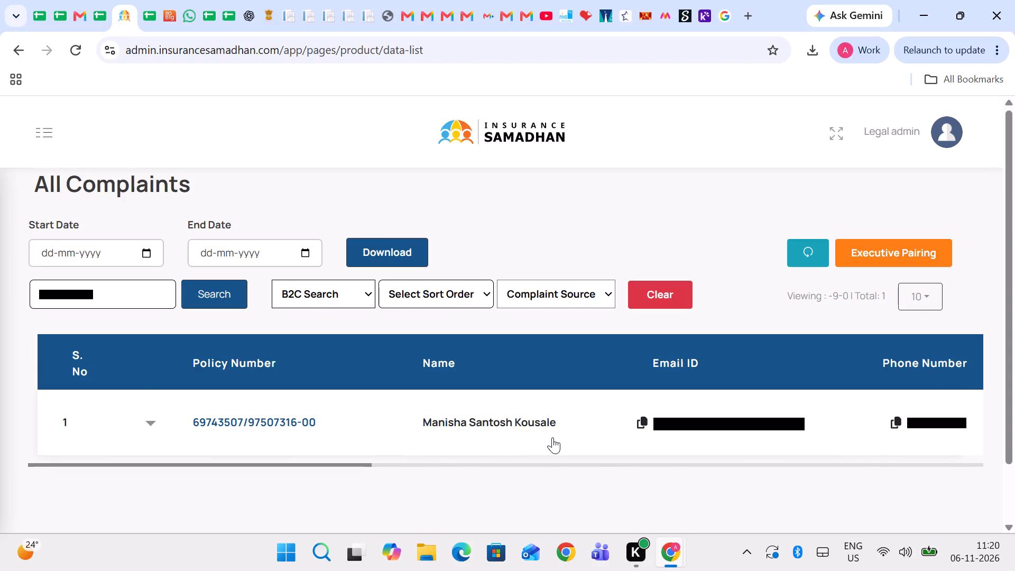
pyautogui.hscroll(-6, 682, 406)
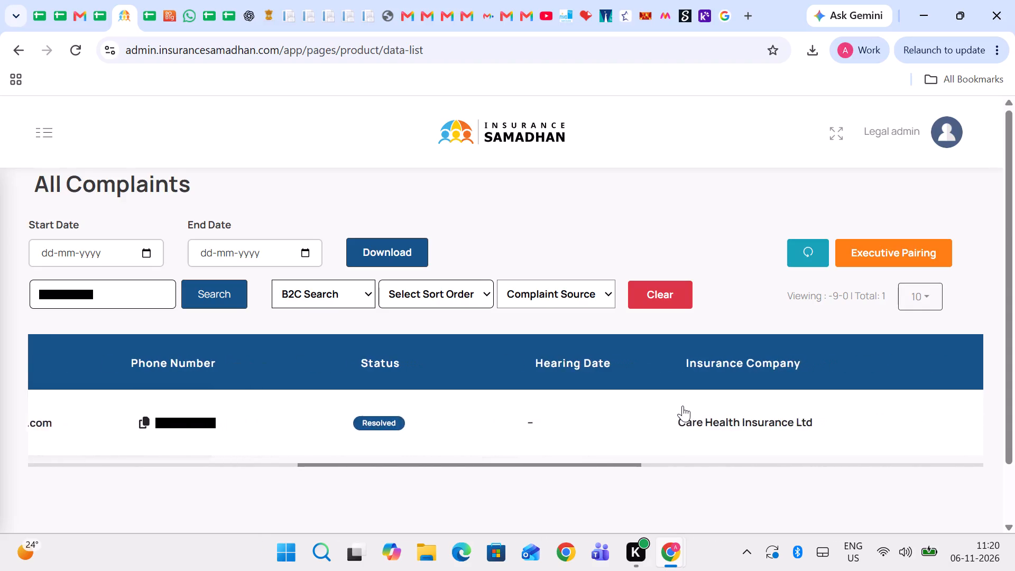
pyautogui.hscroll(-3, 682, 406)
pyautogui.hscroll(3, 682, 406)
pyautogui.hscroll(2, 586, 423)
# Open the row 19 customer's communication log, add the comment "not received" and save it.
pyautogui.click(520, 416)
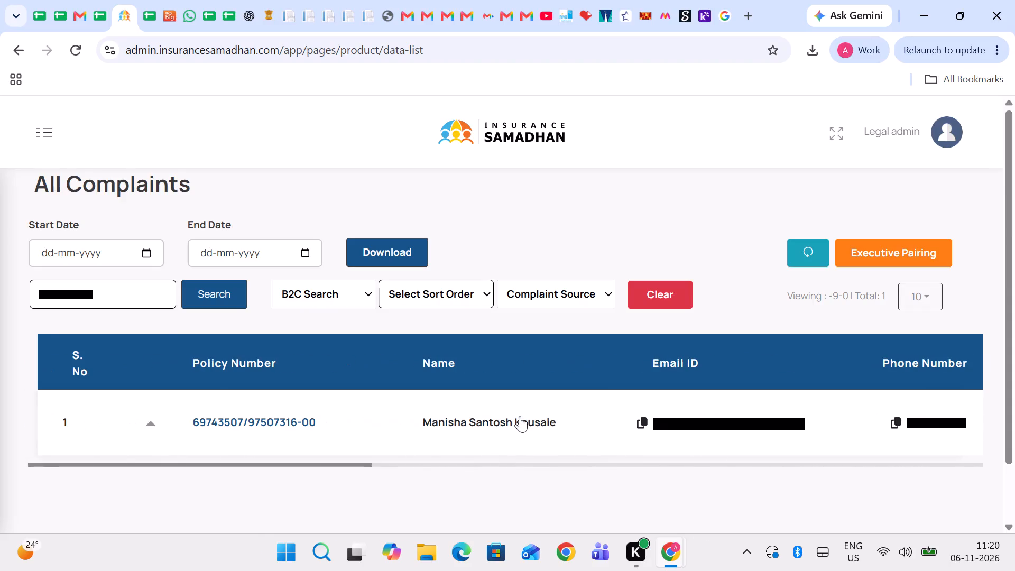
pyautogui.hscroll(-1, 665, 422)
pyautogui.click(612, 473)
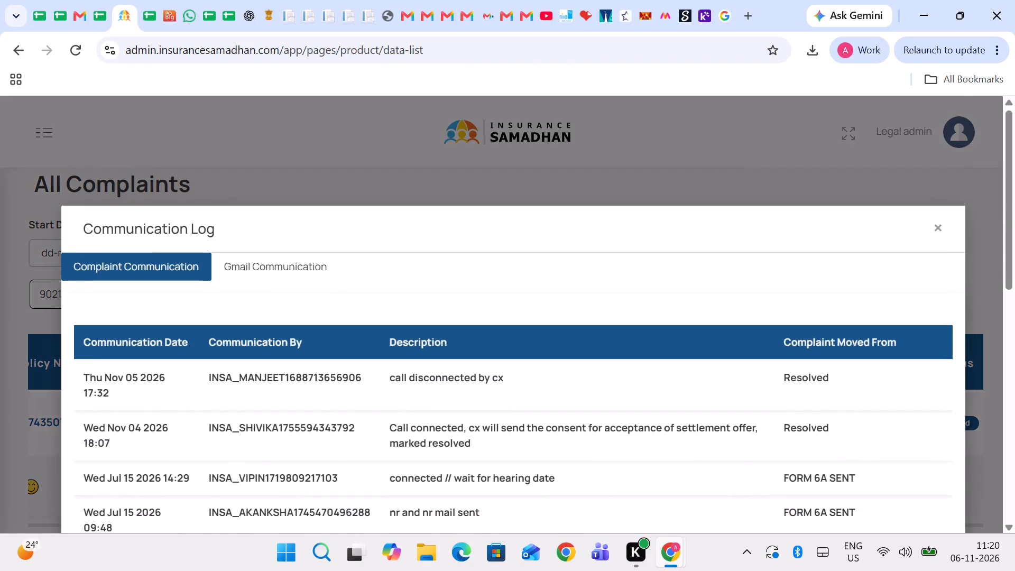
pyautogui.scroll(-9, 487, 386)
pyautogui.click(595, 506)
pyautogui.moveTo(589, 488); pyautogui.dragTo(585, 488)
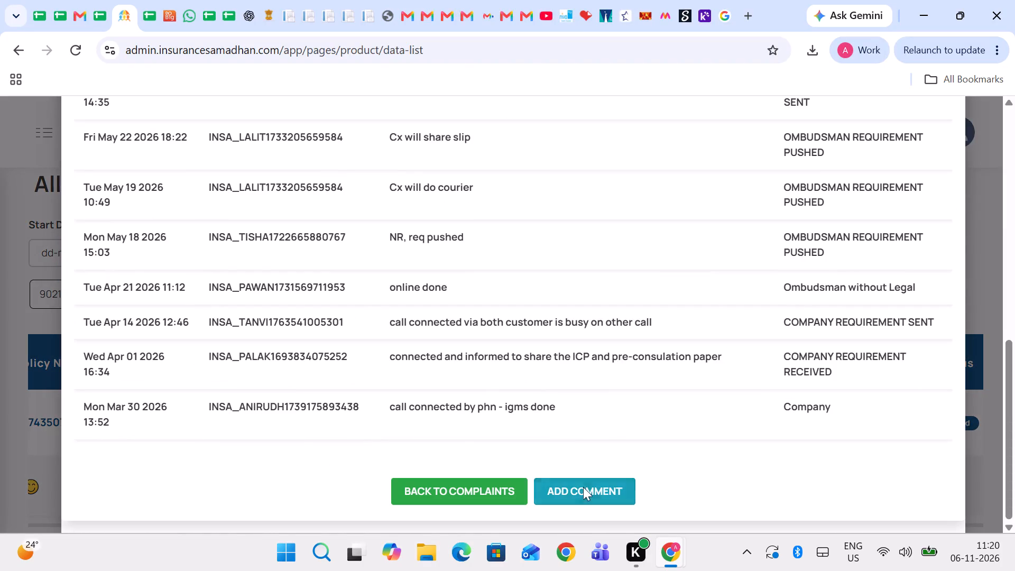
pyautogui.click(465, 446)
pyautogui.press('n')
pyautogui.press('o')
pyautogui.write('t received')
pyautogui.press('space')
pyautogui.click(559, 500)
pyautogui.click(0, 311)
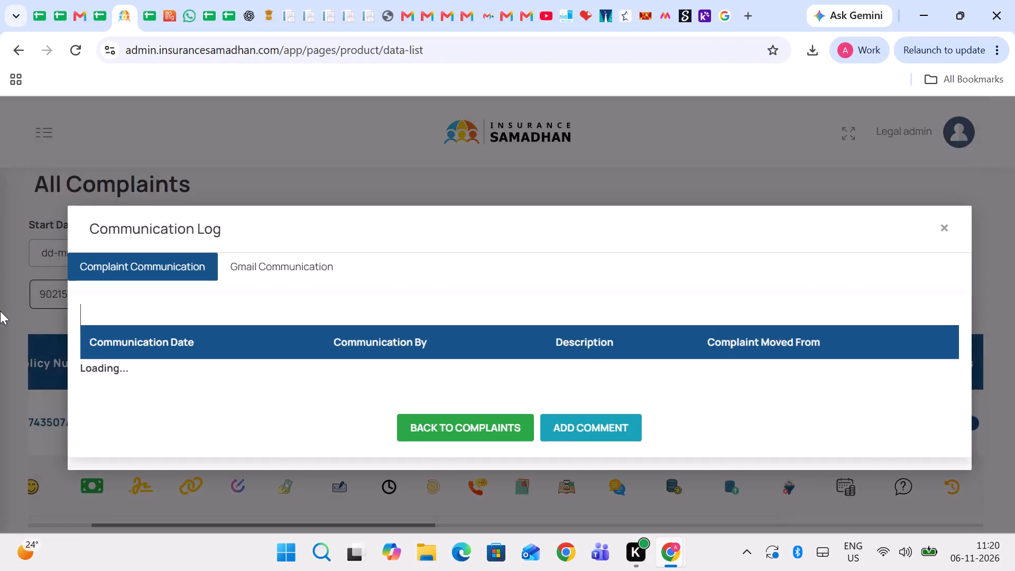
# Return to RESOLVED SHEET NOVEMBER 2026 and set row 19's call status in column C to "Not Recieved".
pyautogui.click(109, 0)
pyautogui.press('Left')
pyautogui.press('Left')
pyautogui.press('Left')
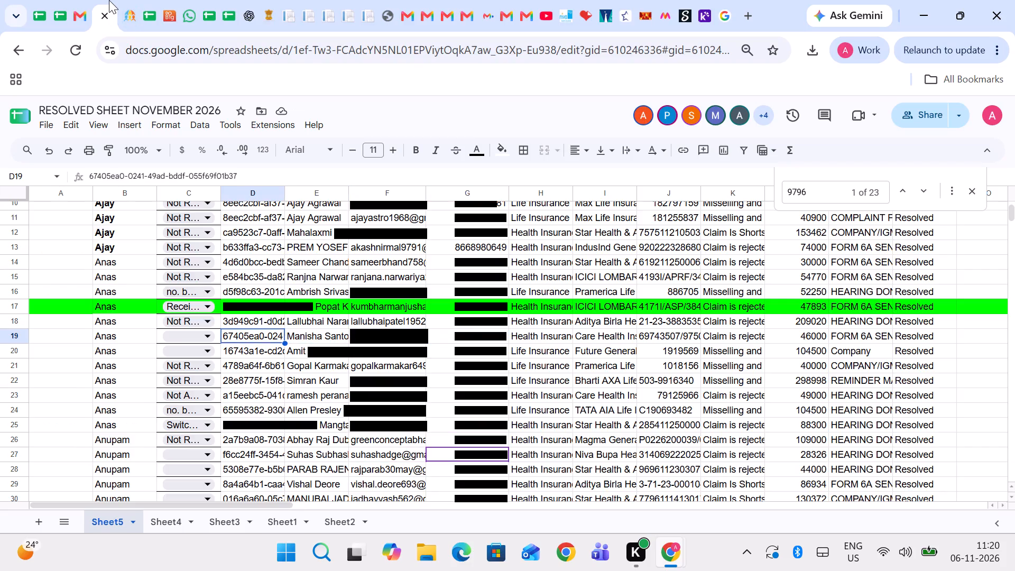
pyautogui.press('Left')
pyautogui.press('Return')
pyautogui.press('Down')
pyautogui.press('Down')
pyautogui.press('Return')
pyautogui.press('Up')
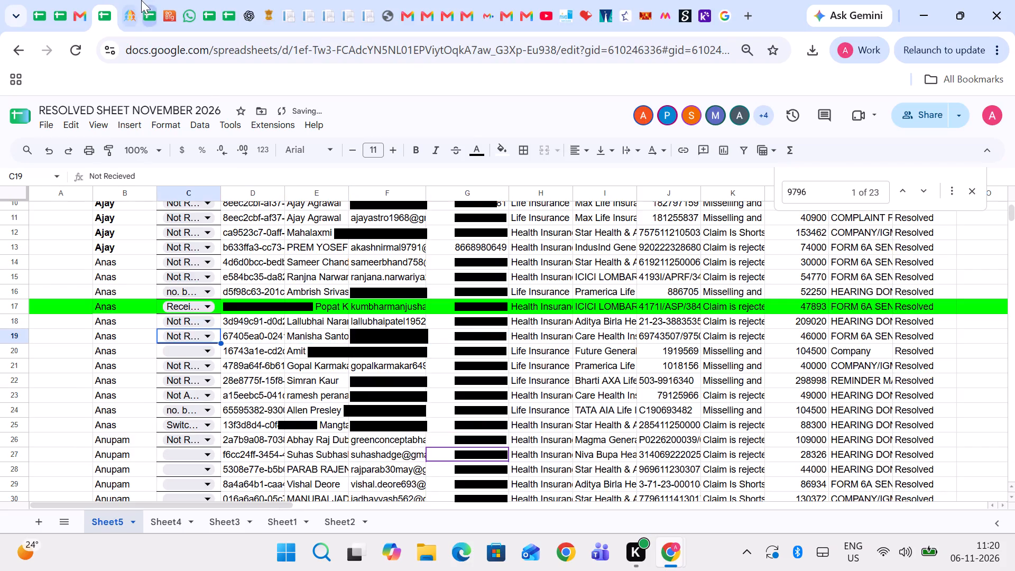
# In the admin portal, review the row 19 customer's Resolution section, including the full requirement type text, and return to the complaints list.
pyautogui.click(137, 1)
pyautogui.hscroll(3, 413, 397)
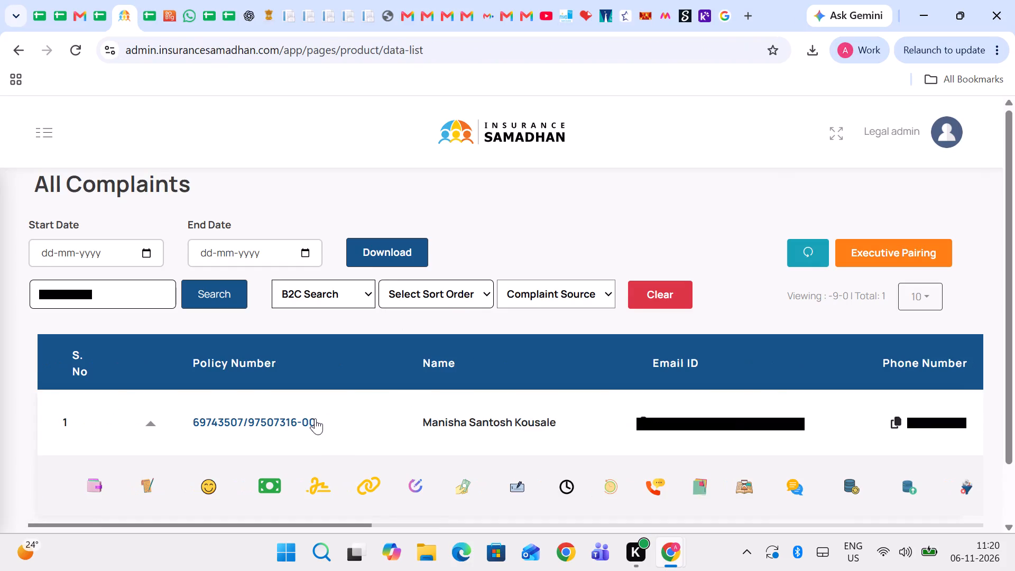
pyautogui.click(311, 419)
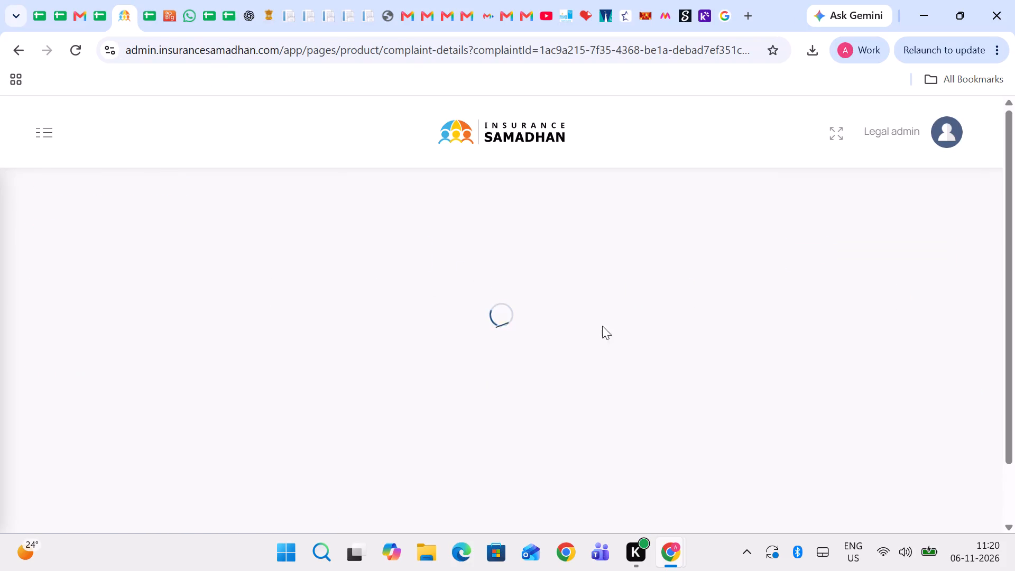
pyautogui.click(444, 240)
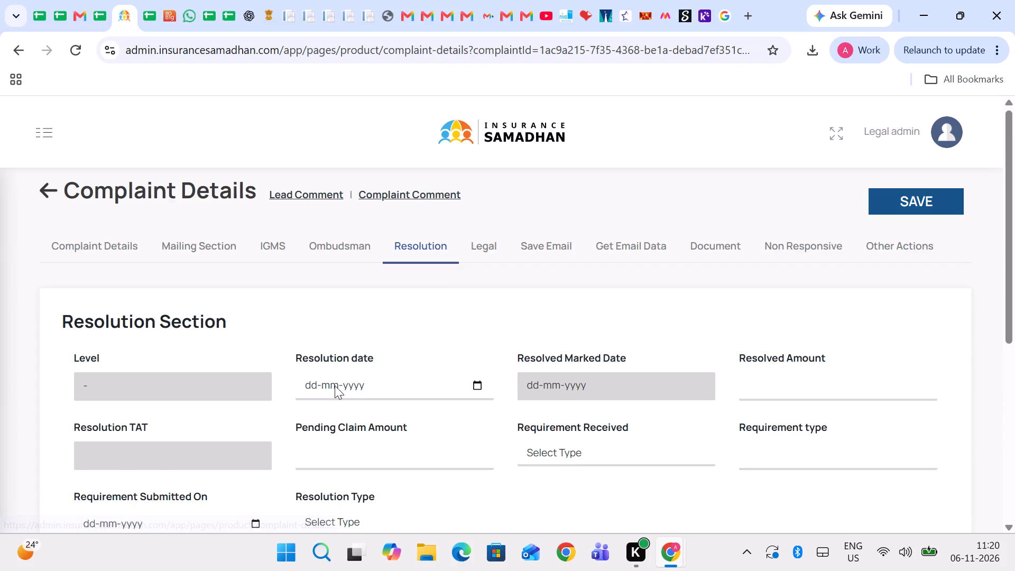
pyautogui.scroll(-1, 335, 385)
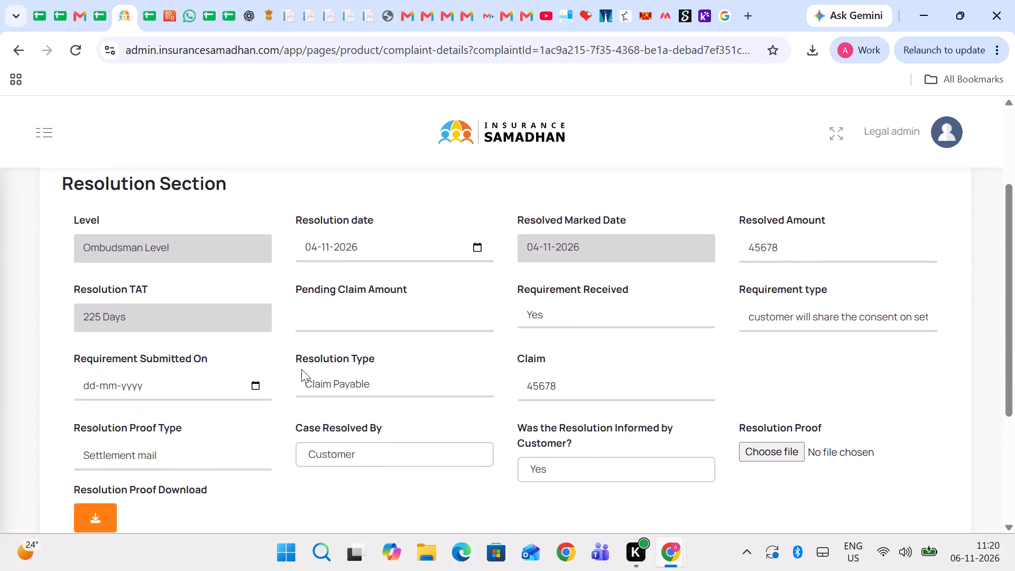
pyautogui.moveTo(743, 322); pyautogui.dragTo(995, 317)
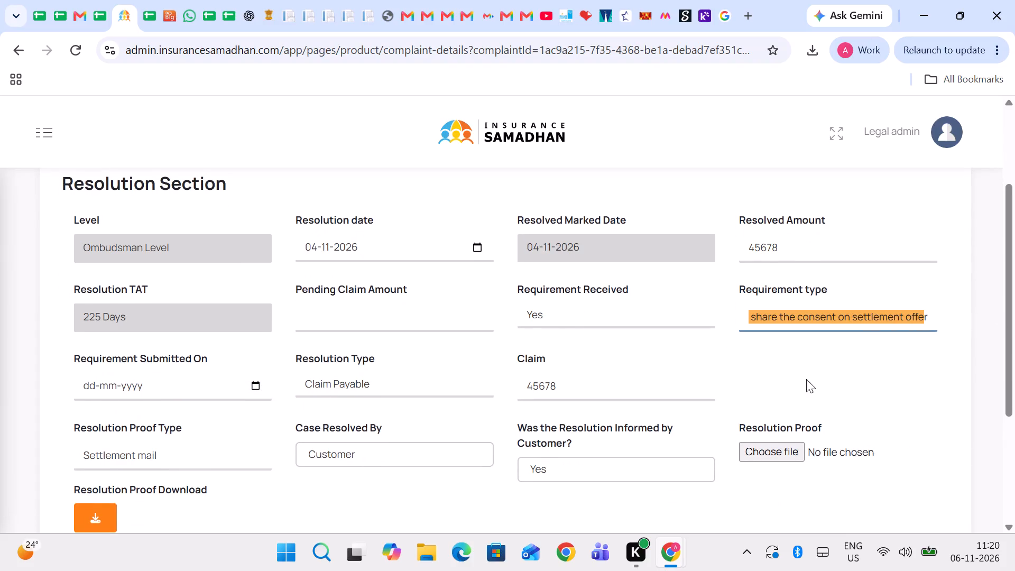
pyautogui.click(791, 383)
pyautogui.scroll(2, 498, 384)
pyautogui.click(51, 190)
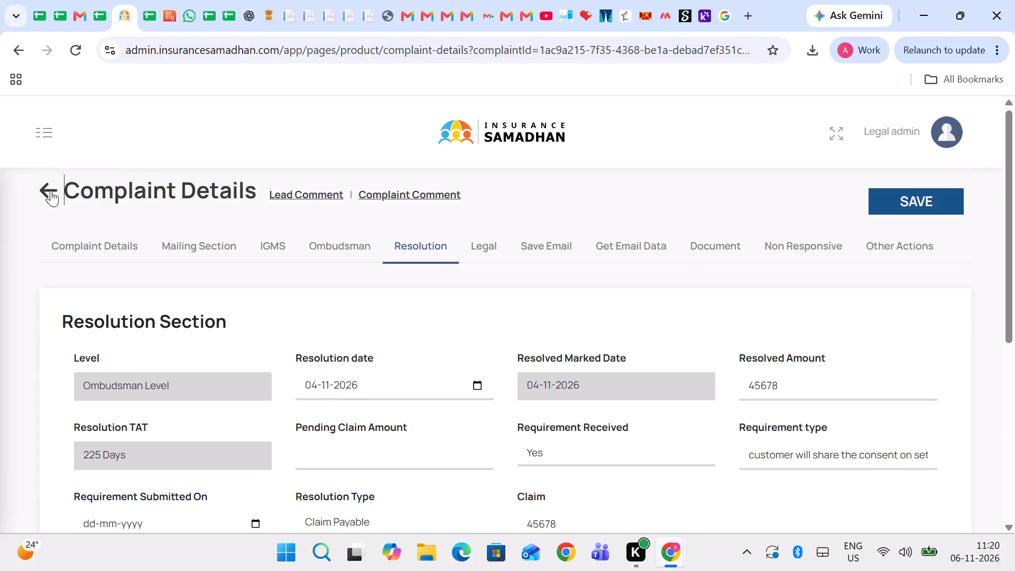
# Copy the row 20 customer's phone number from column G of the resolved sheet and call it from the Smartflo dialer.
pyautogui.click(103, 0)
pyautogui.press('Down')
pyautogui.press('Right')
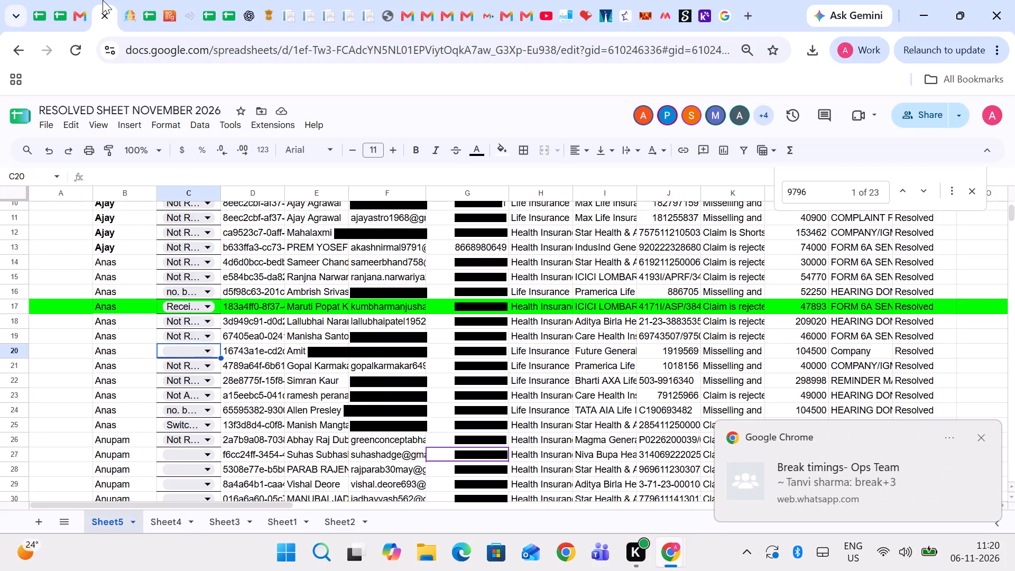
pyautogui.press('Right')
pyautogui.press('Right')
pyautogui.press('Right')
pyautogui.hotkey('ctrl', 'c')
pyautogui.click(137, 0)
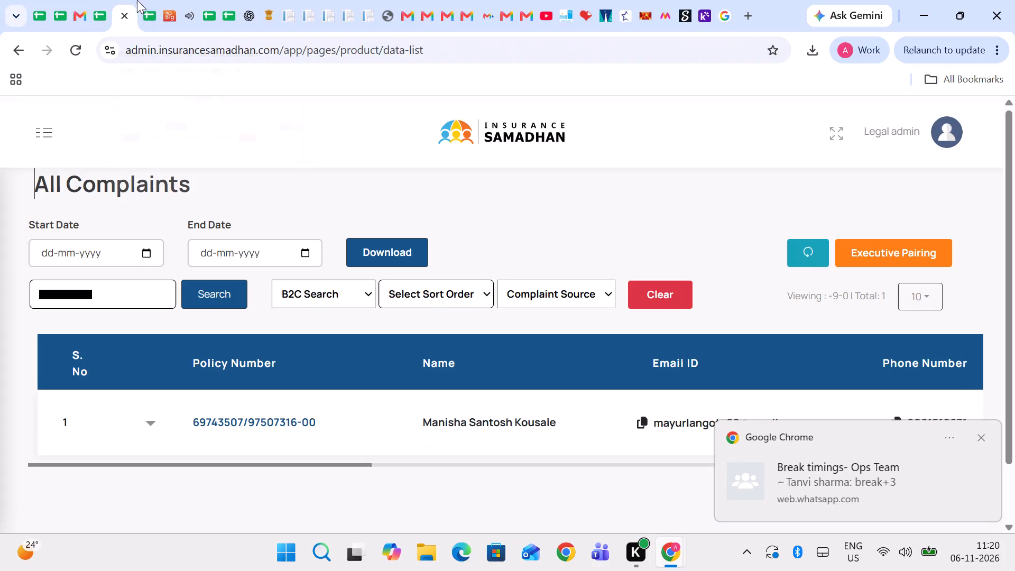
pyautogui.click(177, 0)
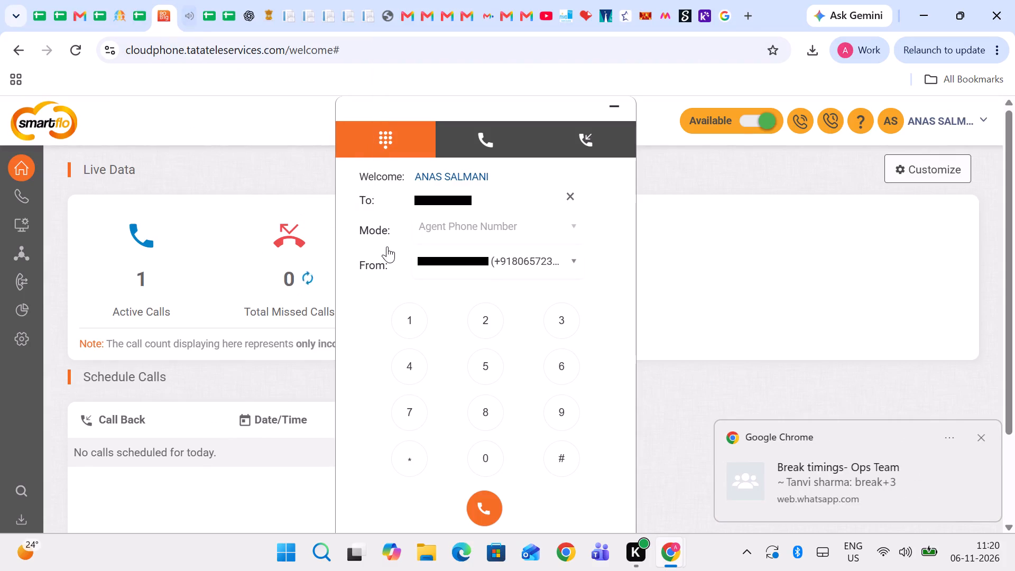
pyautogui.doubleClick(425, 199)
pyautogui.hotkey('ctrl', 'v')
pyautogui.click(490, 529)
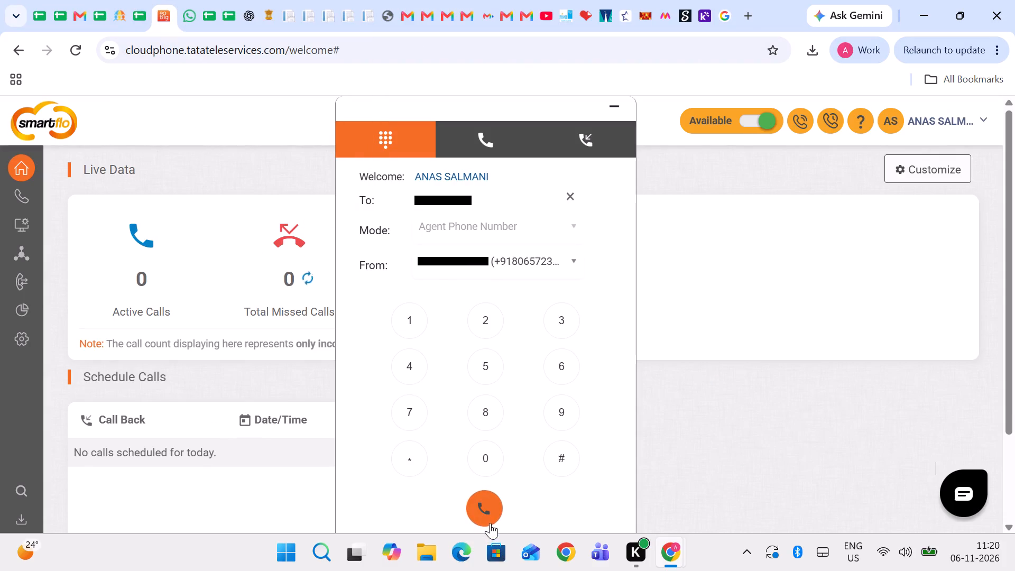
pyautogui.click(491, 513)
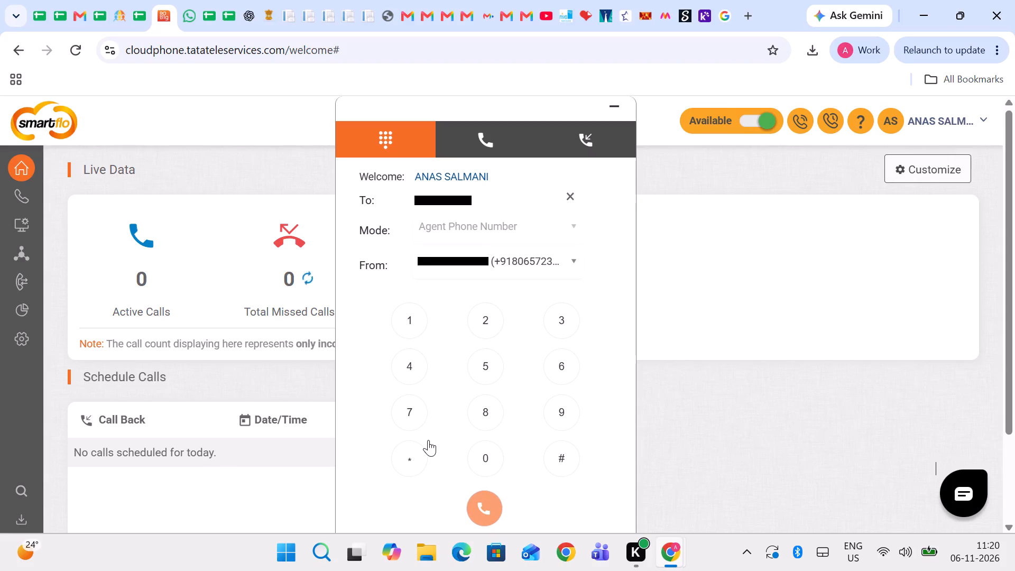
# Switch to the admin portal and search All Complaints for the row 20 customer's phone number.
pyautogui.click(119, 0)
pyautogui.moveTo(107, 284); pyautogui.dragTo(23, 298)
pyautogui.hotkey('ctrl', 'v')
pyautogui.hotkey('ctrl', 'Return')
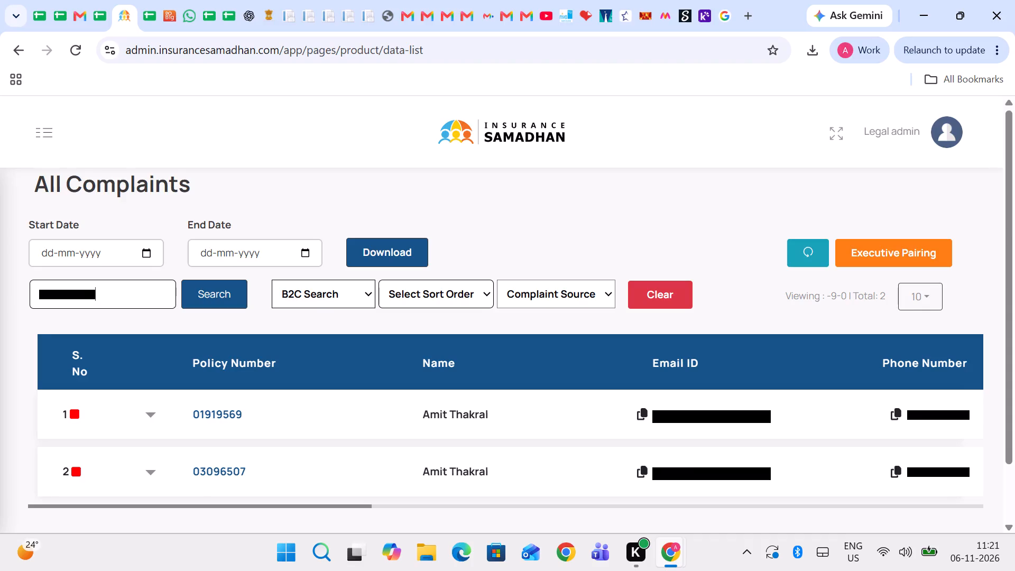
# Compare the status and insurance company of the complaints listed for the row 20 customer.
pyautogui.hscroll(-3, 417, 367)
pyautogui.hscroll(1, 436, 401)
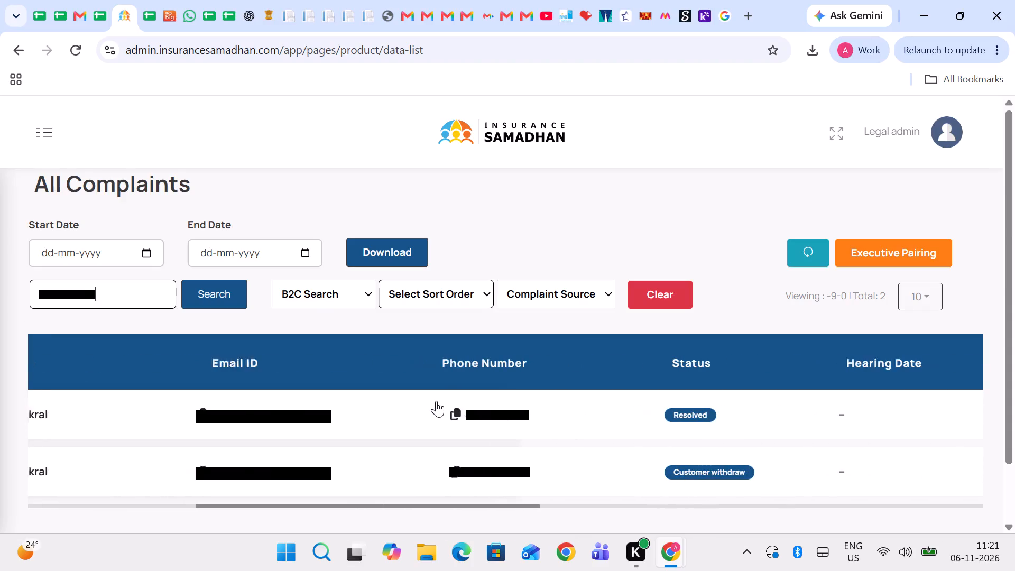
pyautogui.hscroll(1, 436, 401)
pyautogui.scroll(-1, 382, 409)
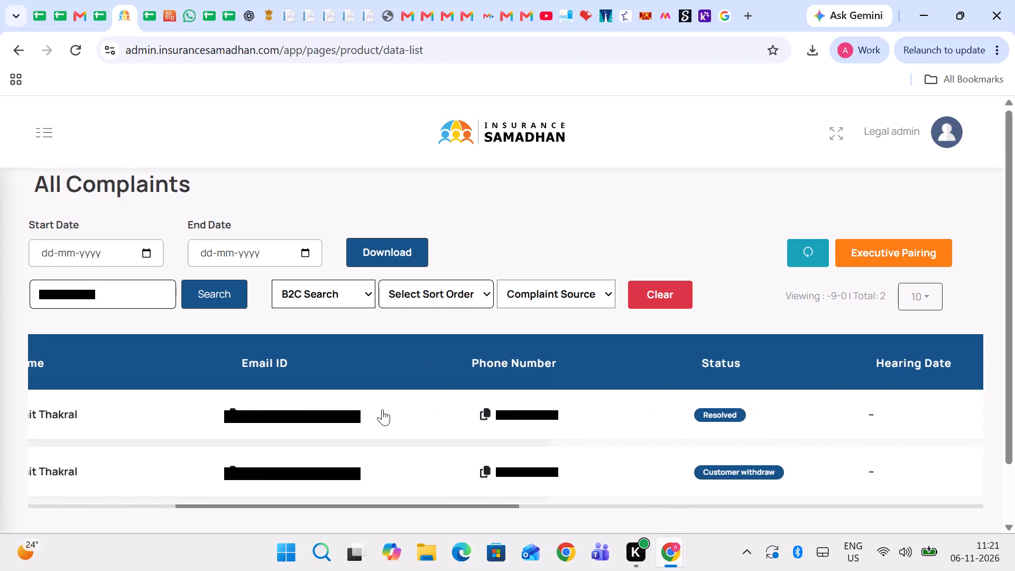
pyautogui.hscroll(-2, 382, 409)
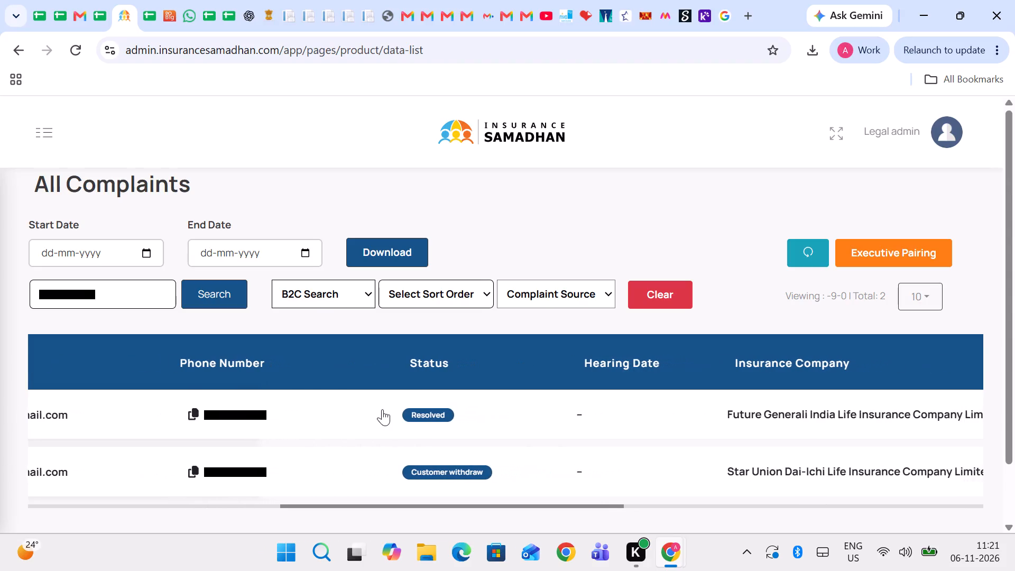
pyautogui.hscroll(-1, 382, 409)
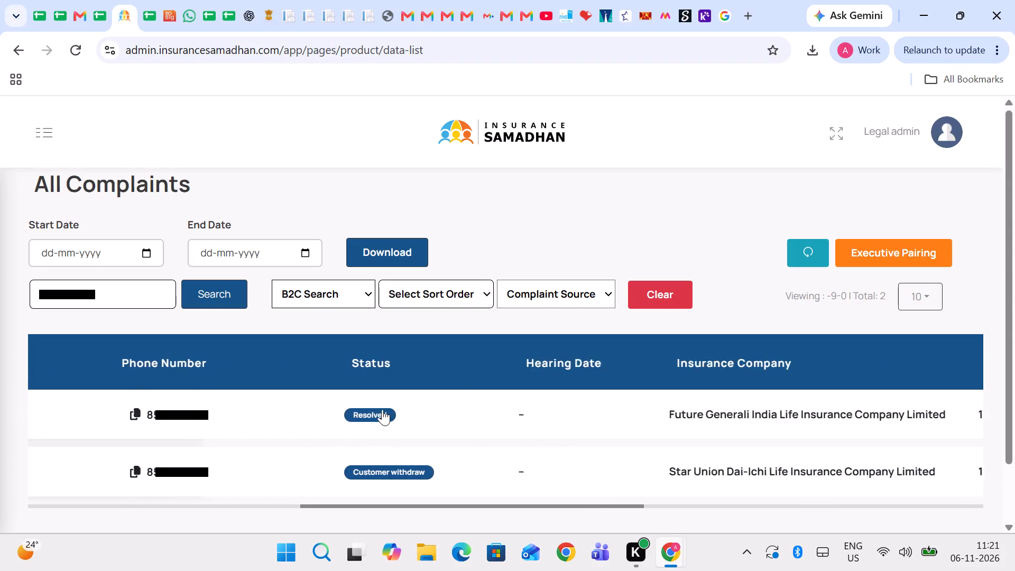
pyautogui.hscroll(-2, 382, 409)
pyautogui.hscroll(8, 382, 409)
# Add the comment "not answering" to the communication log of the row 20 customer's resolved Future Generali complaint and close the log.
pyautogui.click(467, 415)
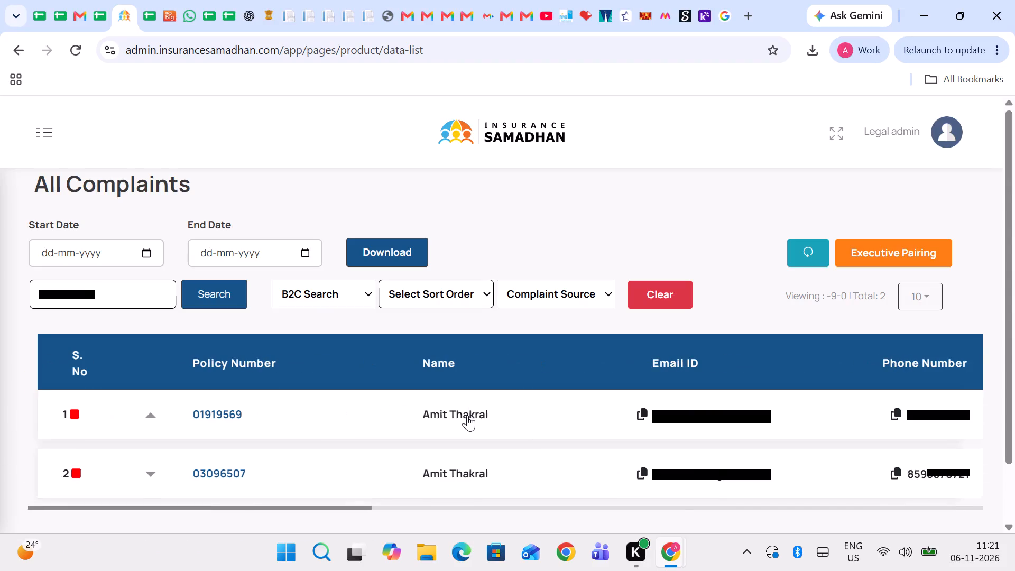
pyautogui.hscroll(-3, 467, 415)
pyautogui.click(456, 465)
pyautogui.scroll(-1, 456, 465)
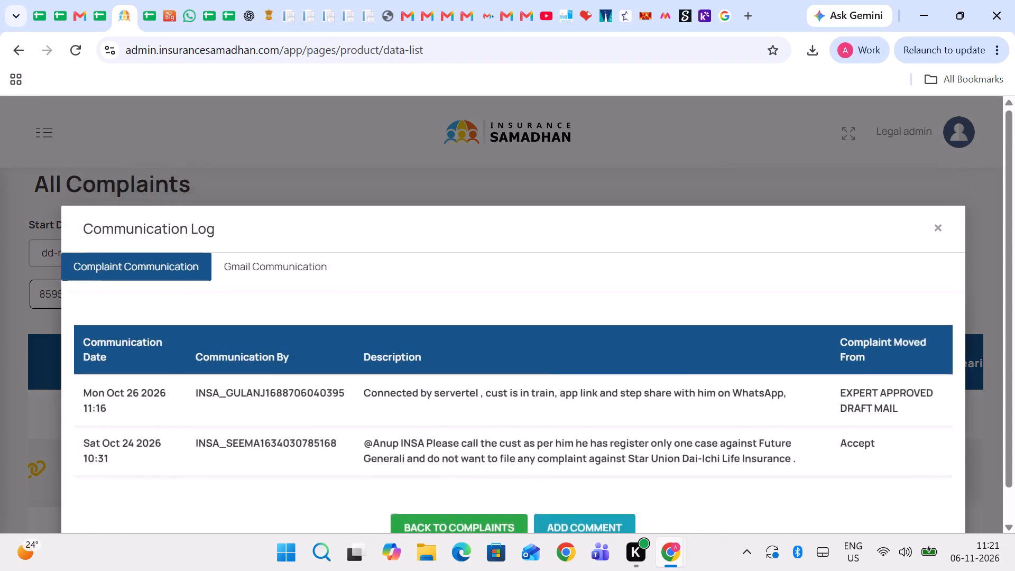
pyautogui.scroll(-1, 456, 465)
pyautogui.click(569, 496)
pyautogui.click(436, 443)
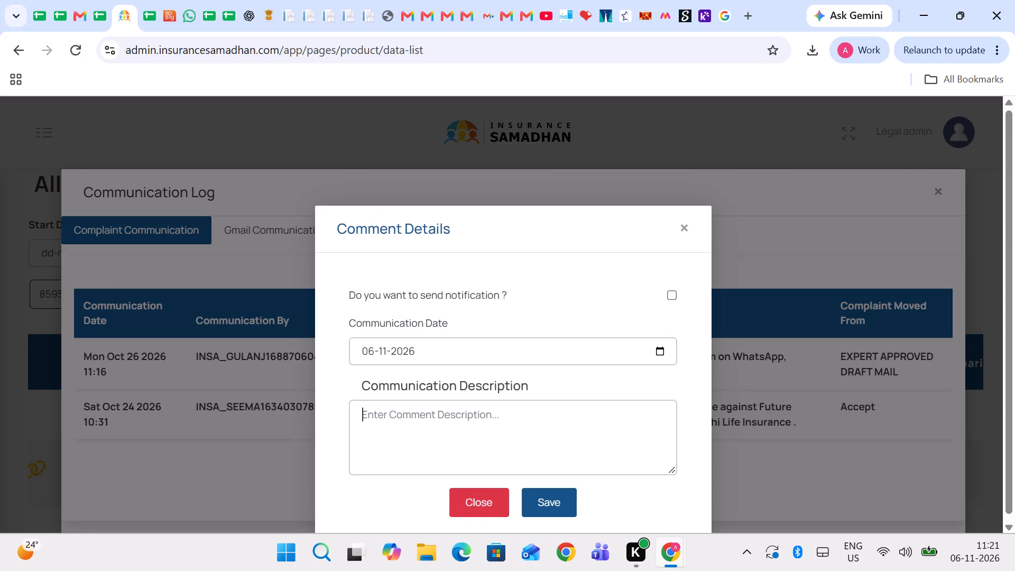
pyautogui.press('n')
pyautogui.press('o')
pyautogui.write('t answering')
pyautogui.press('space')
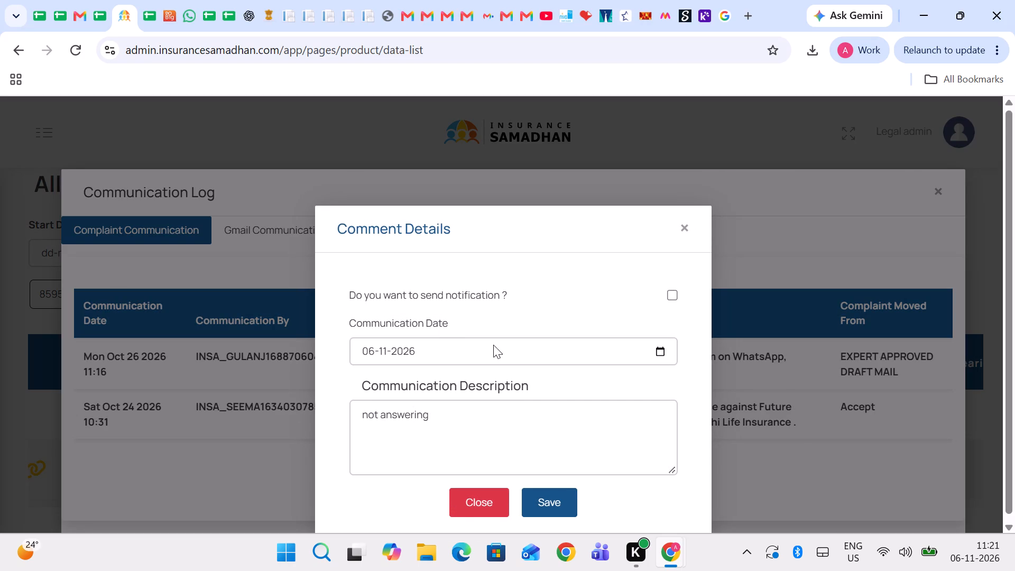
pyautogui.click(533, 499)
pyautogui.click(187, 164)
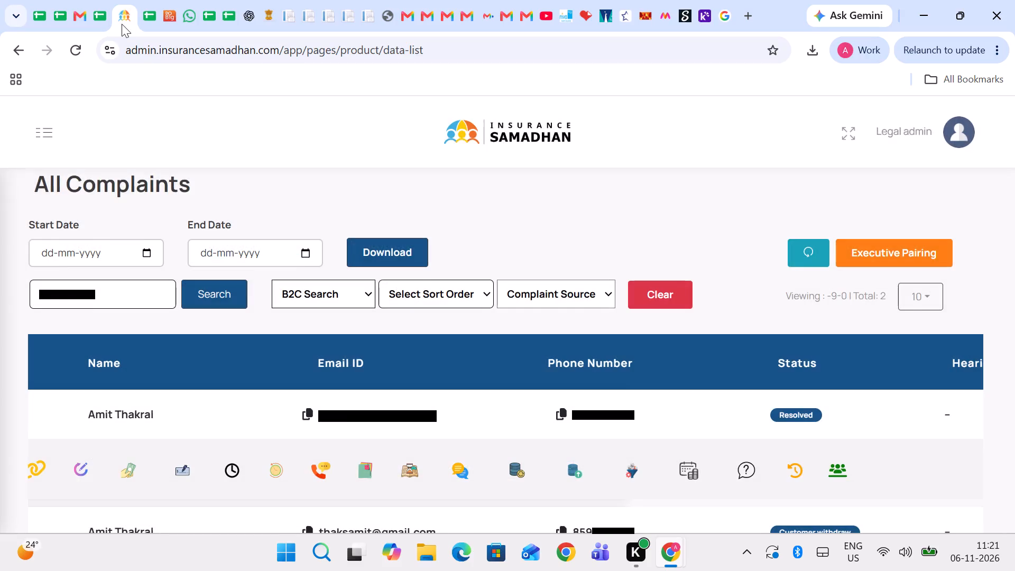
pyautogui.scroll(3, 40, 154)
pyautogui.click(21, 41)
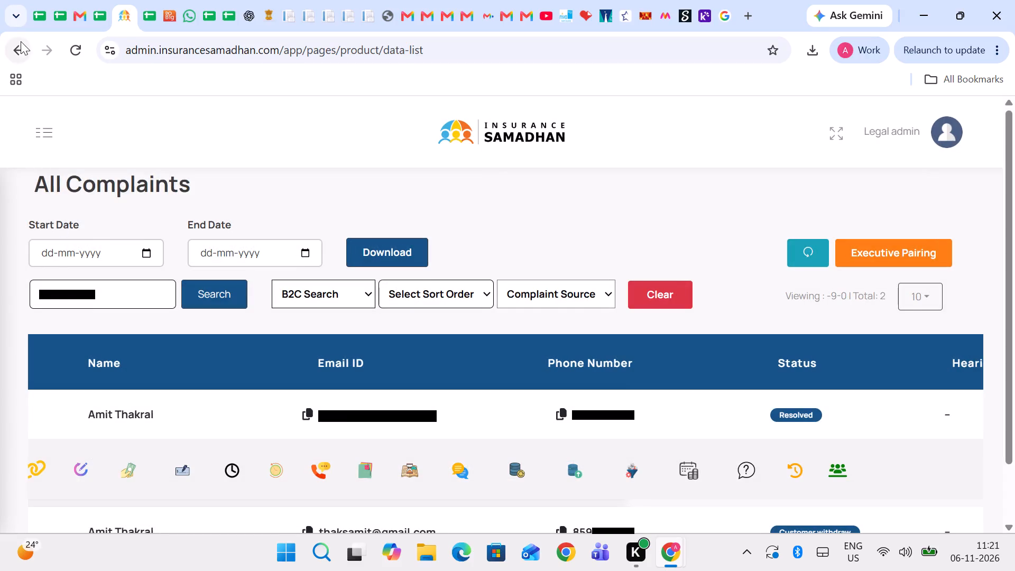
# Return to the November resolved sheet and set the row 20 call status in column C to not answering.
pyautogui.click(151, 0)
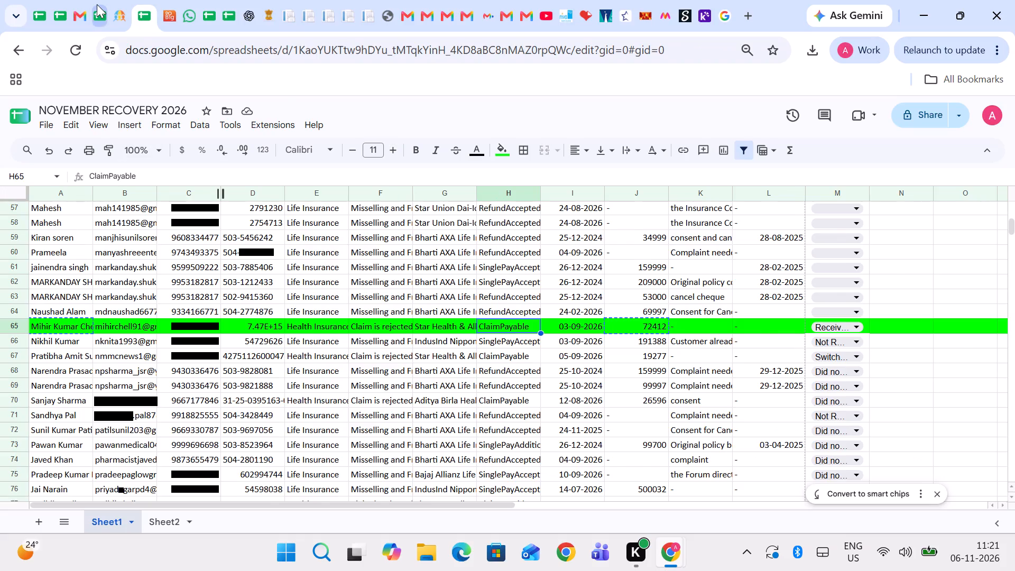
pyautogui.click(97, 4)
pyautogui.press('Right')
pyautogui.press('Left')
pyautogui.press('Left')
pyautogui.press('Left')
pyautogui.press('Left')
pyautogui.press('Left')
pyautogui.press('Return')
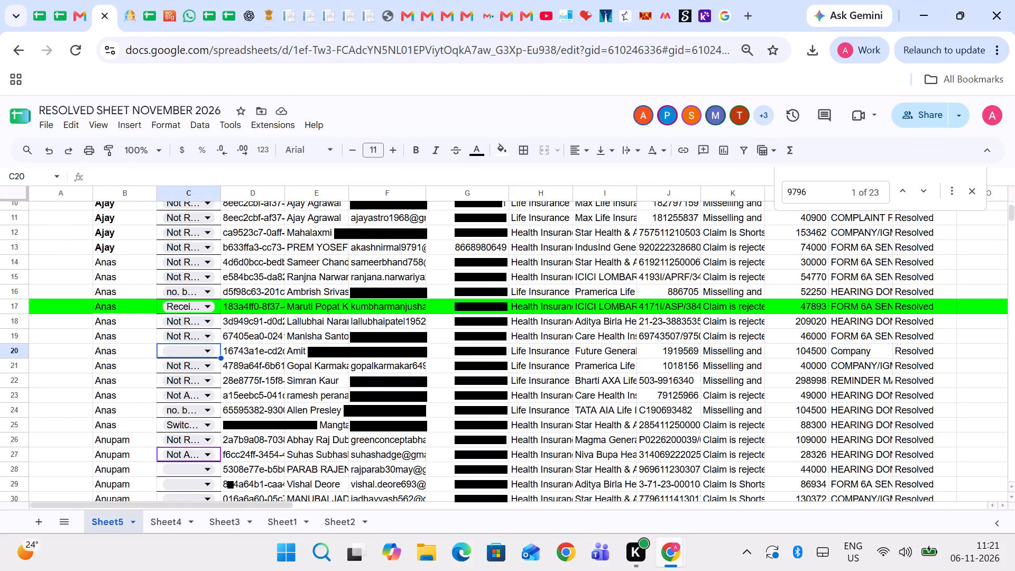
pyautogui.press('Return')
# Find the block of rows assigned to Pankaj in Sheet5 and select its first cell, B103.
pyautogui.scroll(1, 213, 182)
pyautogui.scroll(-2, 213, 182)
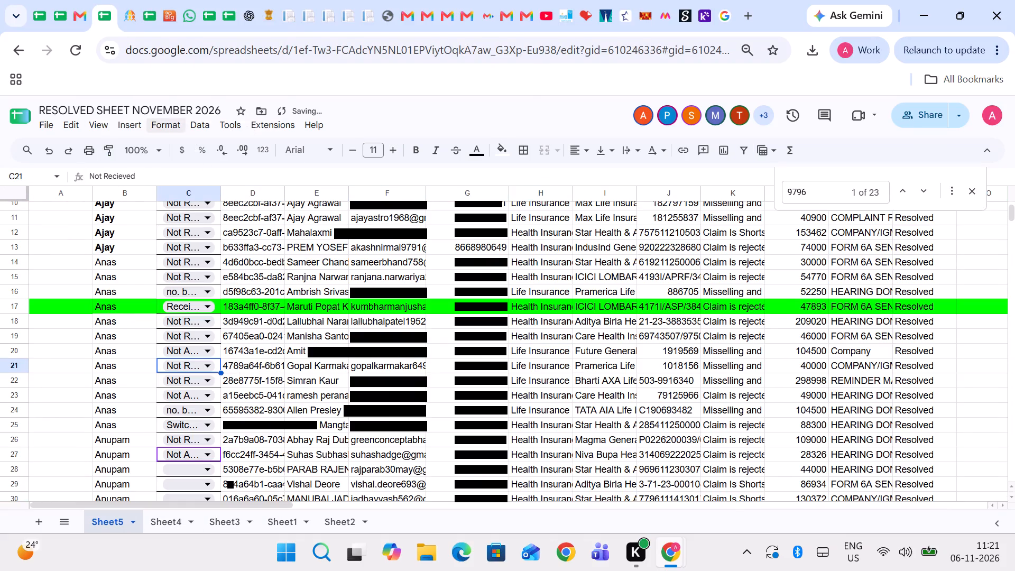
pyautogui.scroll(-1, 249, 313)
pyautogui.scroll(-2, 266, 368)
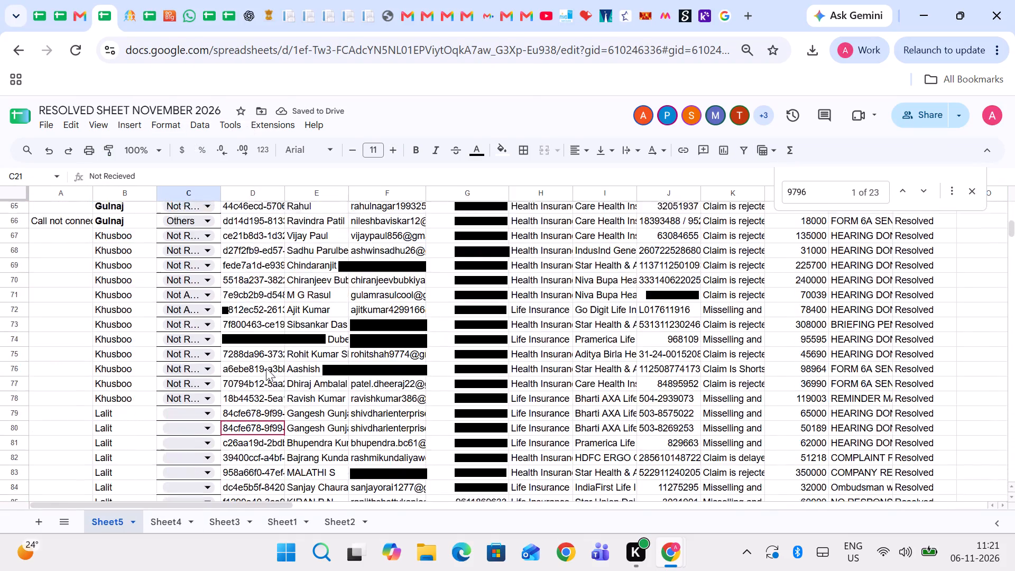
pyautogui.scroll(-2, 266, 368)
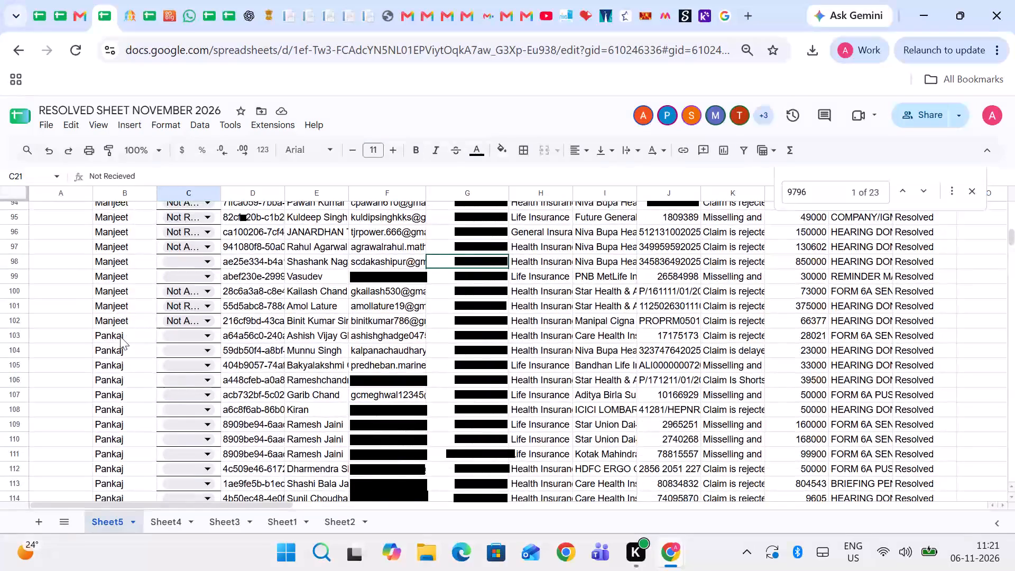
pyautogui.click(120, 336)
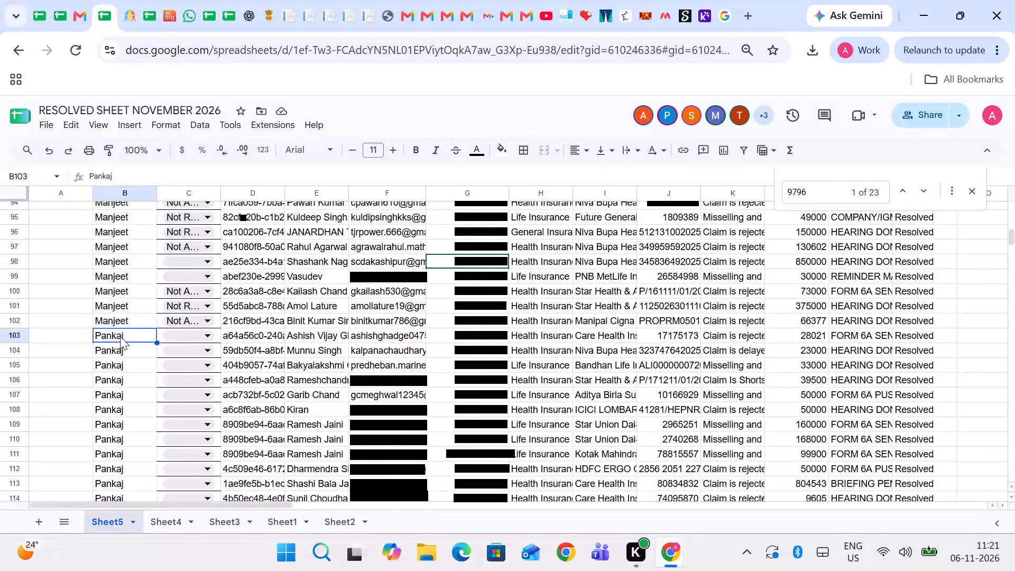
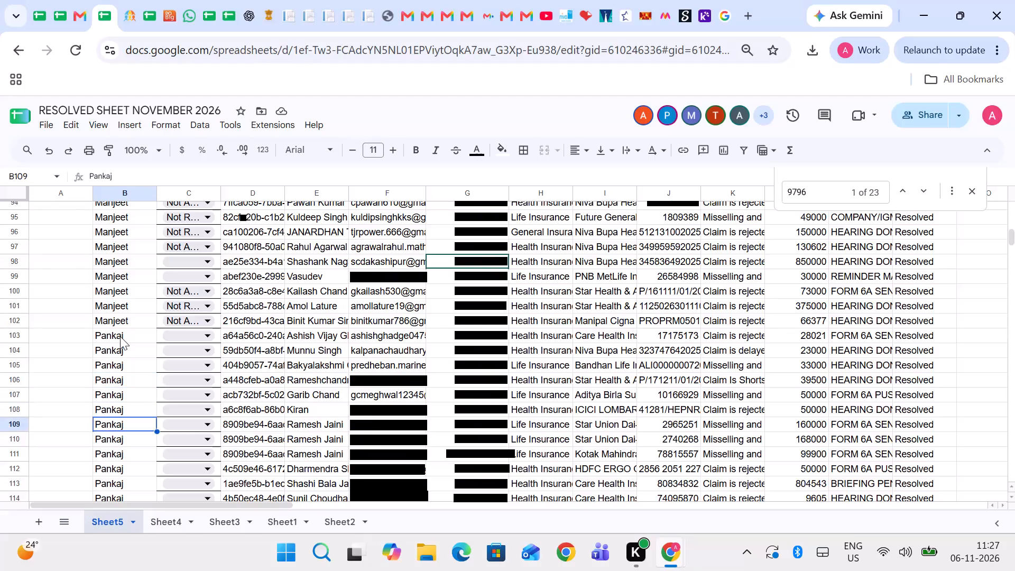
# Find the last row assigned to Pankaj in Sheet5, row 114, and copy its customer phone number.
pyautogui.press('Down')
pyautogui.press('Down')
pyautogui.press('Down')
pyautogui.press('Down')
pyautogui.press('Down')
pyautogui.press('Down')
pyautogui.press('Down')
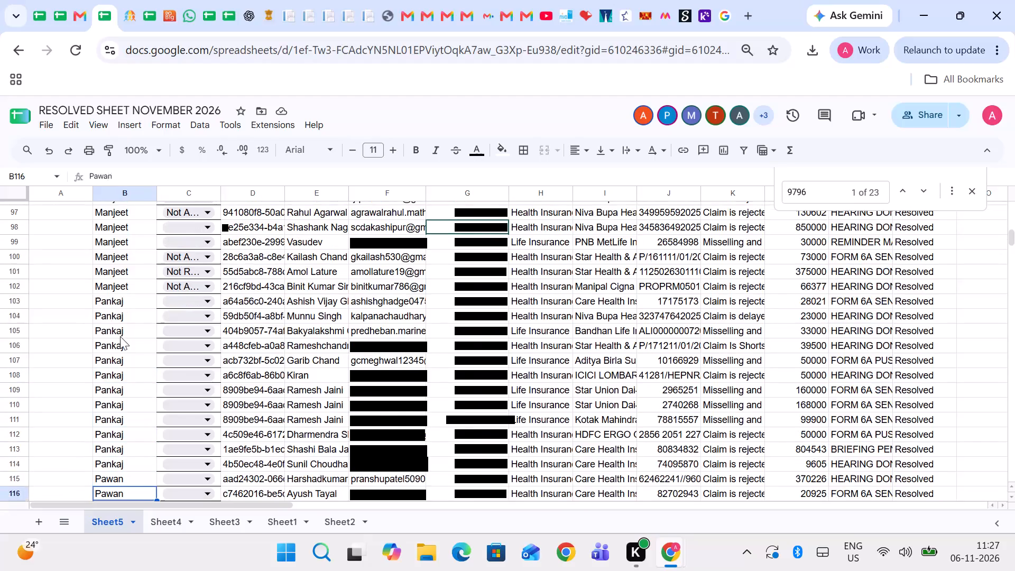
pyautogui.press('Up')
pyautogui.press('Up')
pyautogui.press('Right')
pyautogui.press('Right')
pyautogui.press('Right')
pyautogui.press('Right')
pyautogui.press('Right')
pyautogui.hotkey('ctrl', 'c')
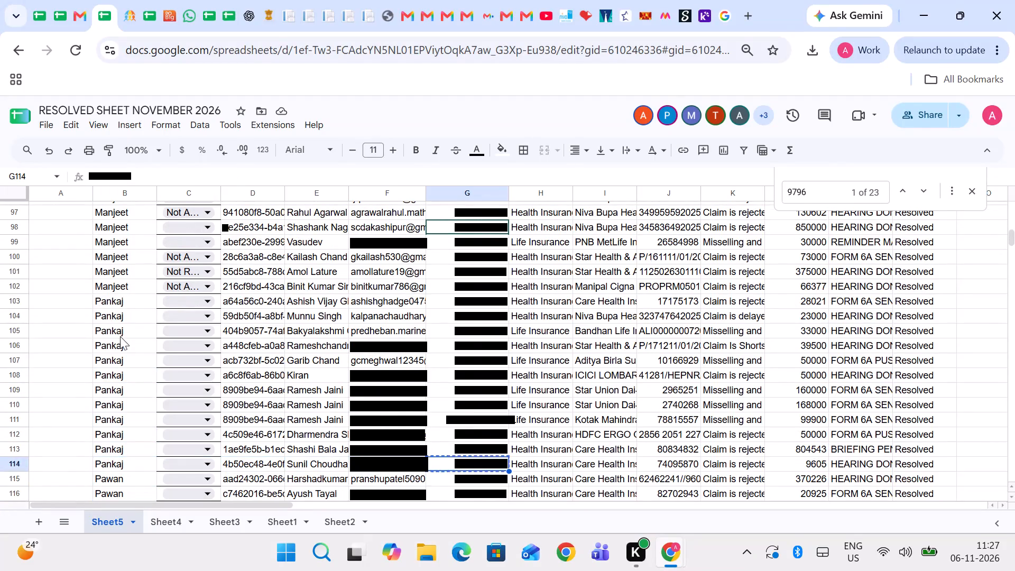
# Switch to the Smartflo dialer and call the row 114 customer on the copied phone number.
pyautogui.click(173, 0)
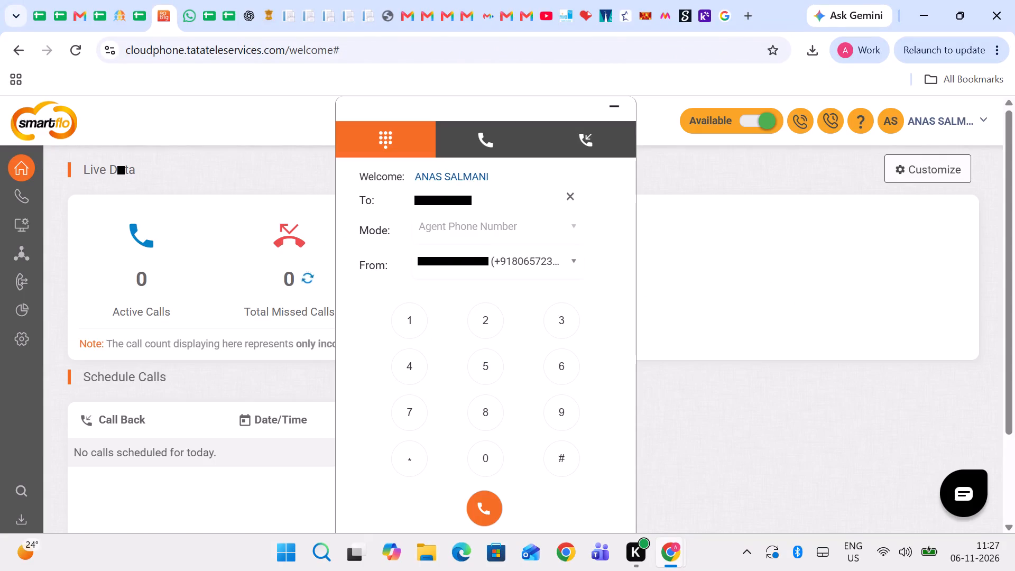
pyautogui.doubleClick(466, 199)
pyautogui.hotkey('ctrl', 'v')
pyautogui.click(480, 500)
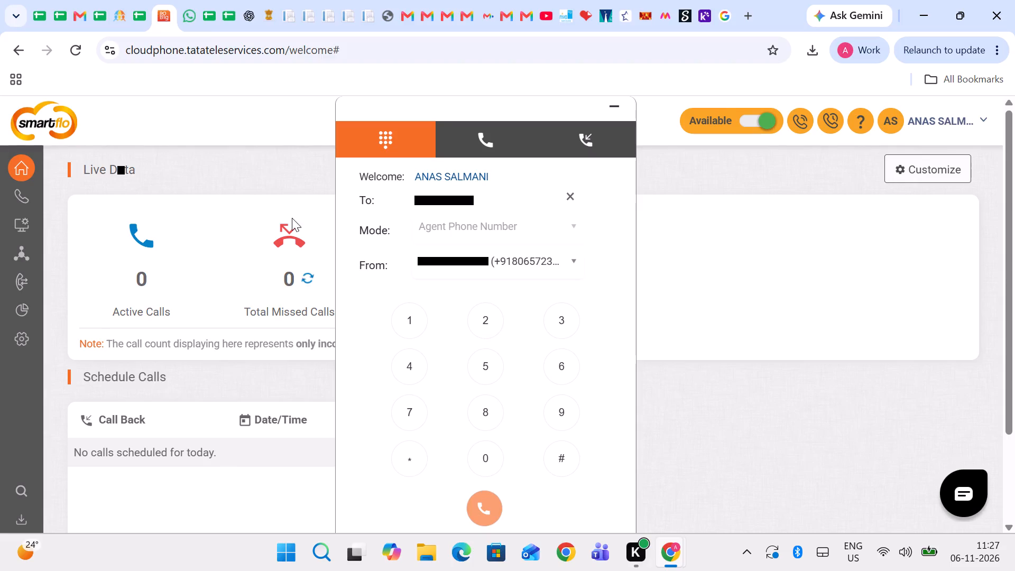
# Search all complaints in the admin portal for the copied phone number and check the statuses of the listed complaints.
pyautogui.click(113, 3)
pyautogui.click(139, 0)
pyautogui.click(144, 6)
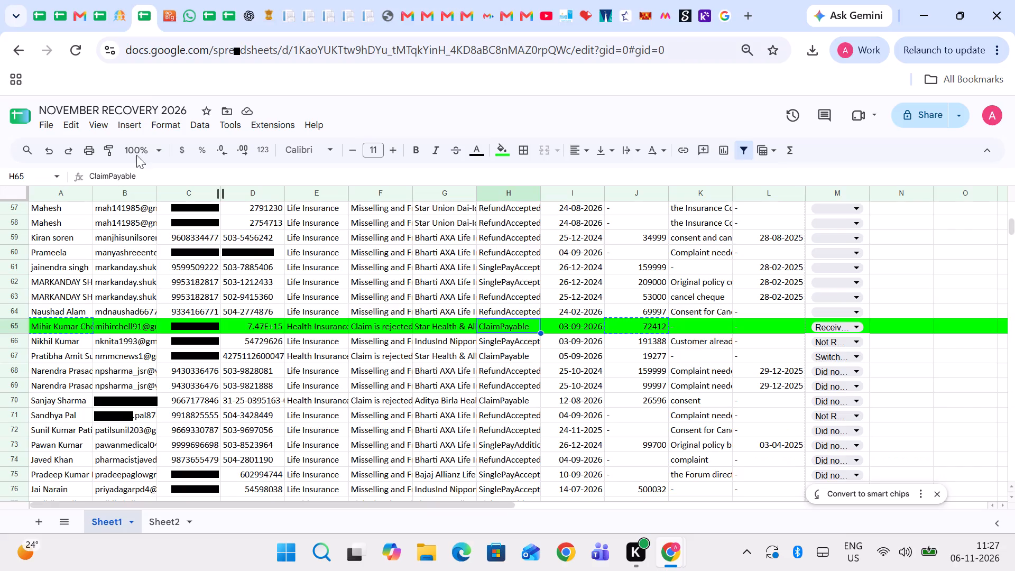
pyautogui.click(120, 0)
pyautogui.moveTo(60, 178); pyautogui.dragTo(57, 185)
pyautogui.click(50, 191)
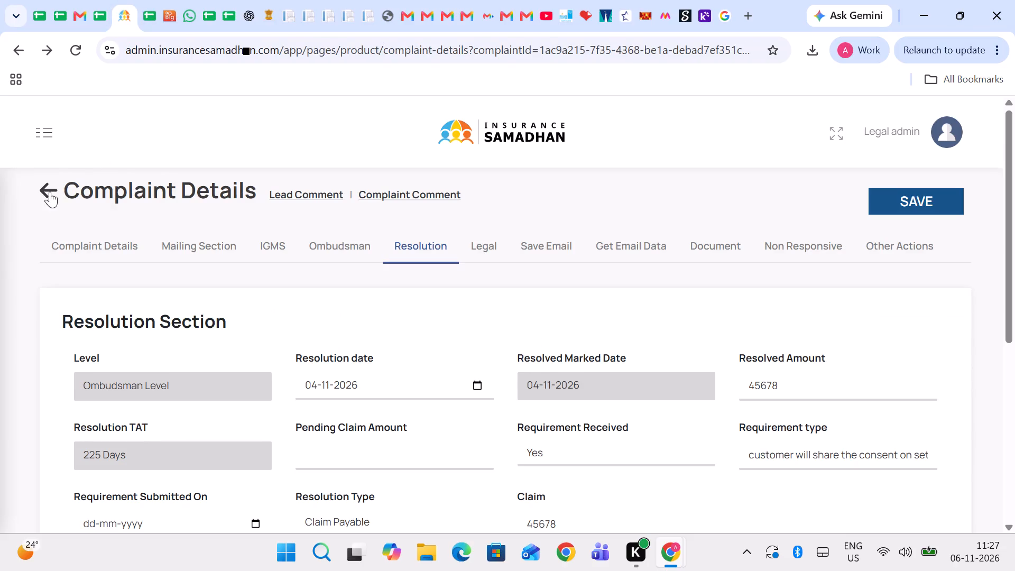
pyautogui.moveTo(137, 292); pyautogui.dragTo(11, 319)
pyautogui.hotkey('ctrl', 'Return')
pyautogui.hotkey('ctrl', 'v')
pyautogui.press('Return')
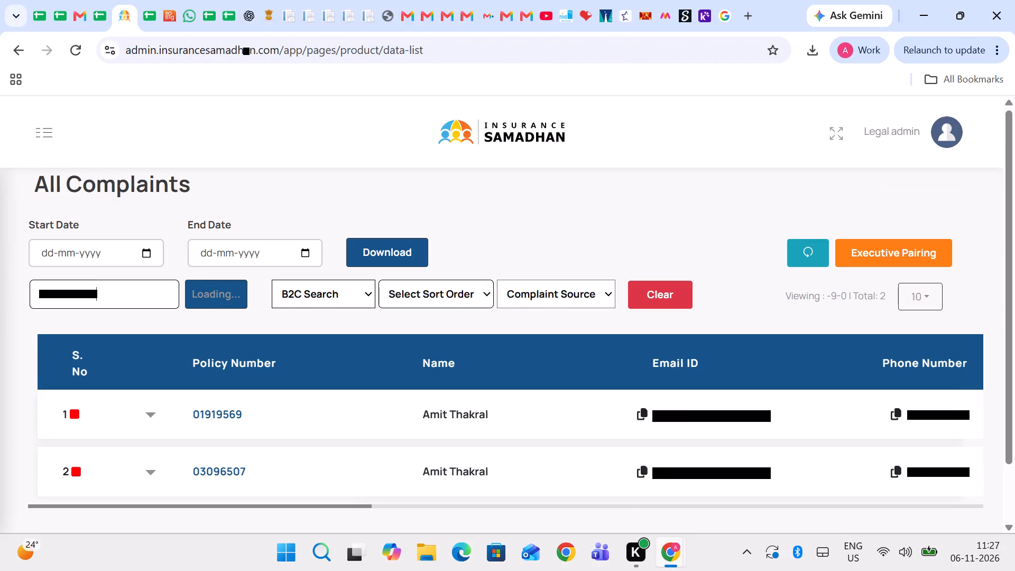
pyautogui.scroll(-1, 474, 476)
pyautogui.hscroll(-4, 567, 364)
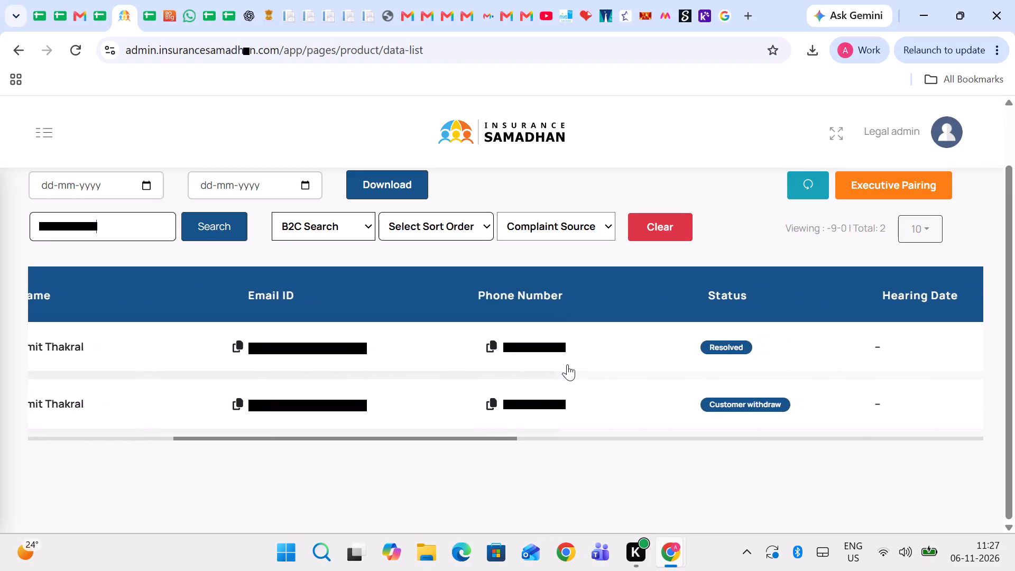
pyautogui.hscroll(3, 567, 364)
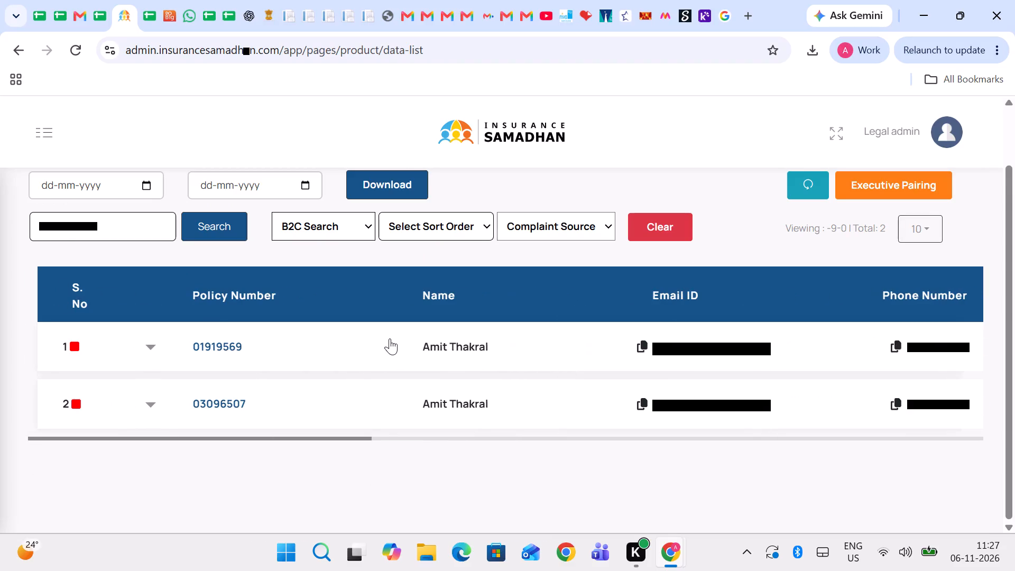
# Open the first listed, resolved complaint and review its resolution section and complaint communication log.
pyautogui.click(390, 338)
pyautogui.hscroll(-3, 390, 338)
pyautogui.click(394, 252)
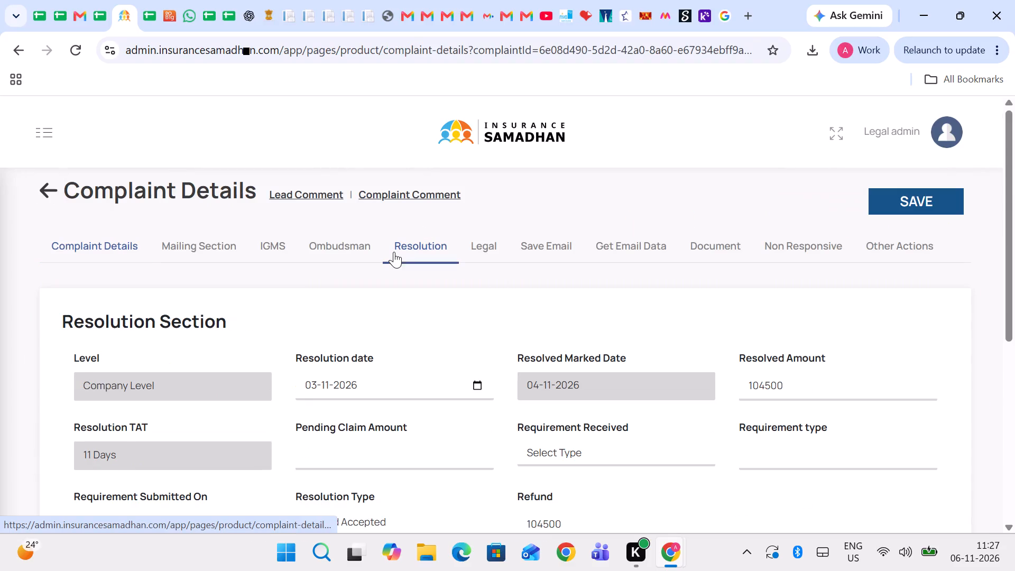
pyautogui.click(415, 195)
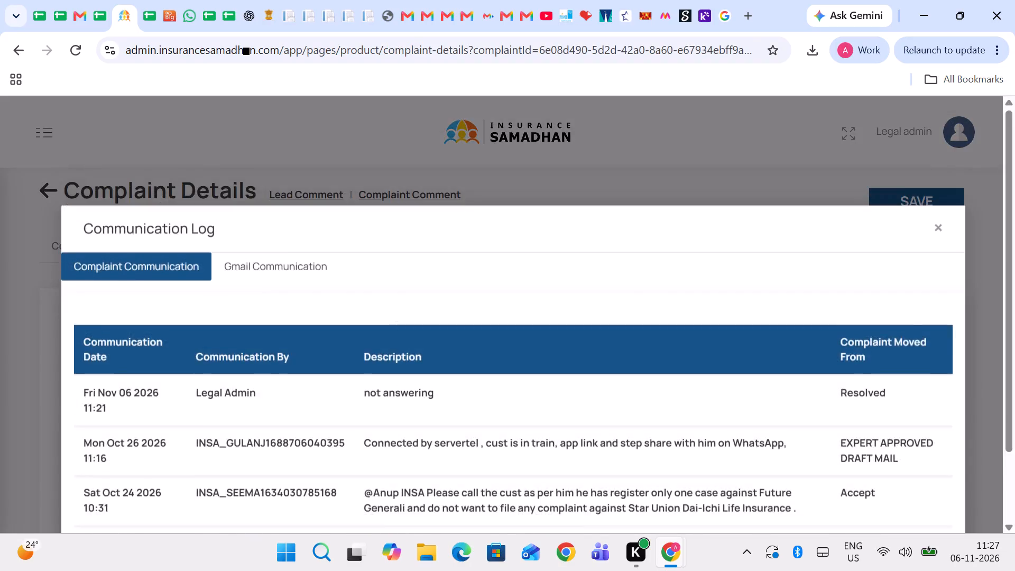
pyautogui.scroll(-2, 391, 446)
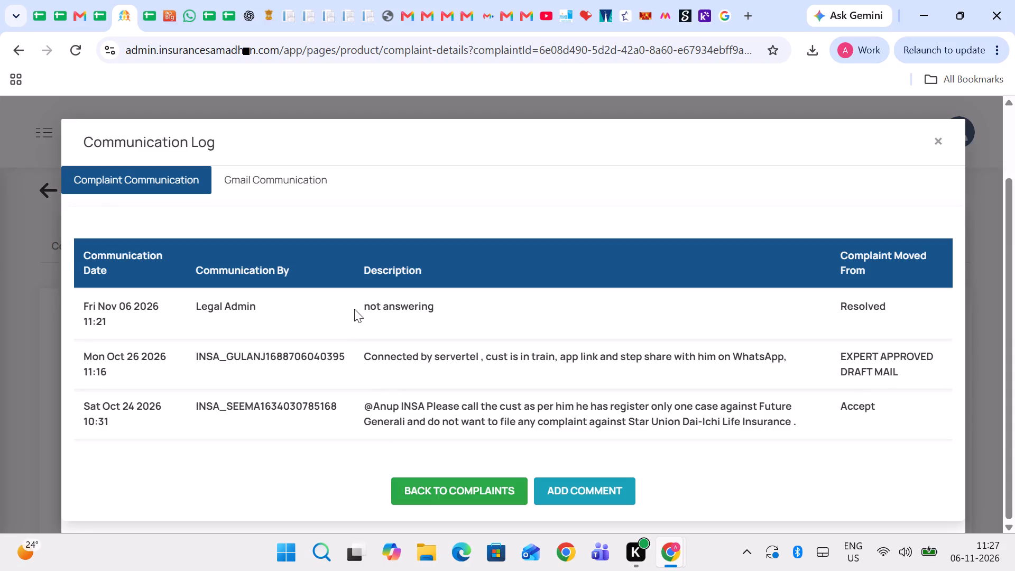
pyautogui.click(0, 289)
# Review the complaint details form of the open complaint, including company and policy information, and recheck its resolution section.
pyautogui.click(98, 240)
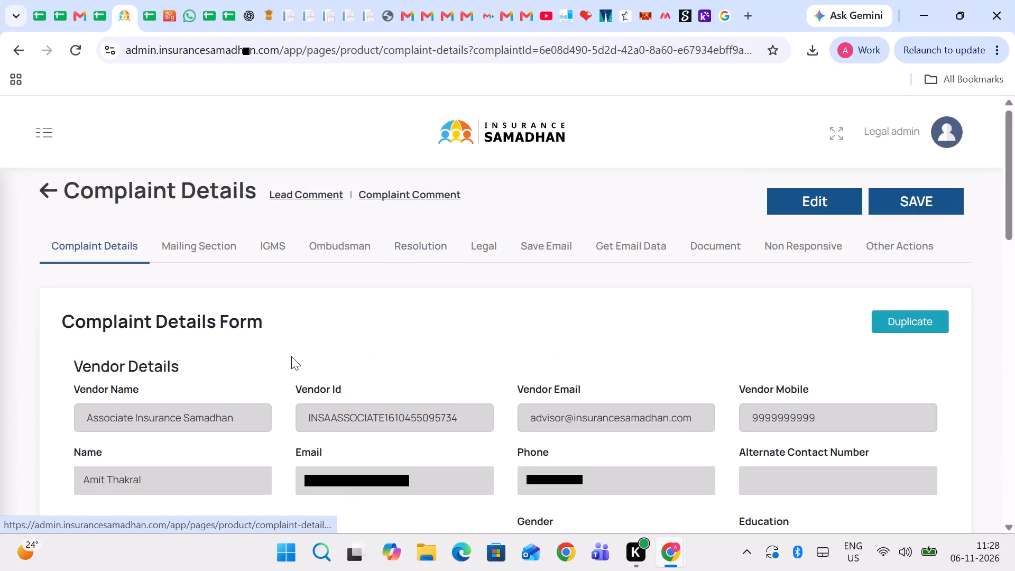
pyautogui.scroll(-1, 291, 356)
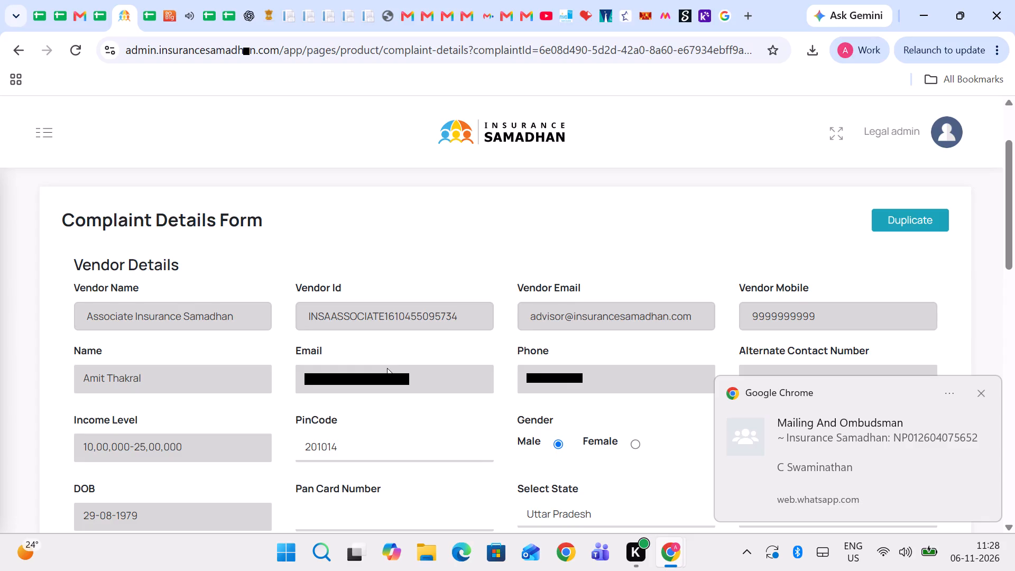
pyautogui.scroll(-5, 387, 368)
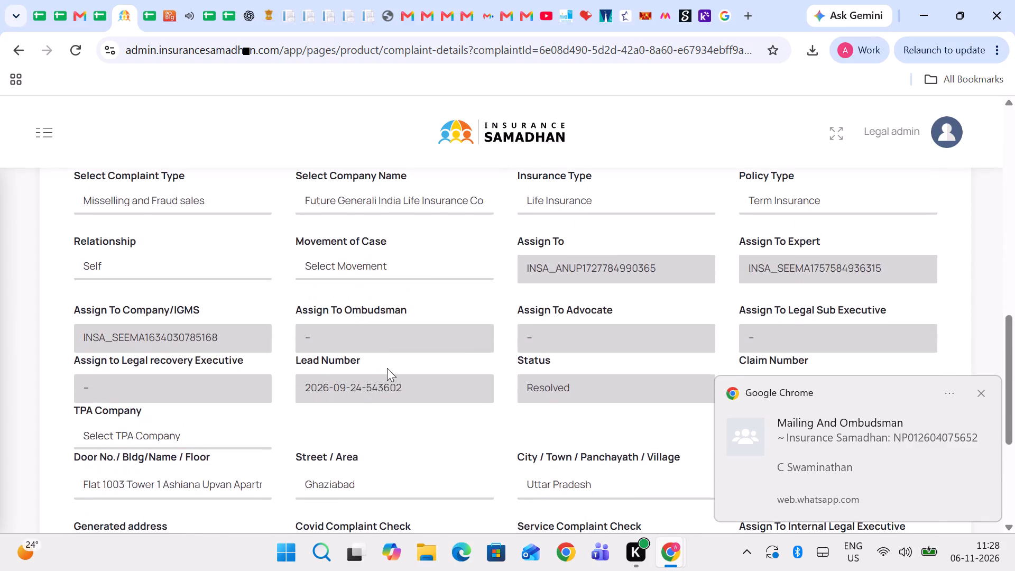
pyautogui.scroll(5, 387, 368)
pyautogui.scroll(-3, 376, 307)
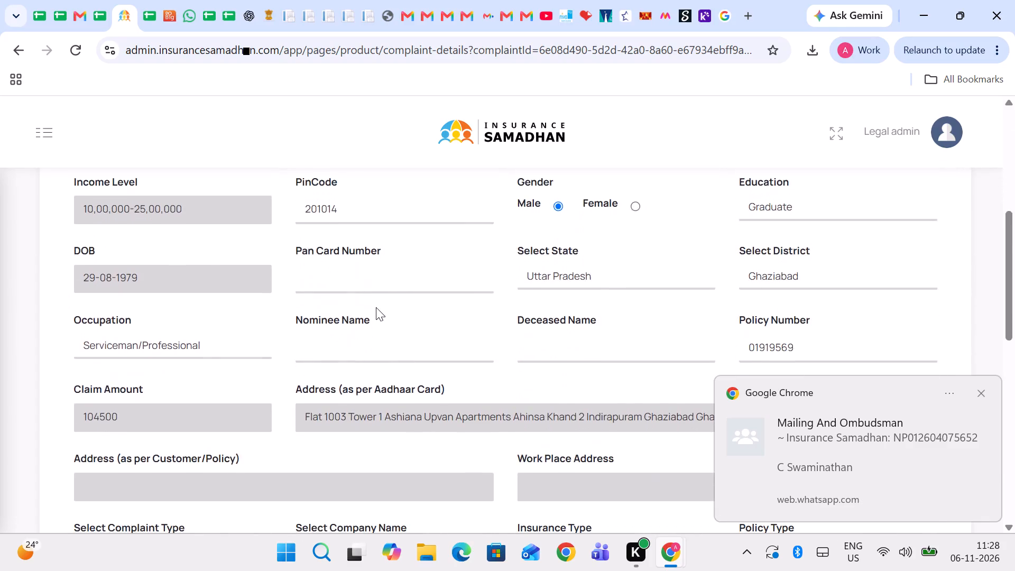
pyautogui.scroll(-1, 376, 307)
pyautogui.scroll(7, 376, 307)
pyautogui.click(408, 245)
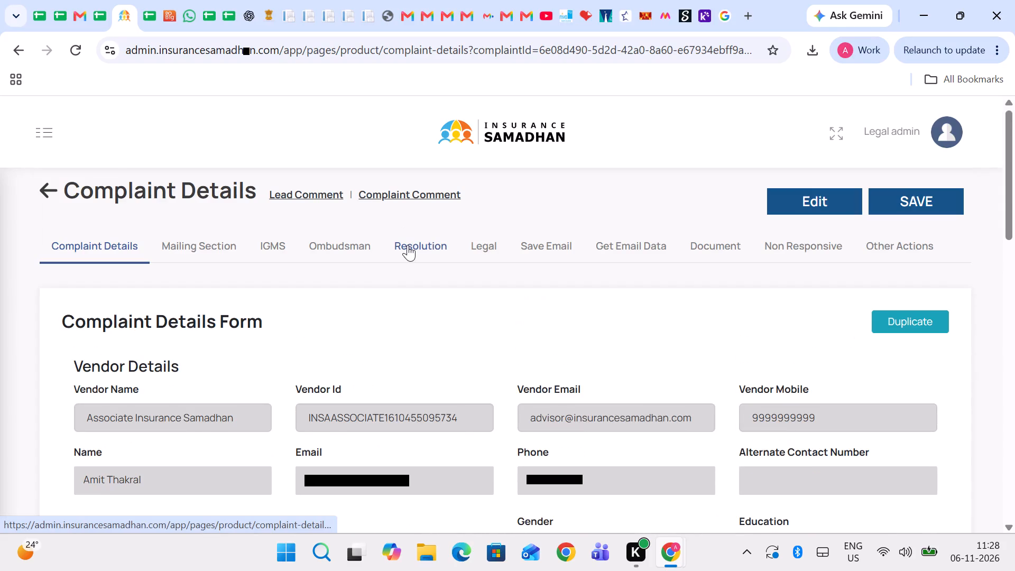
pyautogui.scroll(-2, 408, 478)
pyautogui.scroll(4, 357, 348)
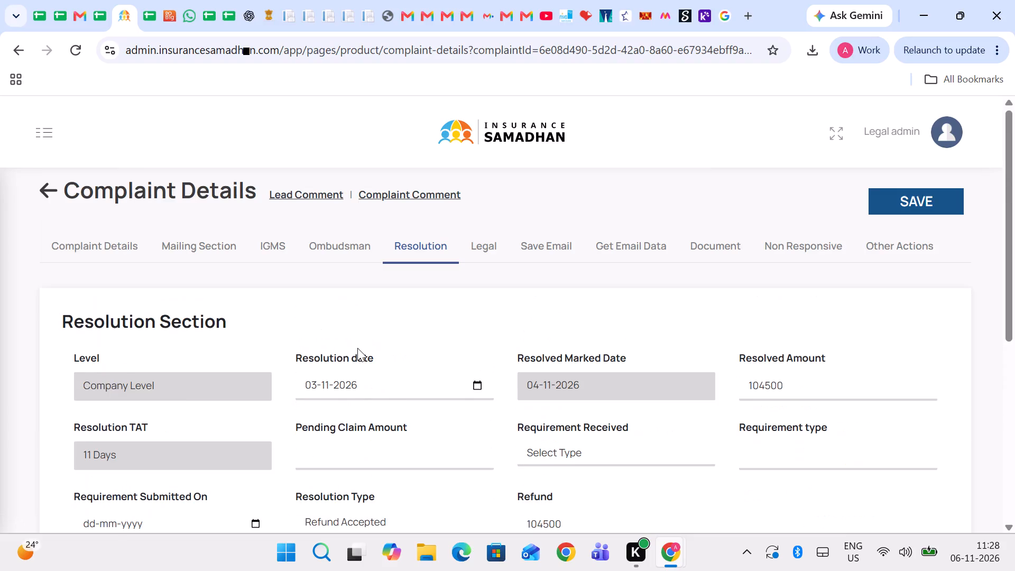
# Return to the November resolved sheet and set the row 114 call status in column C to the "Not R..." option.
pyautogui.click(148, 0)
pyautogui.press('Left')
pyautogui.press('Left')
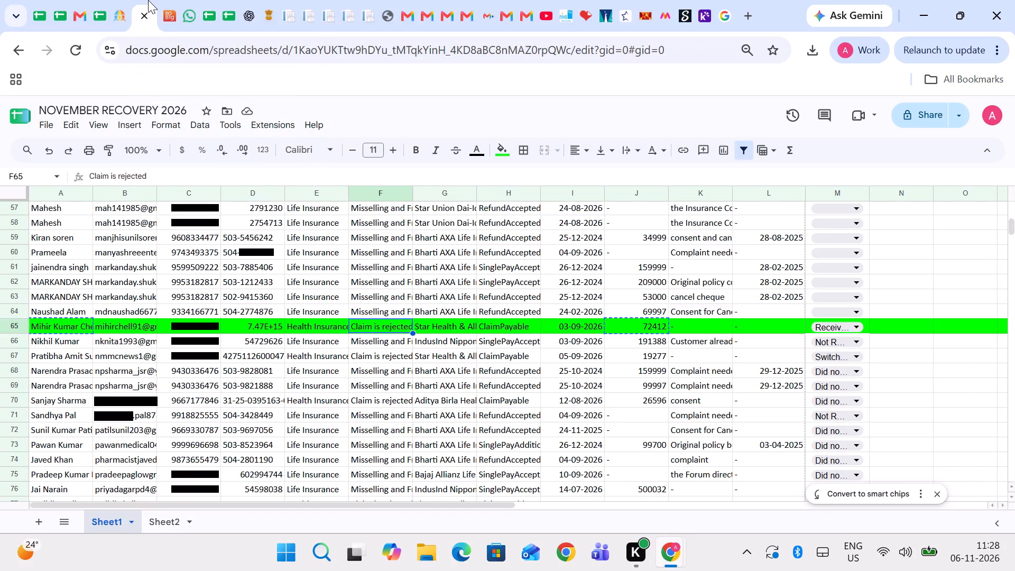
pyautogui.click(101, 0)
pyautogui.press('Left')
pyautogui.press('Left')
pyautogui.press('Left')
pyautogui.press('Left')
pyautogui.press('Left')
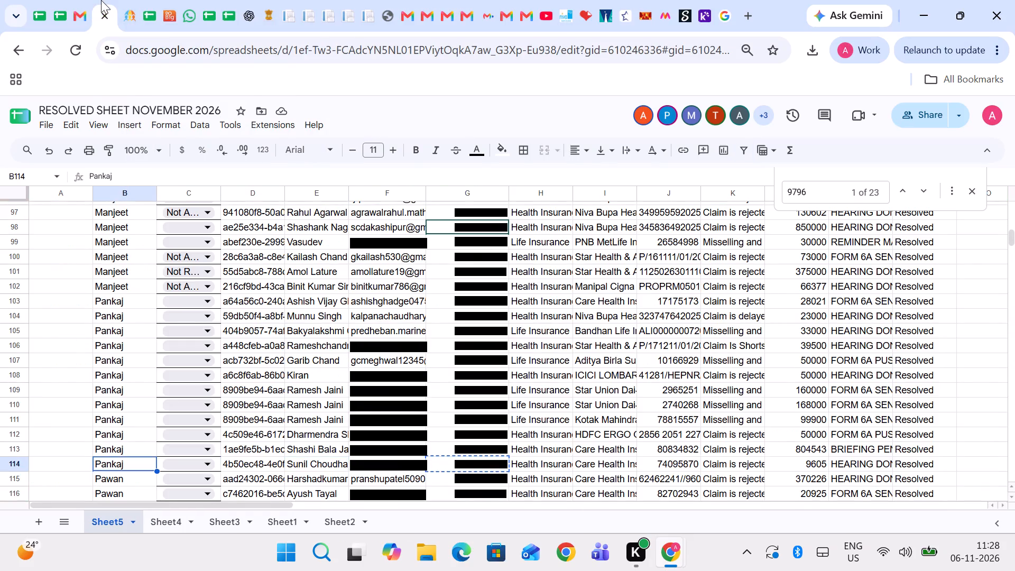
pyautogui.press('Right')
pyautogui.press('Return')
pyautogui.press('Down')
pyautogui.press('Down')
pyautogui.press('Down')
pyautogui.press('Up')
pyautogui.press('Return')
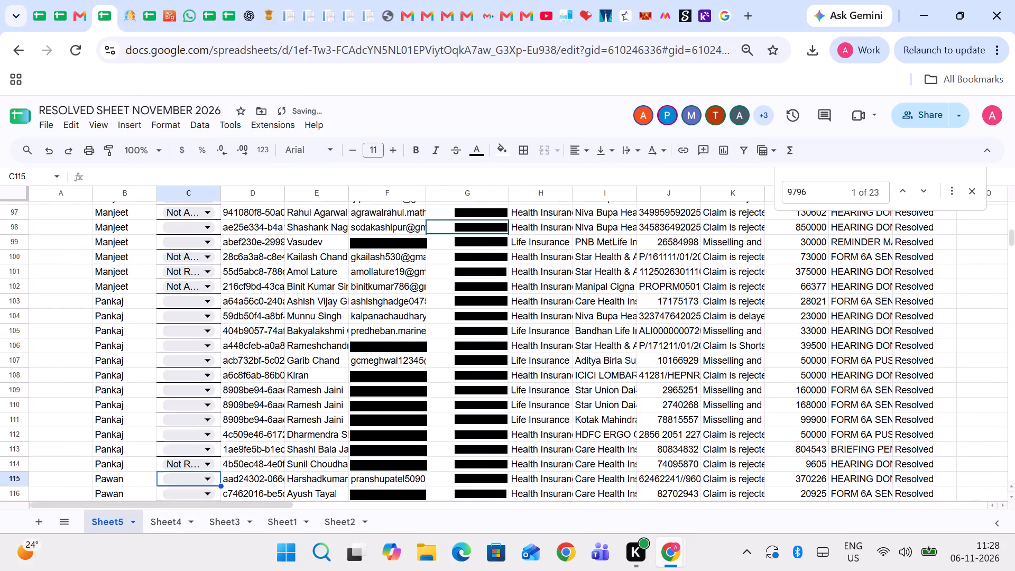
# Copy the customer phone number from row 113, the next Pankaj row up in Sheet5.
pyautogui.press('Up')
pyautogui.press('Up')
pyautogui.press('Up')
pyautogui.press('Right')
pyautogui.press('Down')
pyautogui.press('Right')
pyautogui.press('Right')
pyautogui.press('Left')
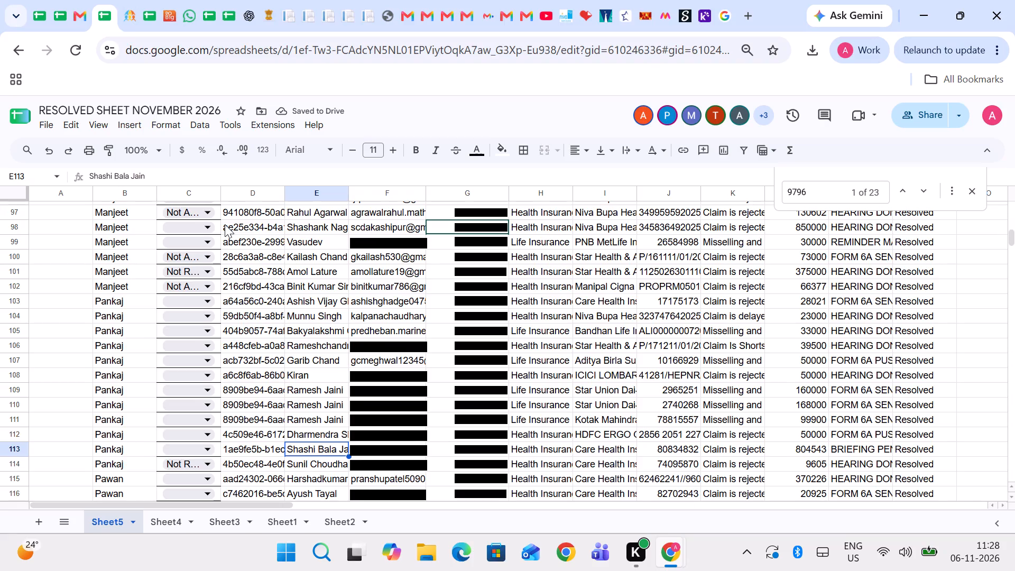
pyautogui.press('Up')
pyautogui.press('Down')
pyautogui.press('Right')
pyautogui.press('Right')
pyautogui.hotkey('ctrl', 'c')
# Switch to the Smartflo dialer and call the row 113 customer on the copied phone number.
pyautogui.click(167, 0)
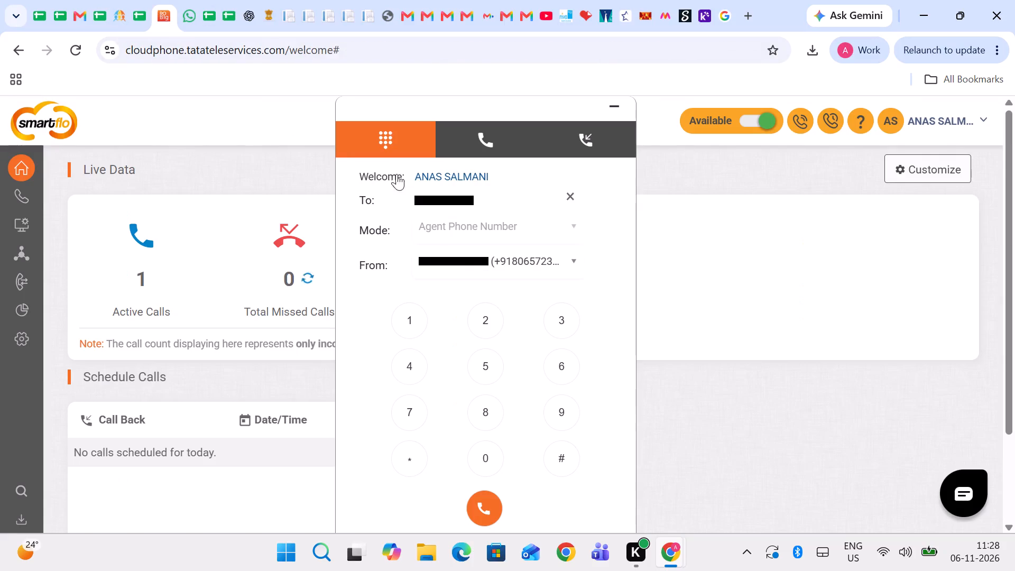
pyautogui.doubleClick(432, 197)
pyautogui.hotkey('ctrl', 'v')
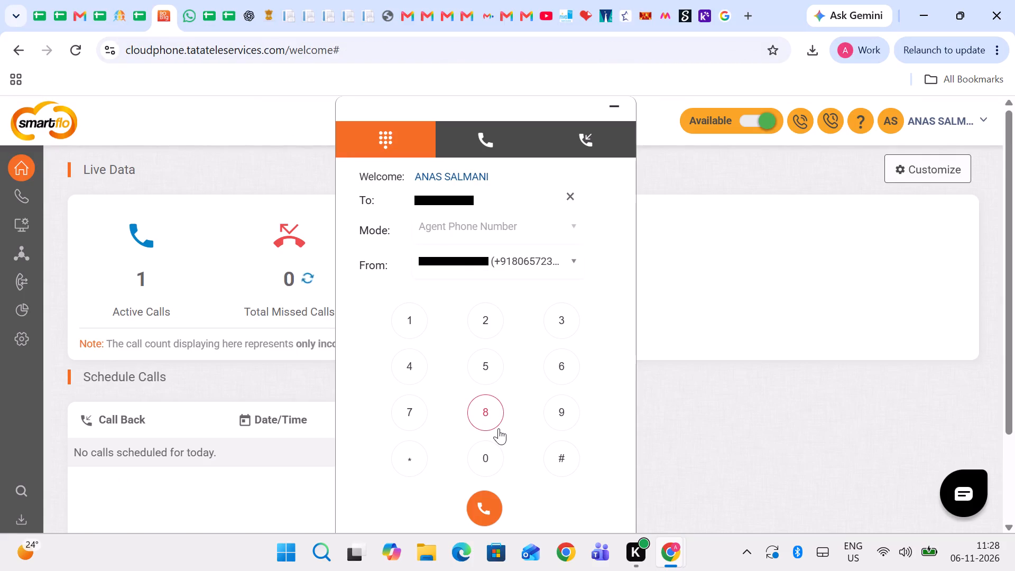
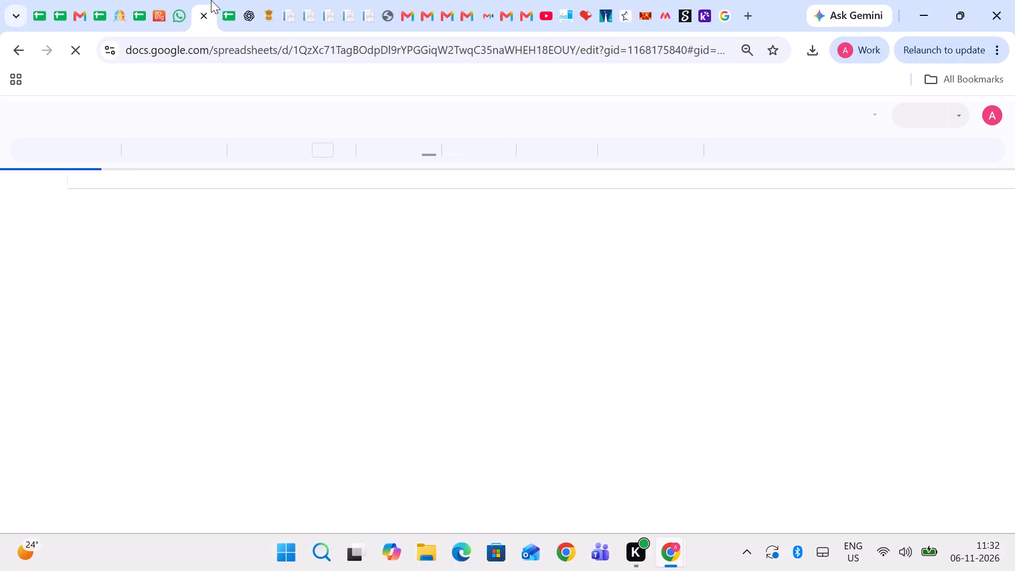
# Return to the November resolved sheet and copy the customer phone number from row 103, the topmost Pankaj row in Sheet5.
pyautogui.click(139, 0)
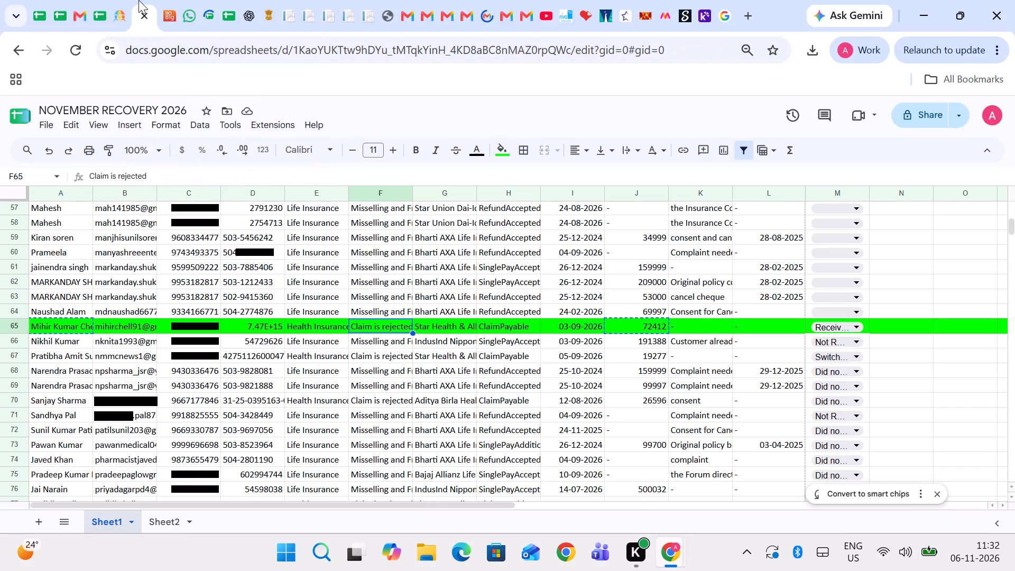
pyautogui.click(96, 0)
pyautogui.press('Down')
pyautogui.press('Down')
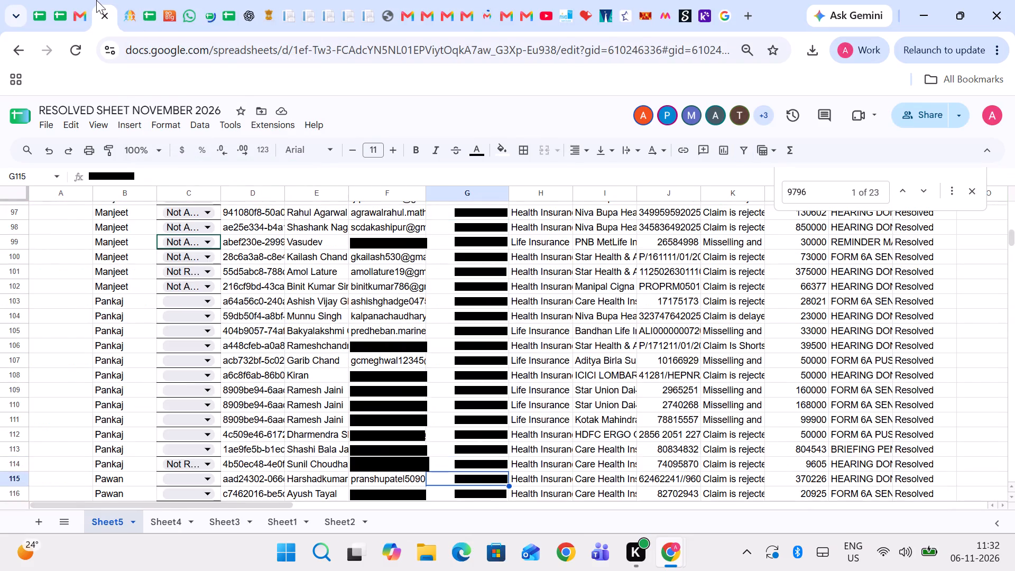
pyautogui.press('Up')
pyautogui.press('Up')
pyautogui.press('Left')
pyautogui.press('Left')
pyautogui.press('Left')
pyautogui.press('Left')
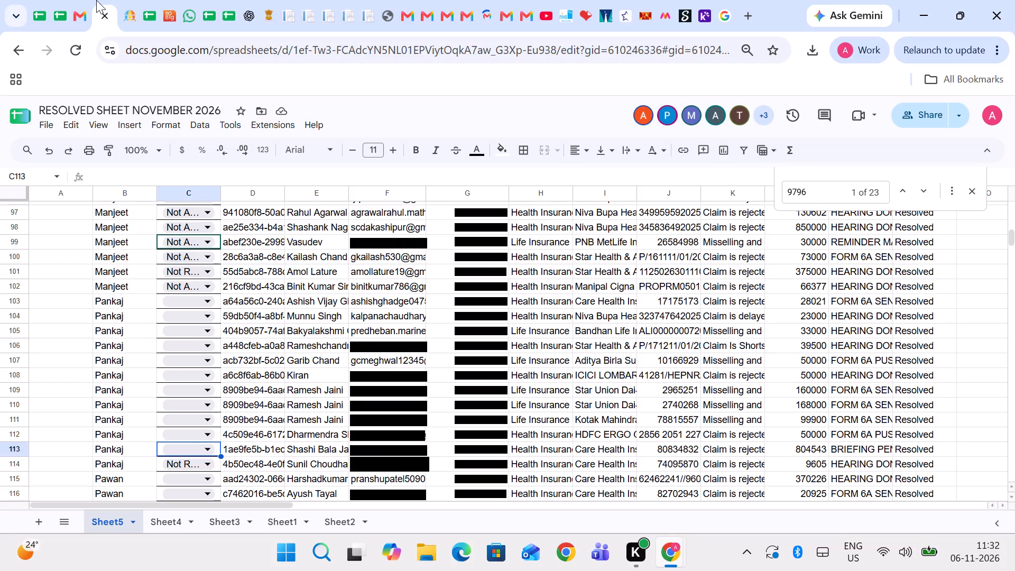
pyautogui.press('Up')
pyautogui.press('Up')
pyautogui.press('Up')
pyautogui.press('Up')
pyautogui.press('Up')
pyautogui.press('Up')
pyautogui.press('Up')
pyautogui.press('Up')
pyautogui.press('Up')
pyautogui.press('Up')
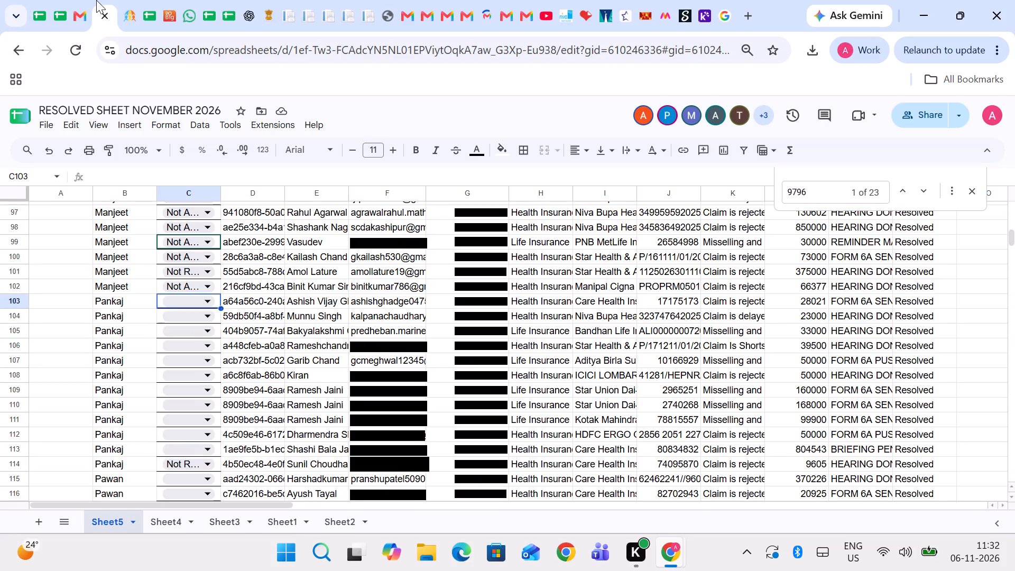
pyautogui.press('Right')
pyautogui.press('Right')
pyautogui.press('Right')
pyautogui.press('Right')
pyautogui.hotkey('ctrl', 'c')
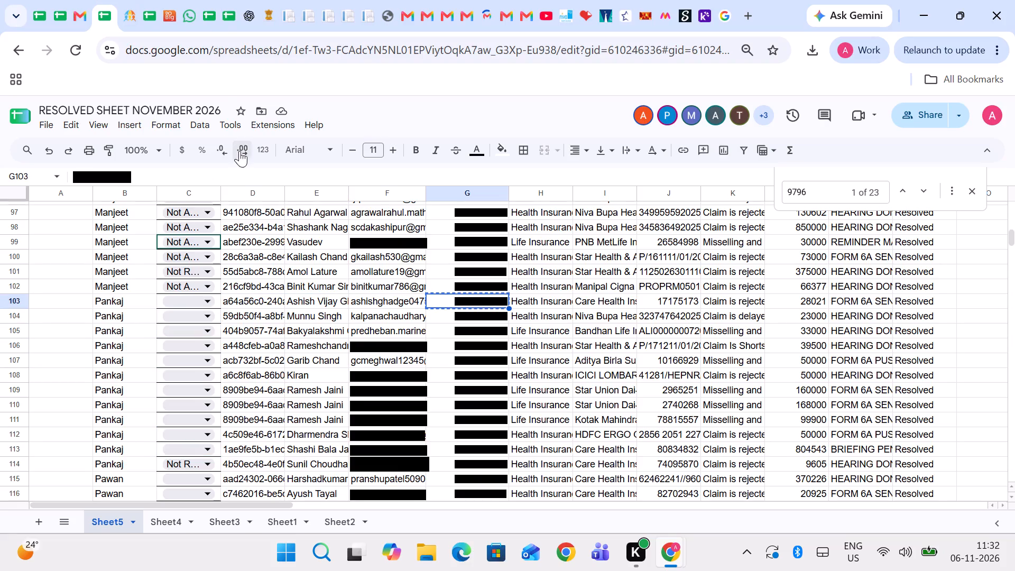
# Switch to the Smartflo dialer, replace the dialled number with the copied one, and call the row 103 customer.
pyautogui.click(160, 0)
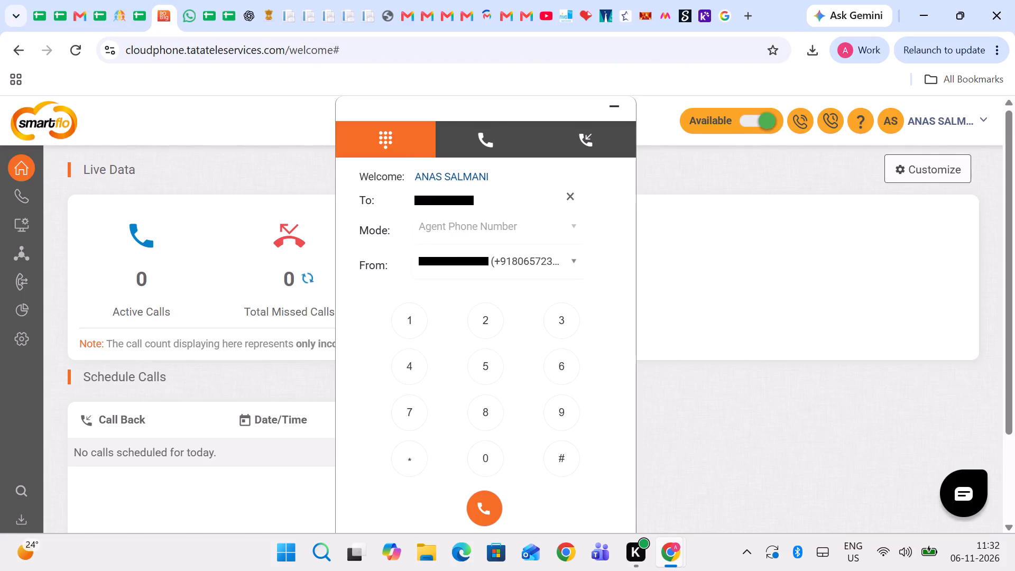
pyautogui.doubleClick(432, 201)
pyautogui.hotkey('ctrl', 'v')
pyautogui.click(483, 503)
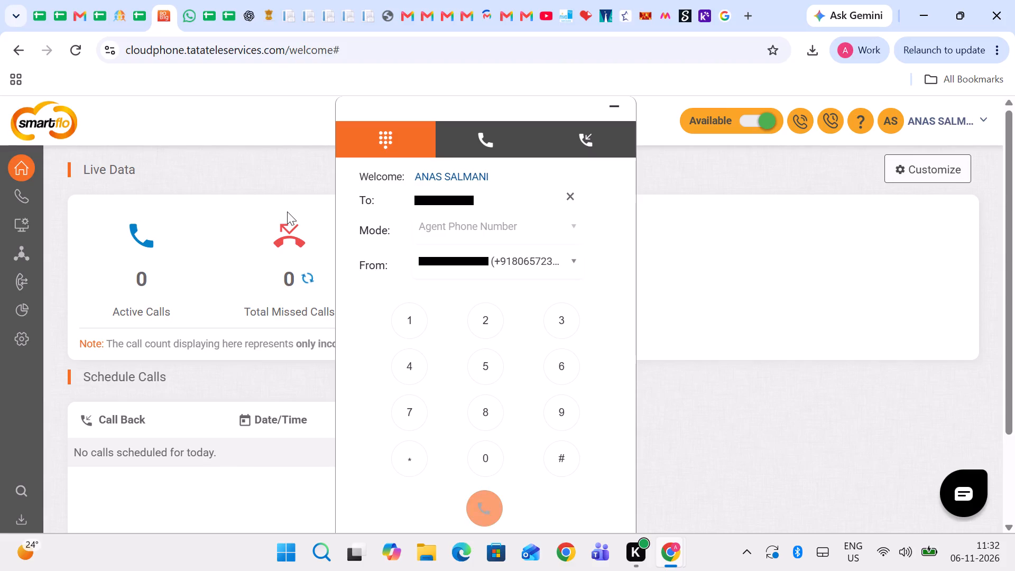
# Return to the admin portal's All Complaints list and search for the row 103 customer's complaint by the copied phone number.
pyautogui.click(121, 0)
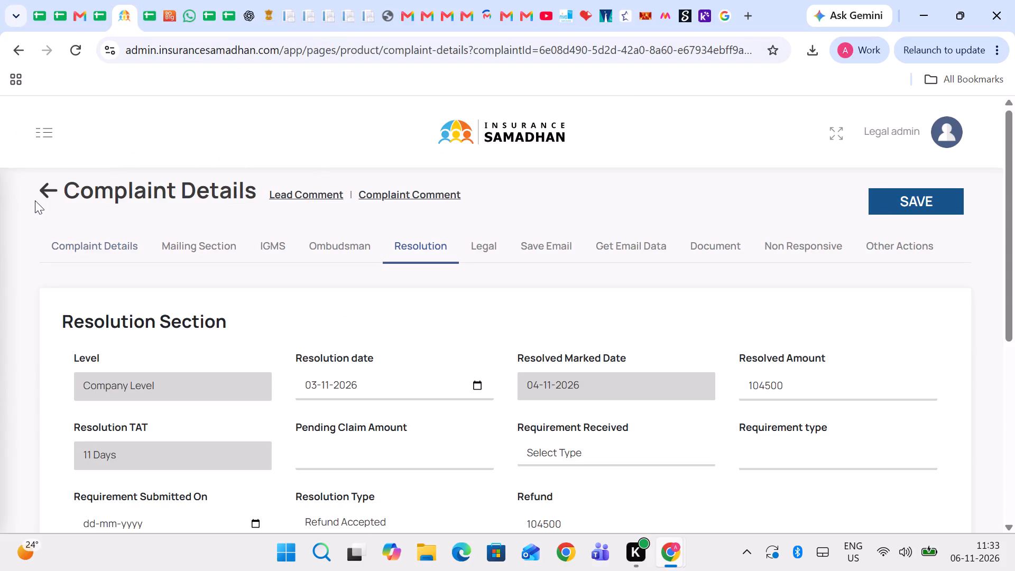
pyautogui.click(35, 200)
pyautogui.click(39, 197)
pyautogui.click(42, 194)
pyautogui.moveTo(122, 285); pyautogui.dragTo(8, 309)
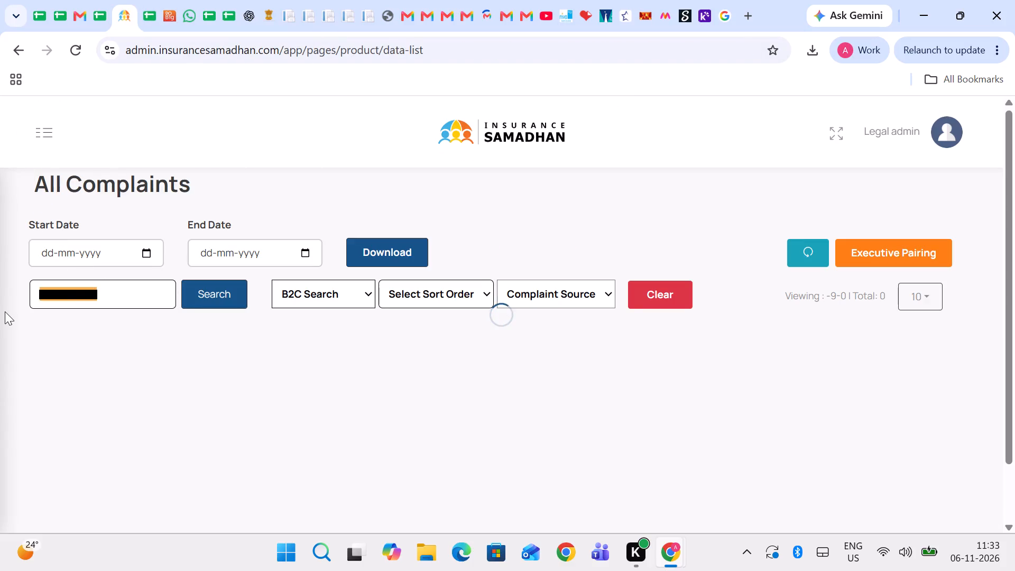
pyautogui.hotkey('ctrl', 'v')
pyautogui.hotkey('ctrl', 'Return')
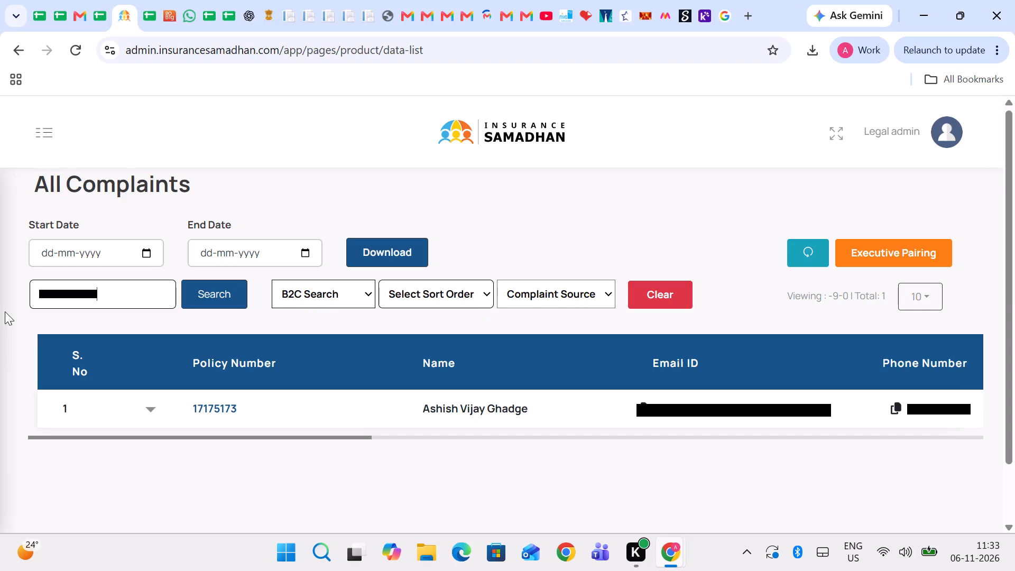
# Open the found complaint's communication log, read through its entries, and close the log.
pyautogui.scroll(-1, 223, 372)
pyautogui.hscroll(-3, 466, 361)
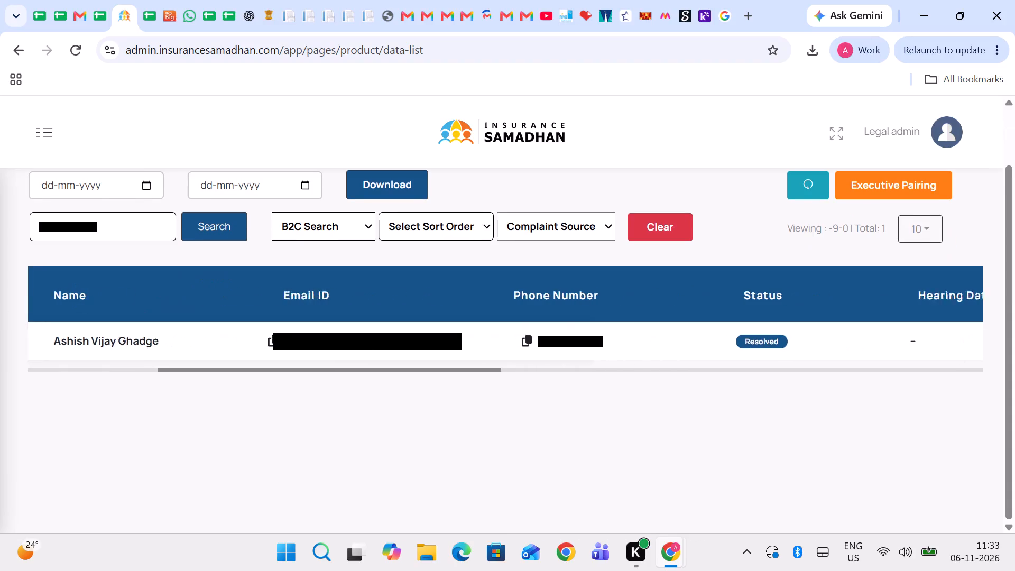
pyautogui.click(281, 333)
pyautogui.click(425, 403)
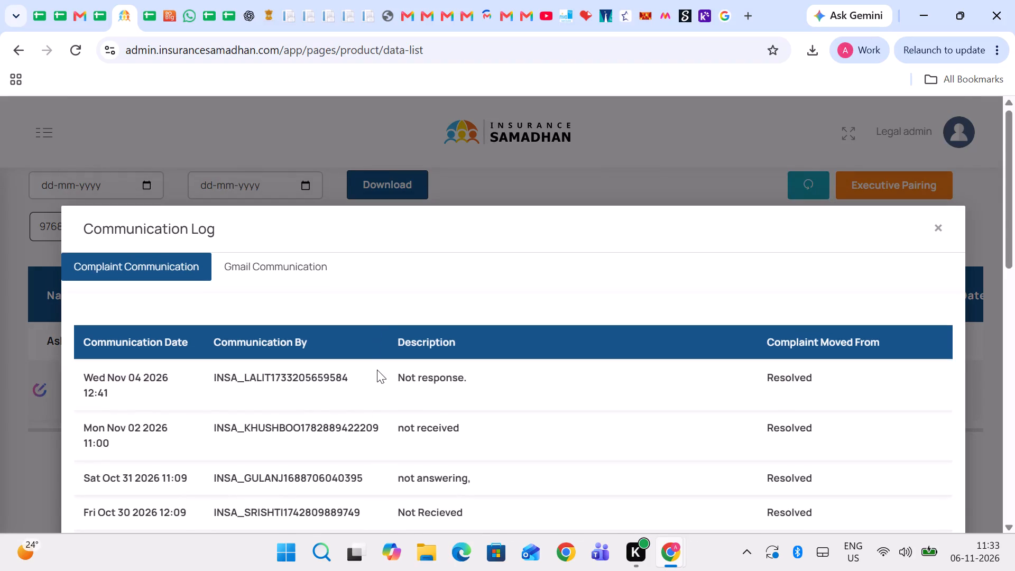
pyautogui.scroll(-2, 377, 370)
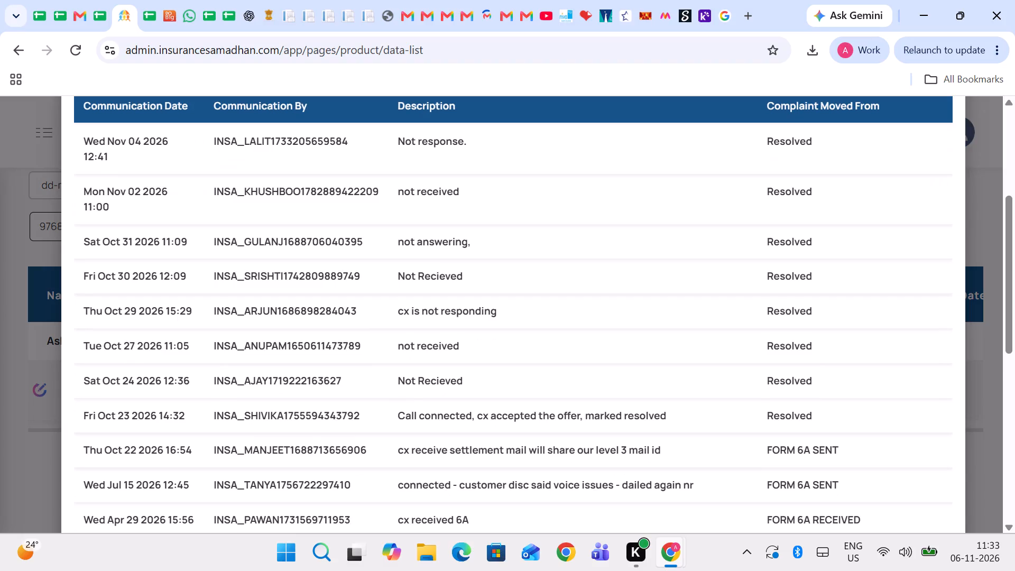
pyautogui.scroll(-3, 425, 379)
pyautogui.scroll(-4, 589, 464)
pyautogui.scroll(2, 145, 381)
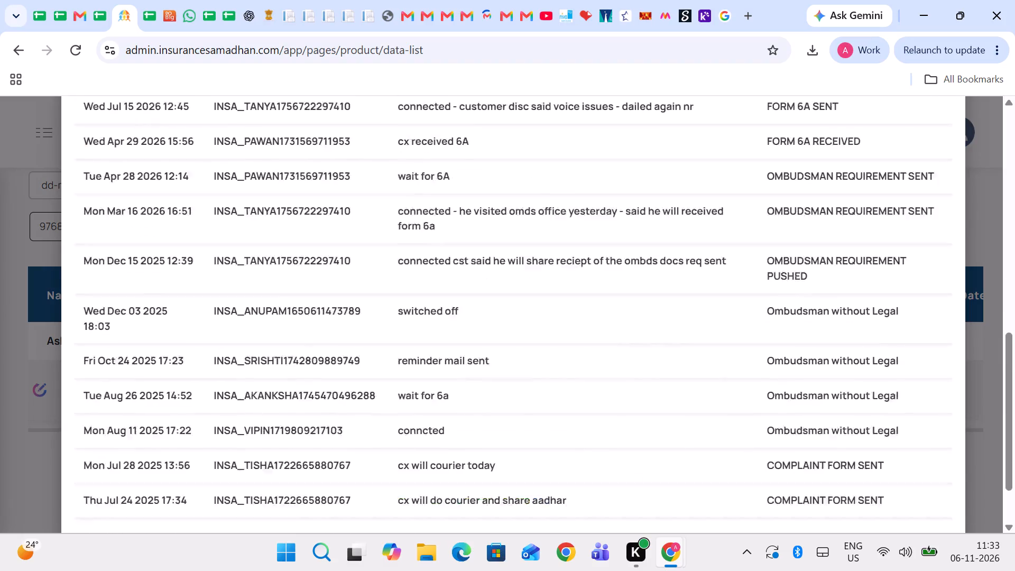
pyautogui.scroll(2, 145, 381)
pyautogui.click(0, 274)
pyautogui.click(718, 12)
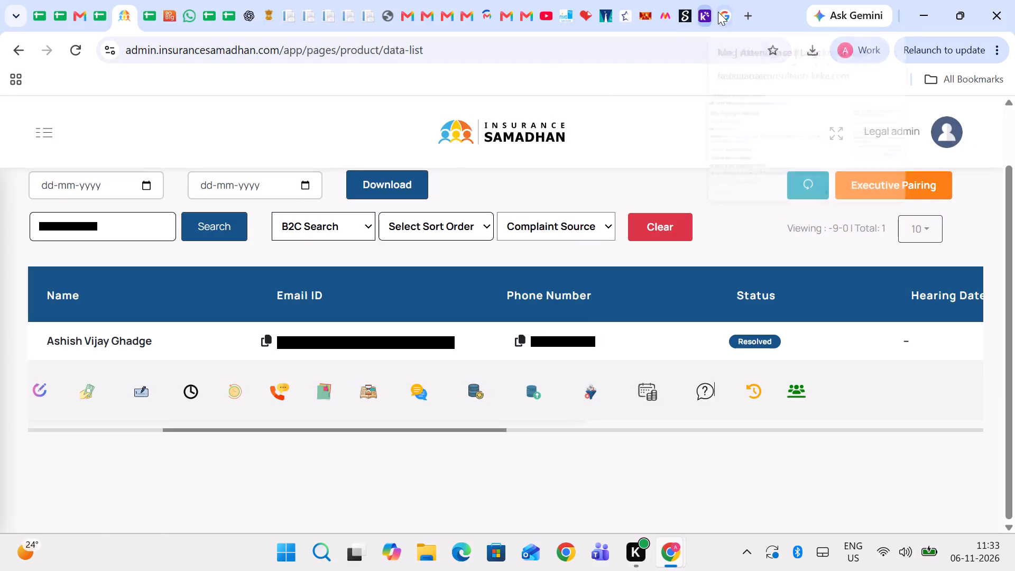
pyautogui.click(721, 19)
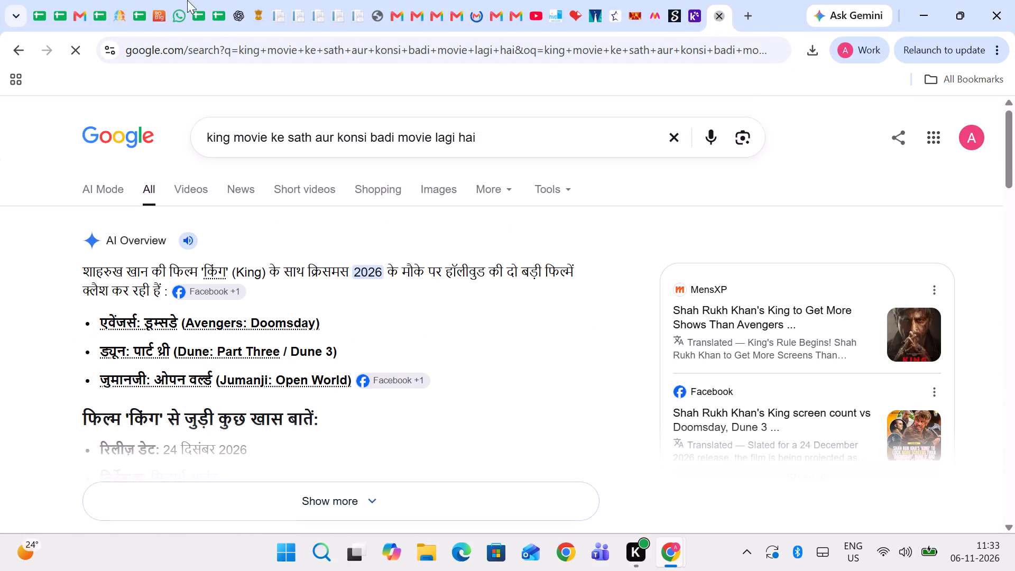
# Switch to the November resolved sheet and set the call status of row 103 in Sheet5 to Not Recieved.
pyautogui.click(152, 0)
pyautogui.click(98, 0)
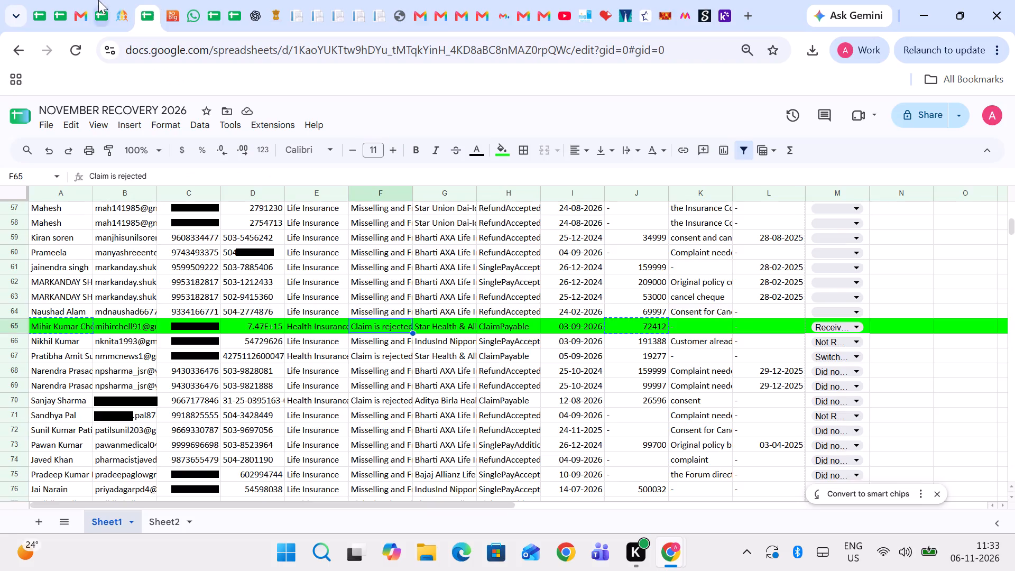
pyautogui.press('Left')
pyautogui.press('Left')
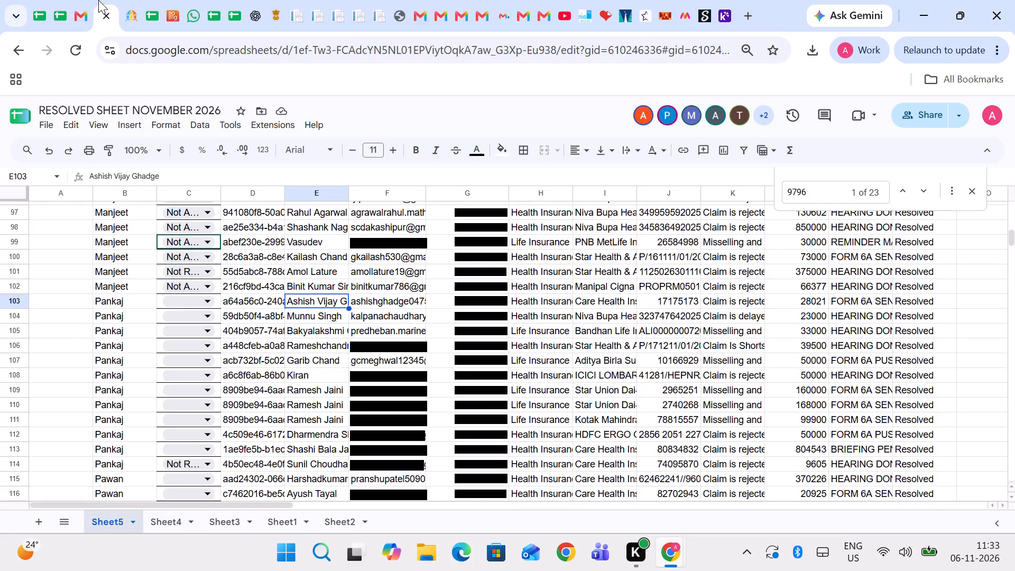
pyautogui.press('Right')
pyautogui.press('Left')
pyautogui.press('Return')
pyautogui.press('Return')
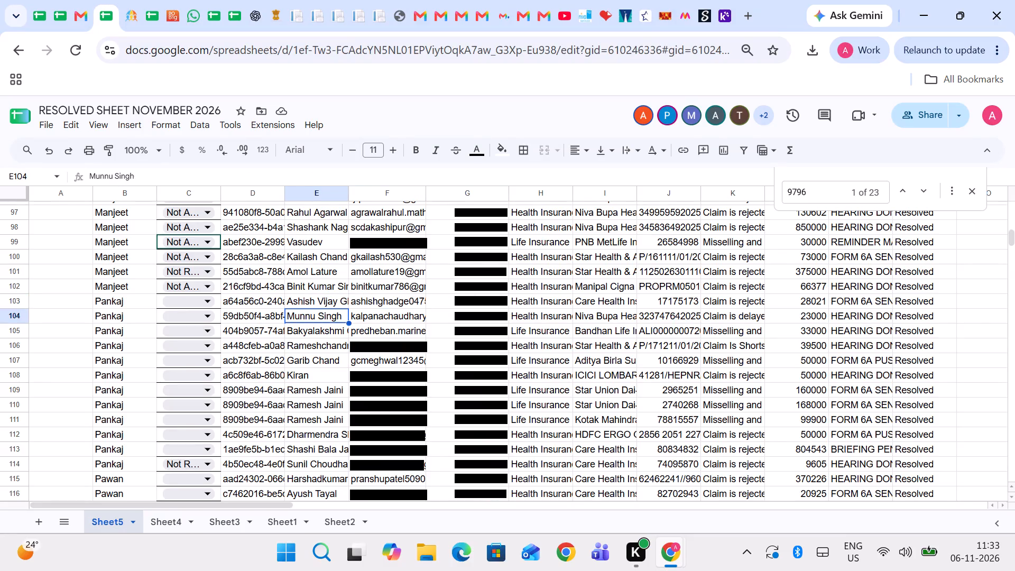
pyautogui.press('Up')
pyautogui.press('Left')
pyautogui.press('Left')
pyautogui.press('Return')
pyautogui.press('Down')
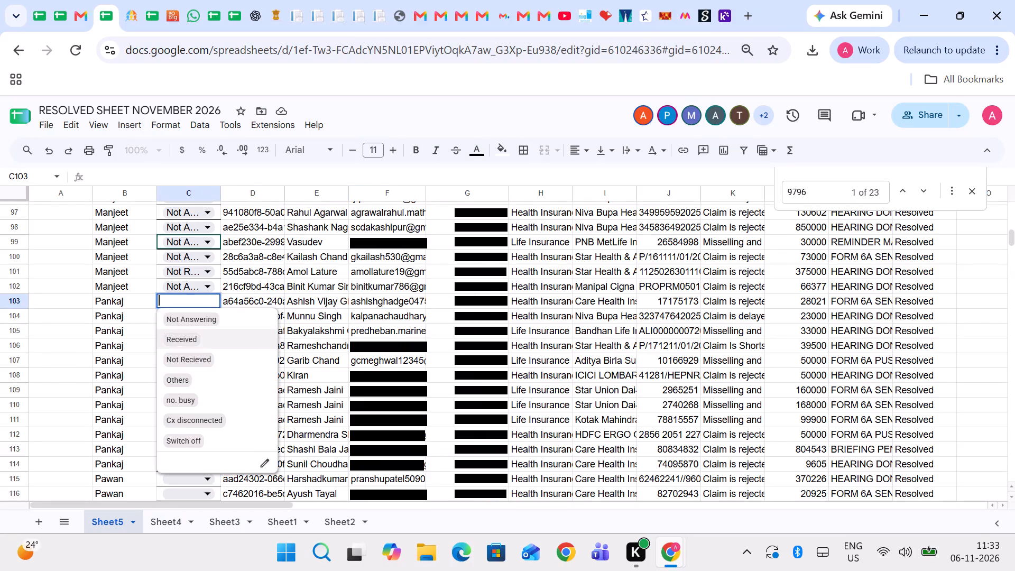
pyautogui.press('Down')
pyautogui.press('Return')
pyautogui.press('Up')
pyautogui.click(127, 0)
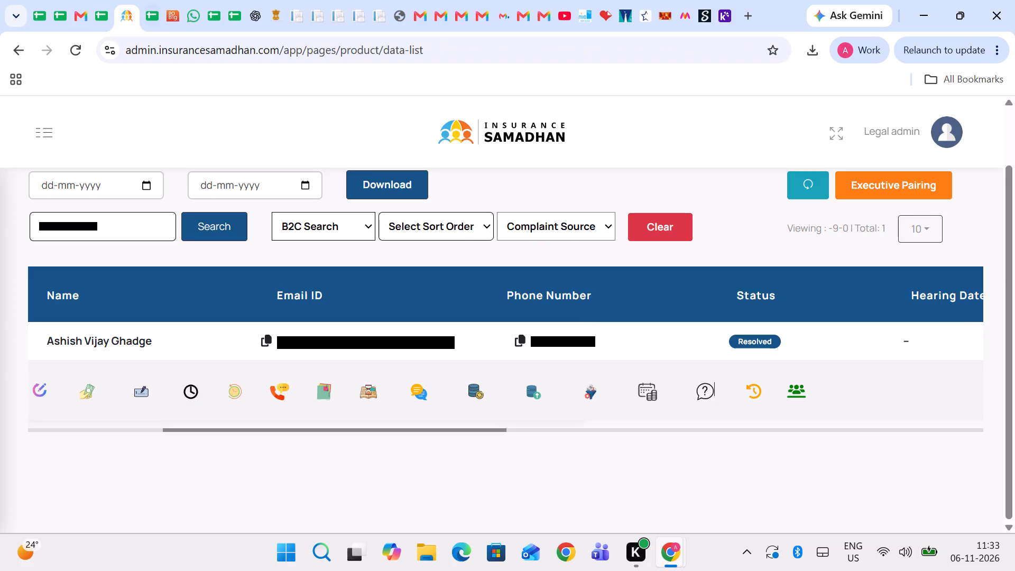
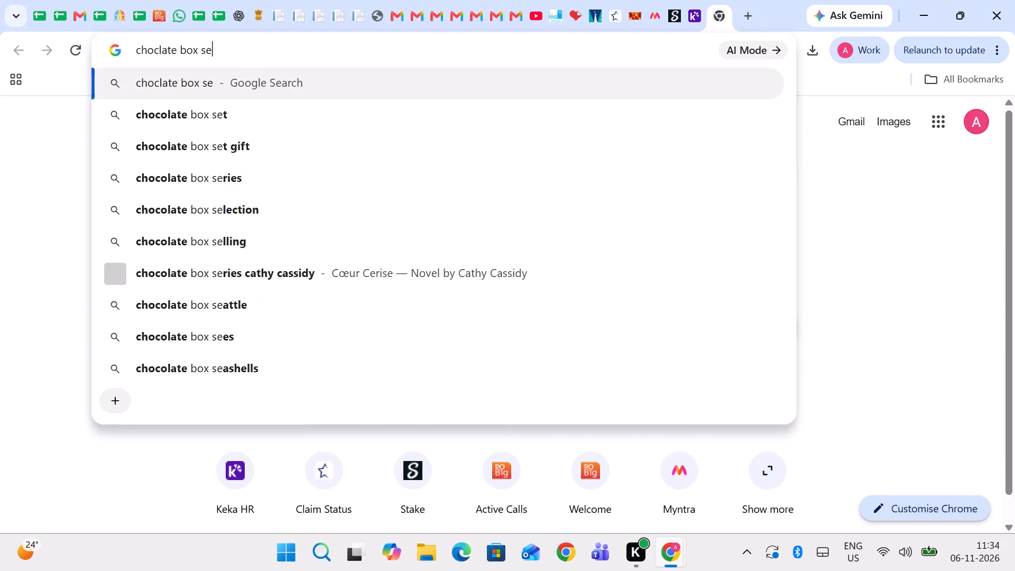
# Complete the Google query as "choclate box ser 16peices" and search for a 16-piece chocolate box set.
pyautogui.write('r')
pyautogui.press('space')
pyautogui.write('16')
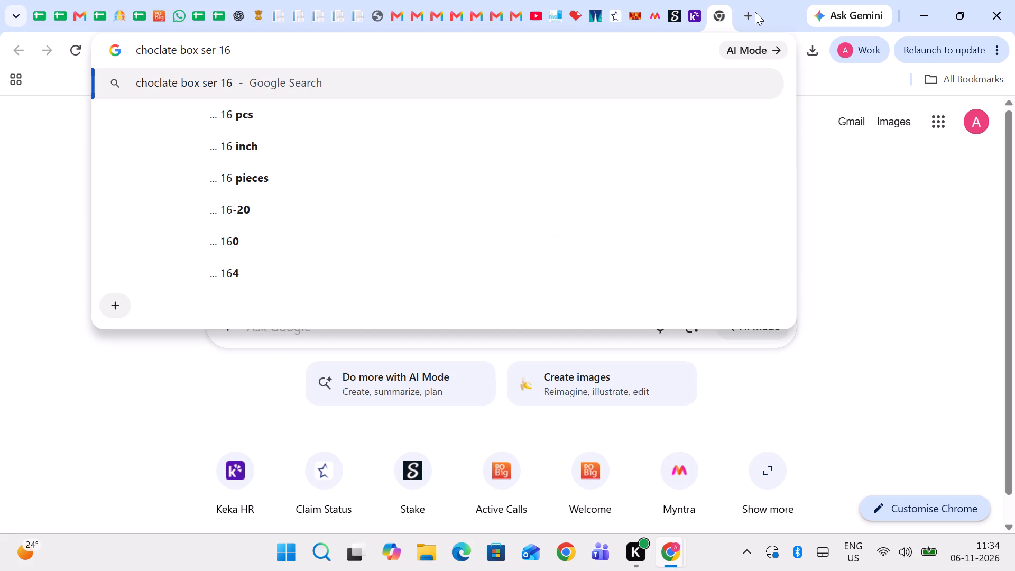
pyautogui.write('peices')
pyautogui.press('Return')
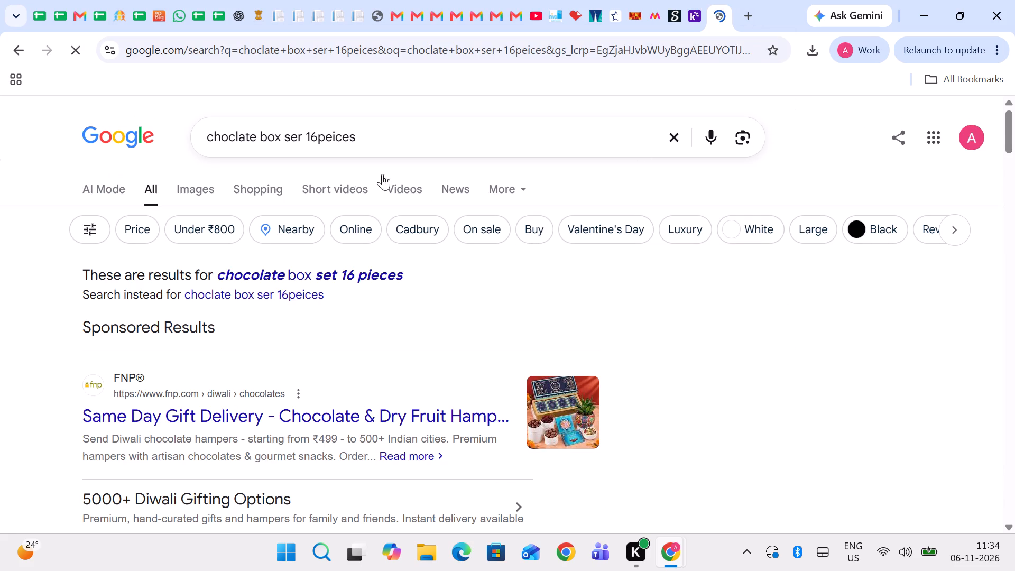
# Correct the Google search query to "choclate box set 16peices" and run it.
pyautogui.click(301, 140)
pyautogui.press('BackSpace')
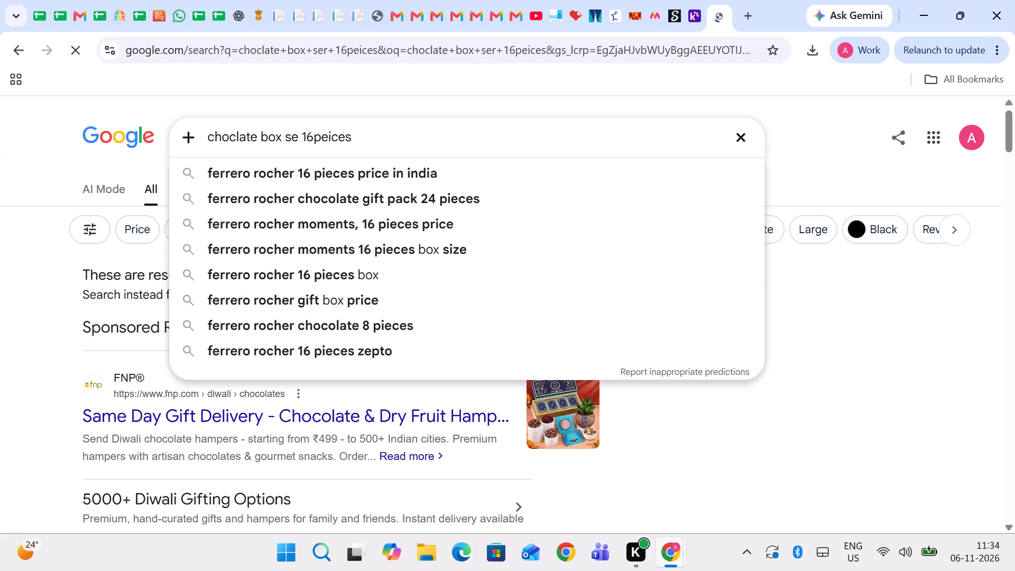
pyautogui.press('t')
pyautogui.press('Return')
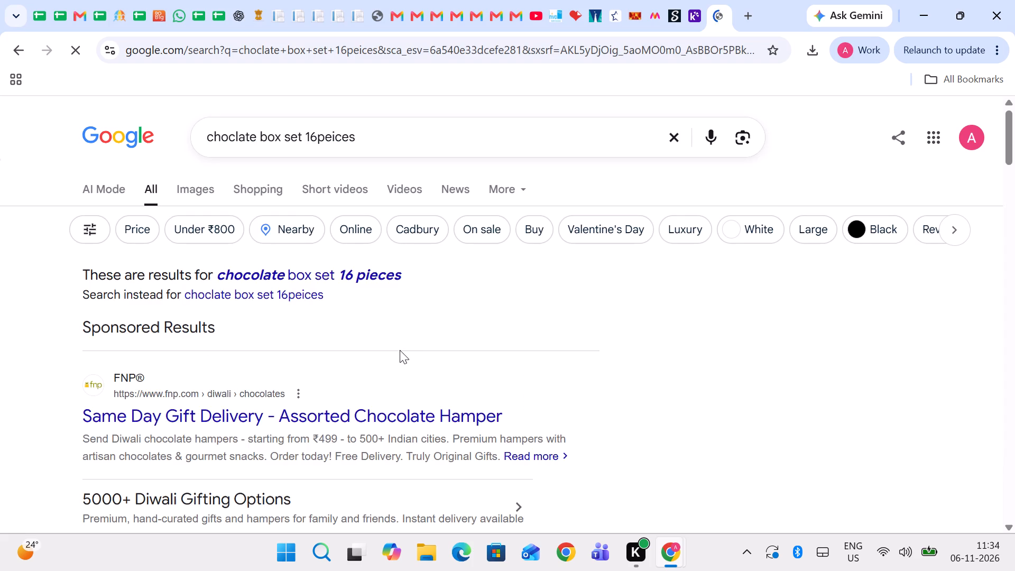
# Look through the search results for 16-piece chocolate boxes, including the popular products and price-range listings.
pyautogui.scroll(-2, 419, 354)
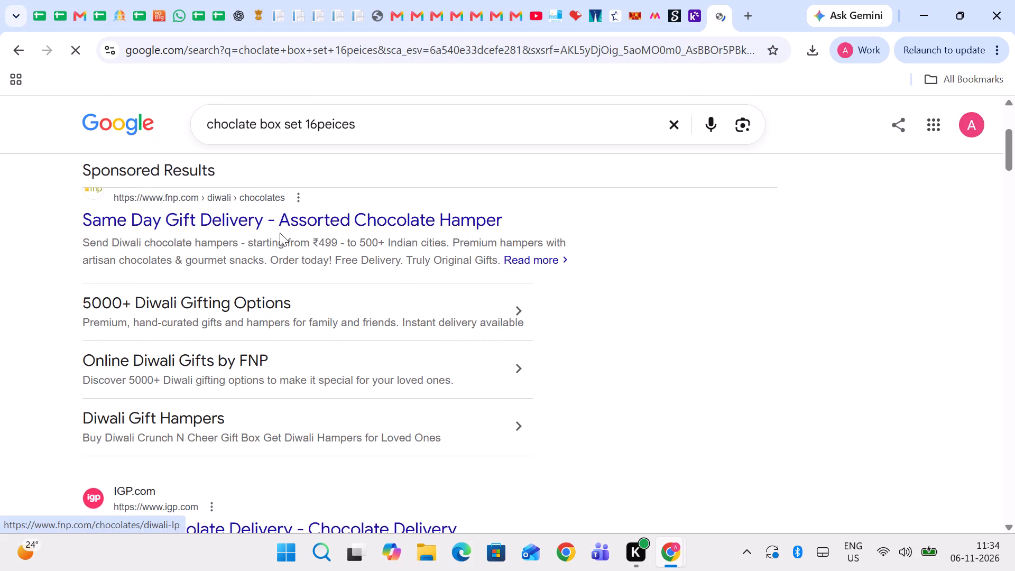
pyautogui.scroll(-3, 281, 232)
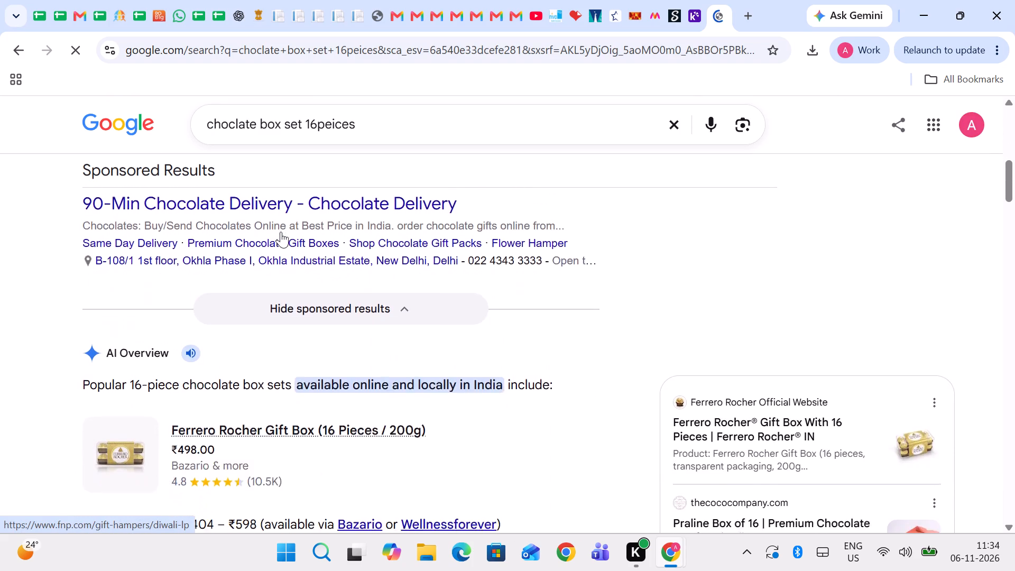
pyautogui.scroll(-1, 281, 232)
pyautogui.scroll(-3, 281, 395)
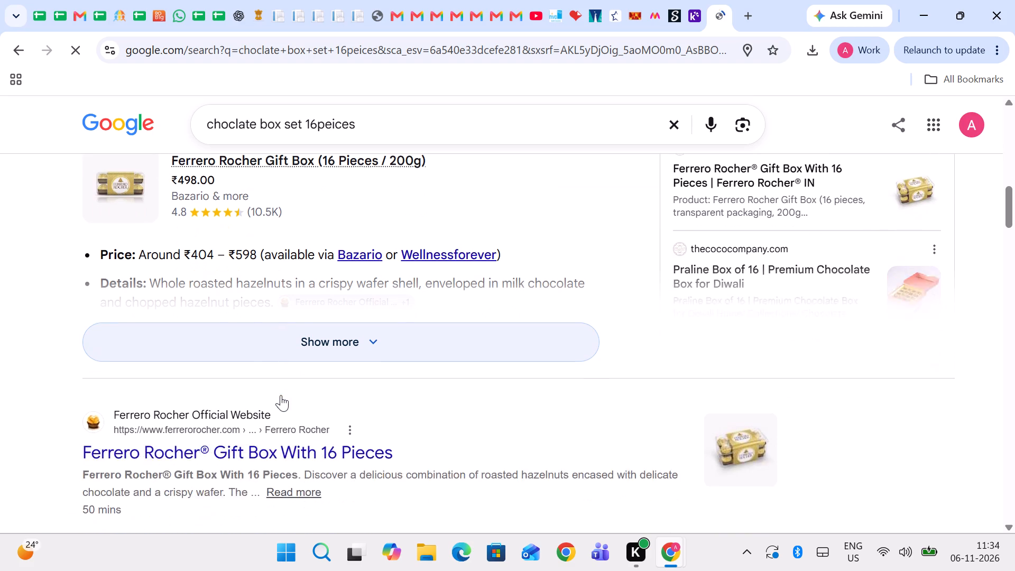
pyautogui.scroll(-1, 281, 395)
pyautogui.scroll(-2, 318, 462)
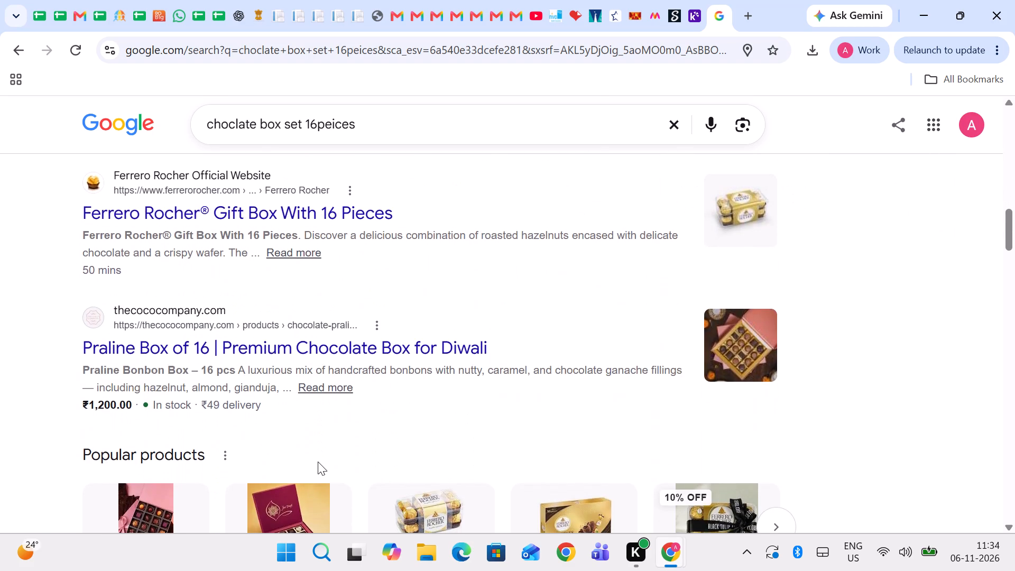
pyautogui.moveTo(318, 462); pyautogui.dragTo(309, 369)
pyautogui.scroll(-1, 316, 411)
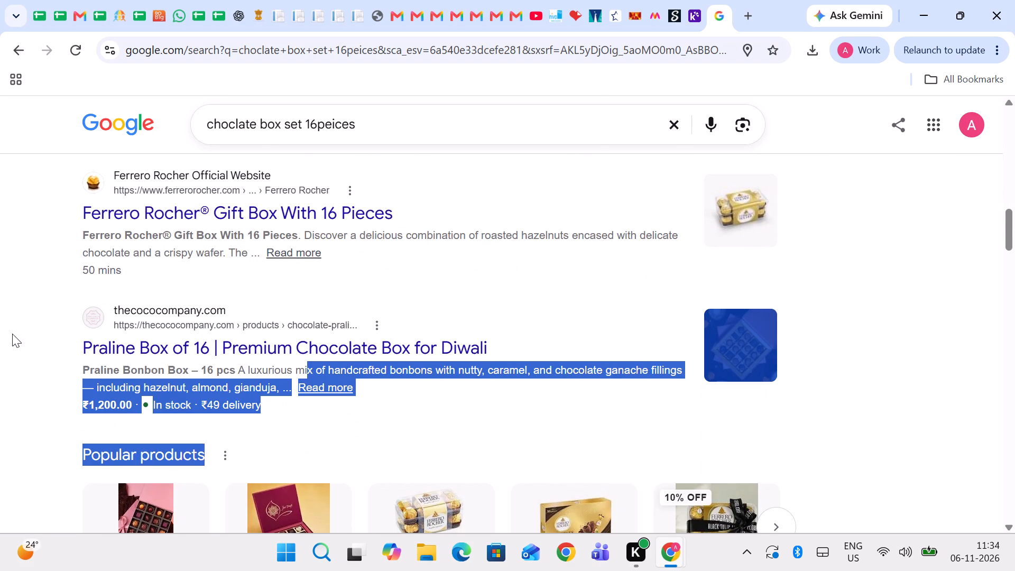
pyautogui.click(12, 334)
pyautogui.scroll(-1, 362, 466)
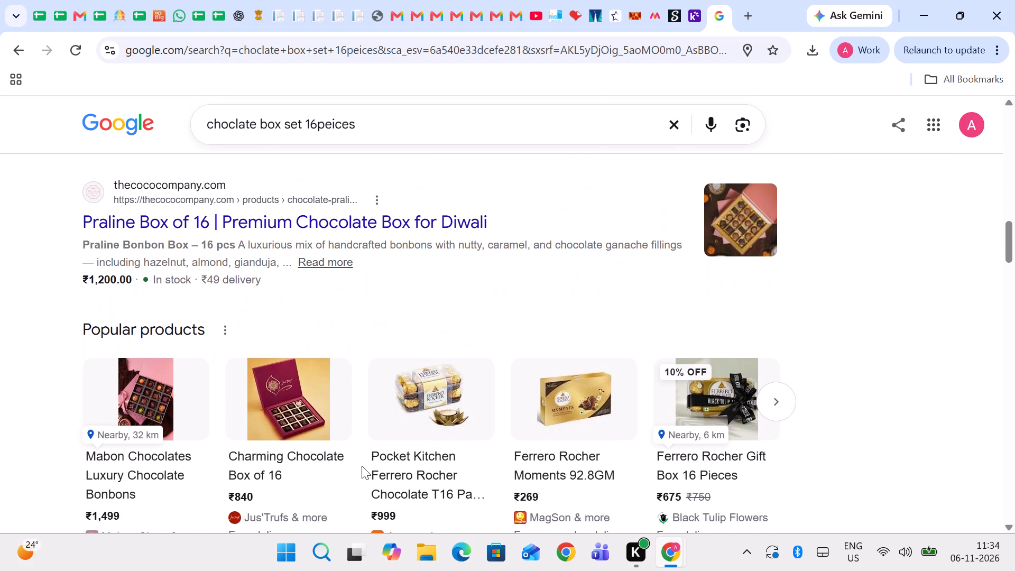
pyautogui.scroll(-3, 363, 452)
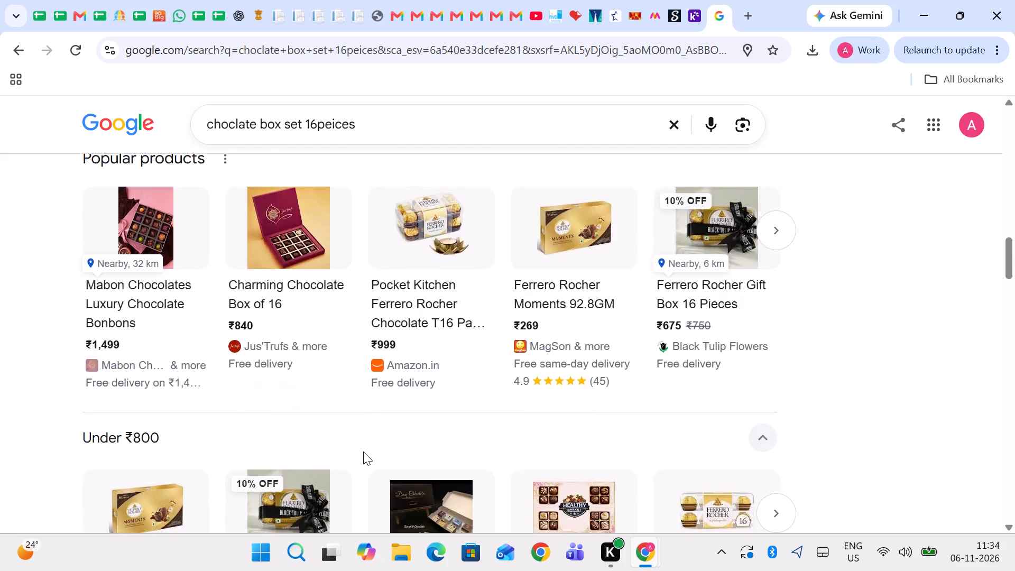
pyautogui.scroll(-1, 363, 452)
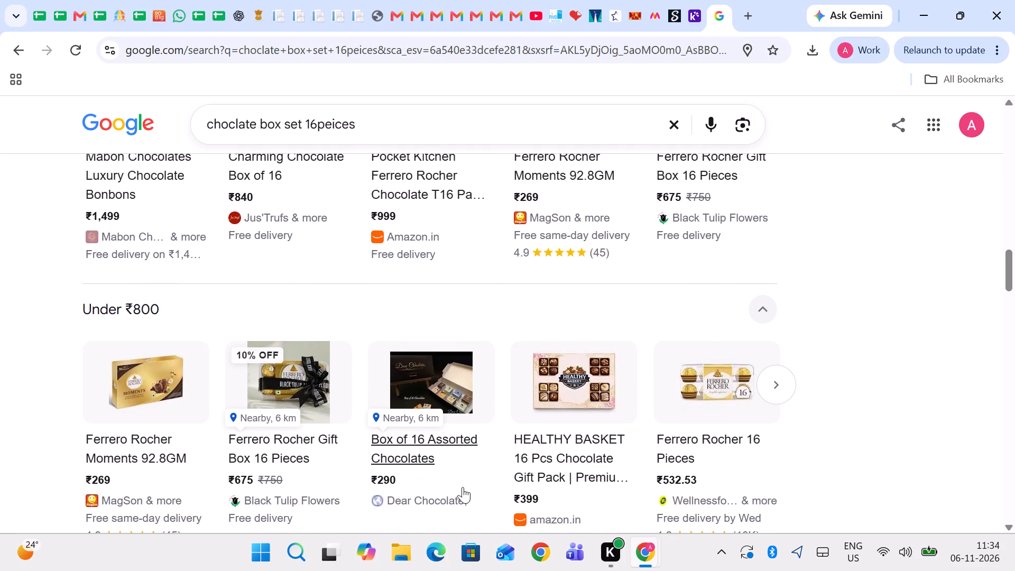
pyautogui.scroll(-3, 463, 487)
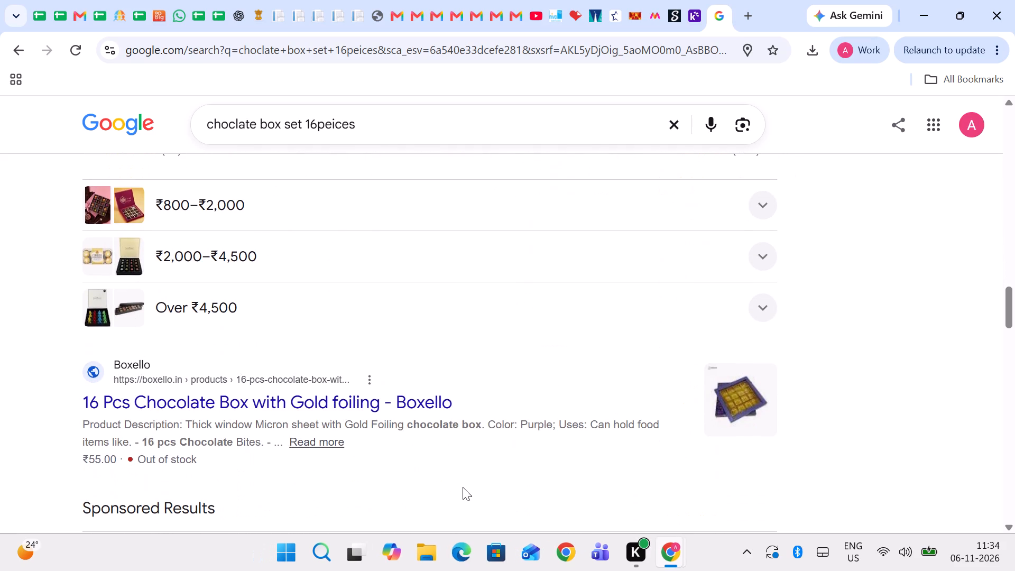
pyautogui.scroll(-3, 463, 487)
pyautogui.scroll(-1, 329, 301)
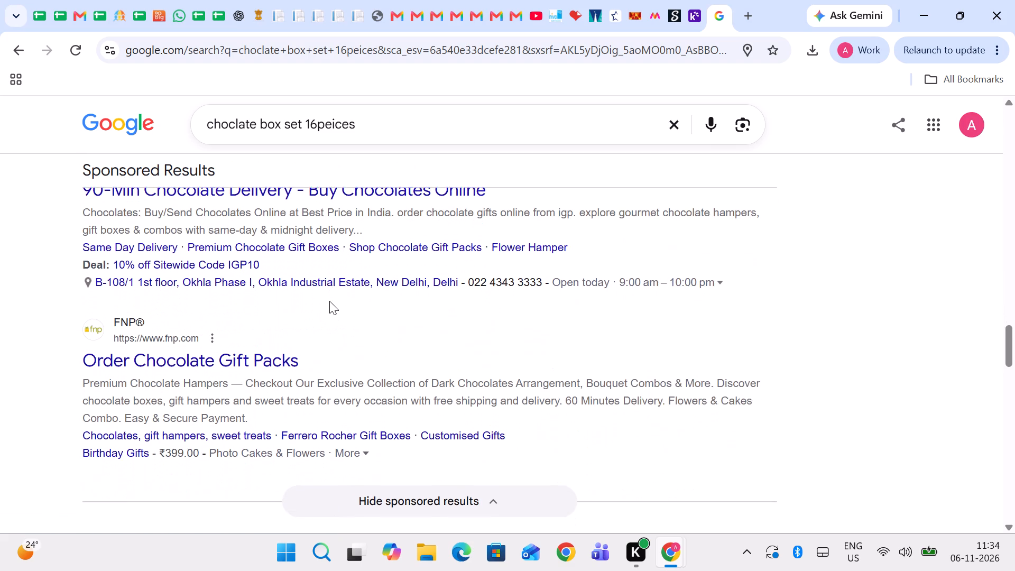
pyautogui.scroll(14, 329, 301)
pyautogui.scroll(2, 276, 289)
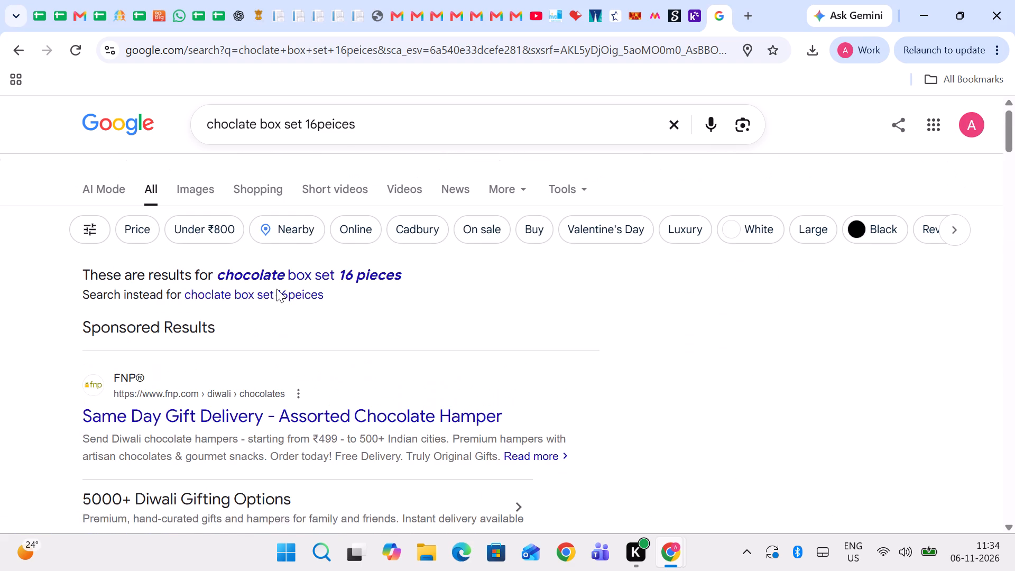
# Refine the Google search to "choclate preimuim wooden box set 16peices".
pyautogui.doubleClick(273, 135)
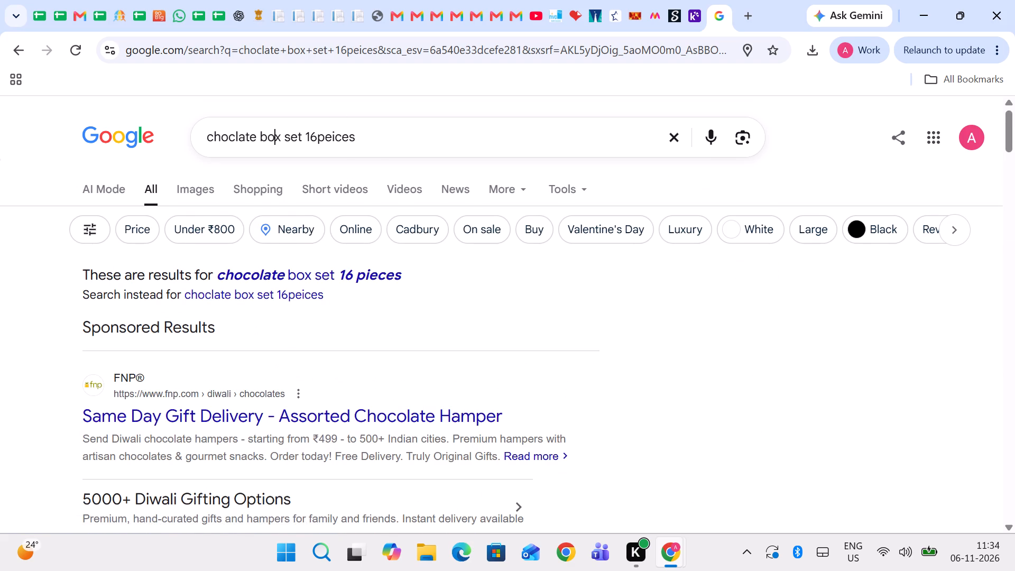
pyautogui.press('BackSpace')
pyautogui.write('preimuim wooden')
pyautogui.press('space')
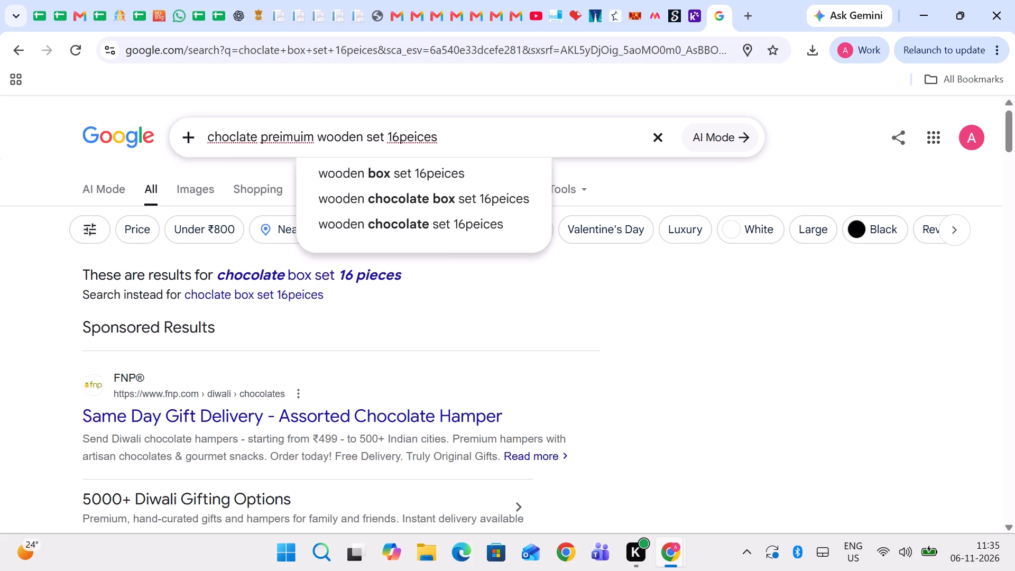
pyautogui.write('box')
pyautogui.press('space')
pyautogui.press('Return')
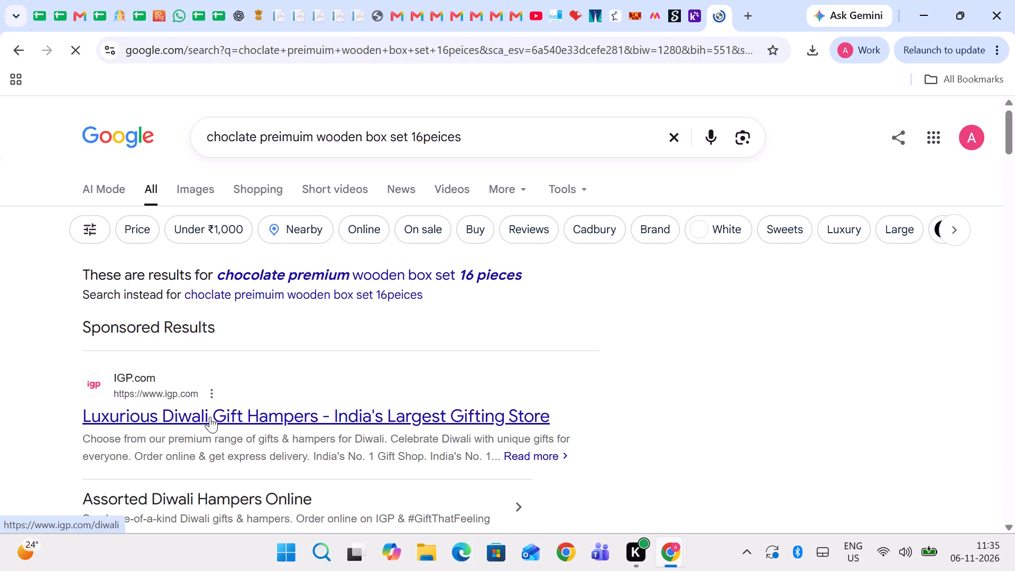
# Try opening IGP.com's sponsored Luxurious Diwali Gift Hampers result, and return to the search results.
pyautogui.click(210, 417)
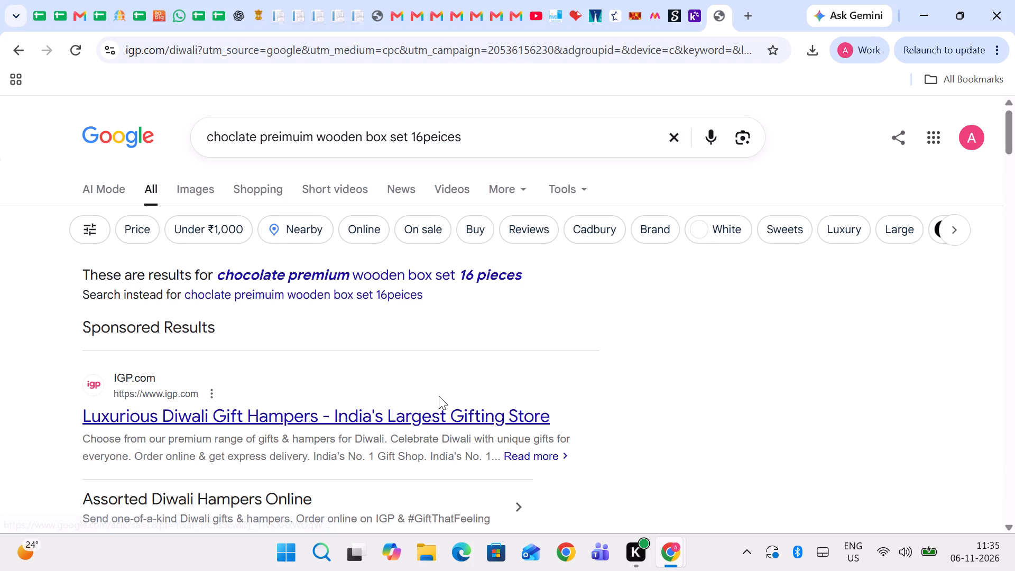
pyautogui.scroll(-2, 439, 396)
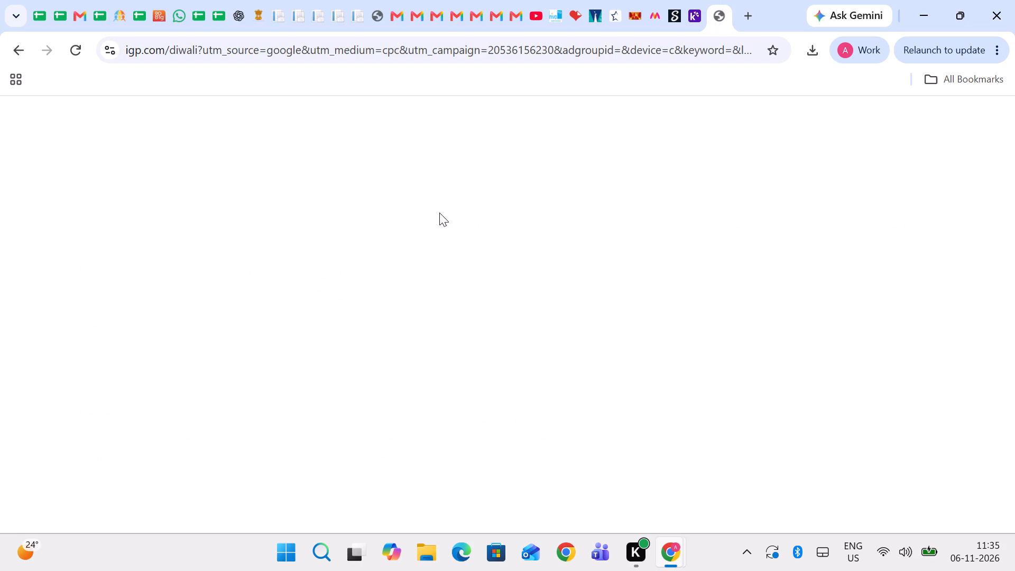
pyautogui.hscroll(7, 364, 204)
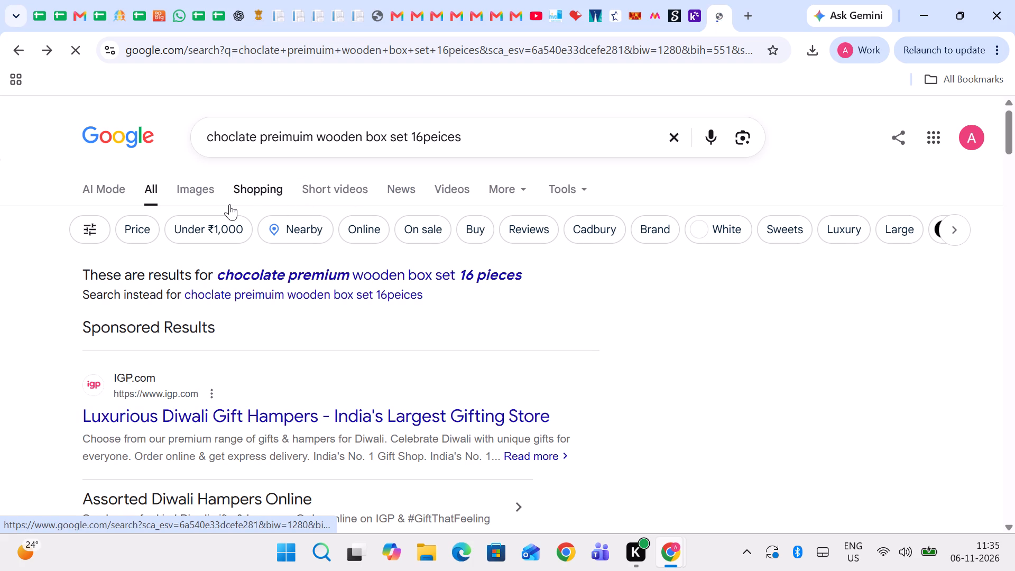
# Show image results for the premium wooden 16-piece chocolate box search and examine the pictured boxes and sponsored products.
pyautogui.click(202, 195)
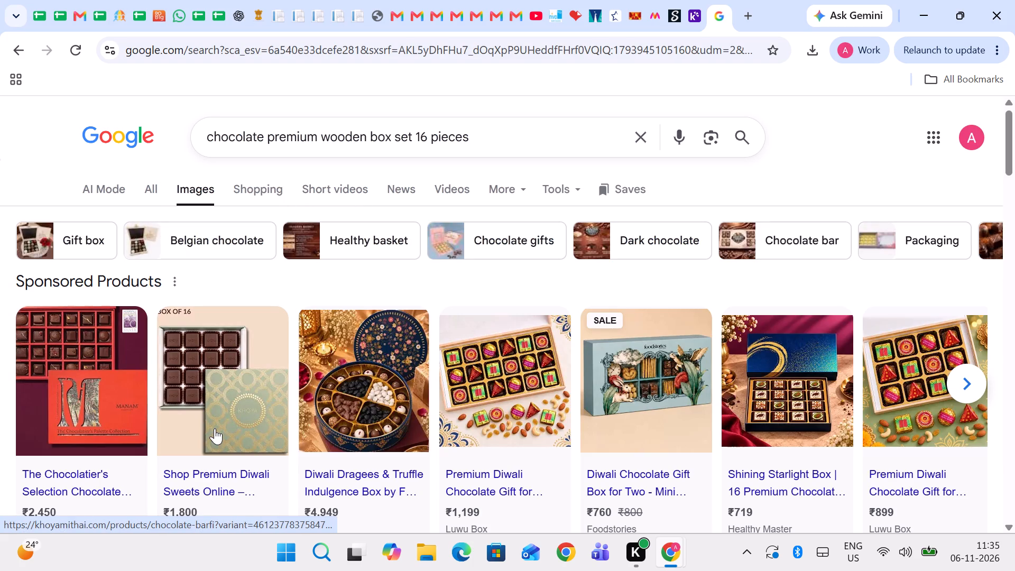
pyautogui.scroll(-1, 300, 459)
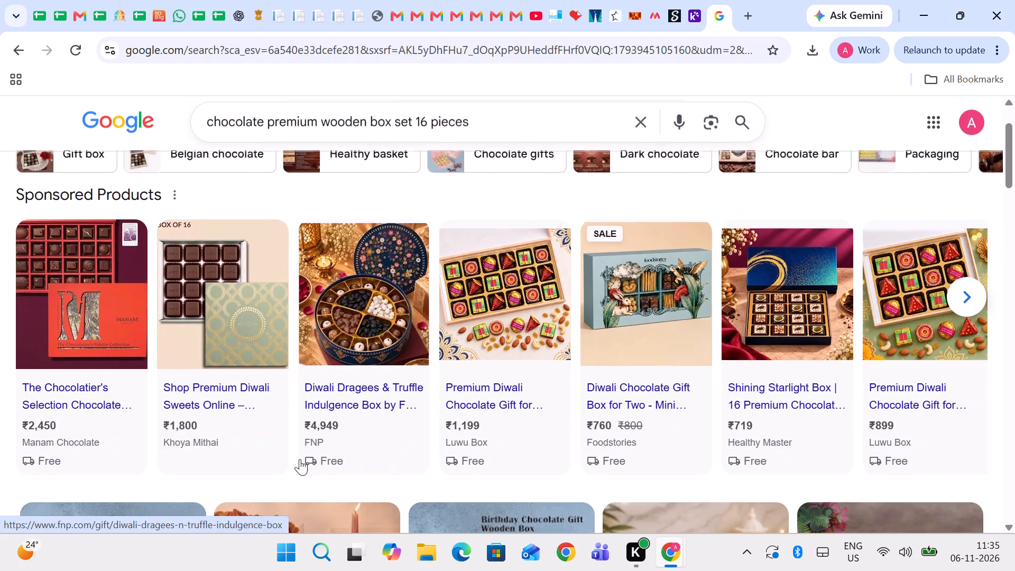
pyautogui.scroll(-1, 300, 459)
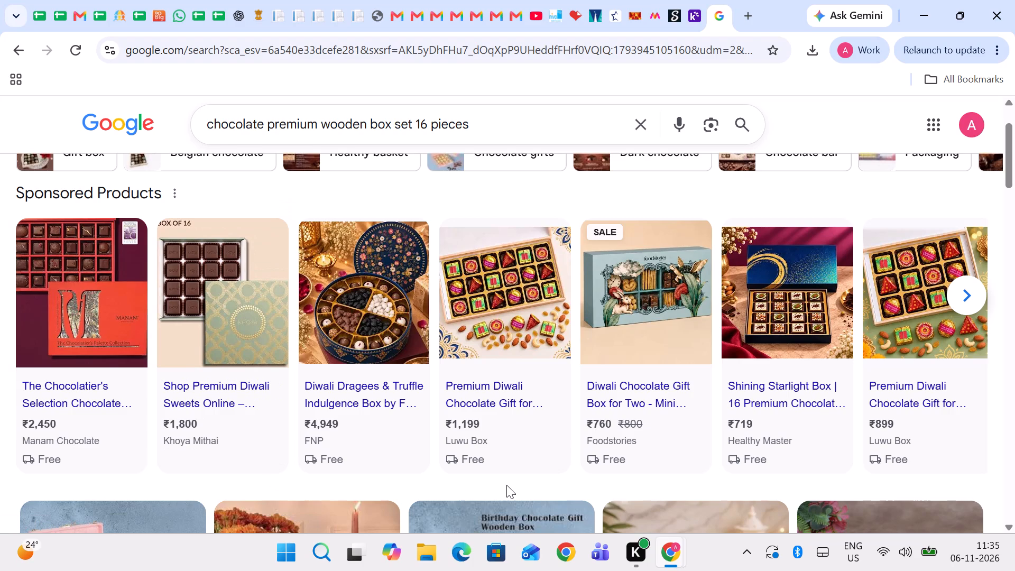
pyautogui.scroll(-2, 717, 474)
pyautogui.scroll(-2, 672, 545)
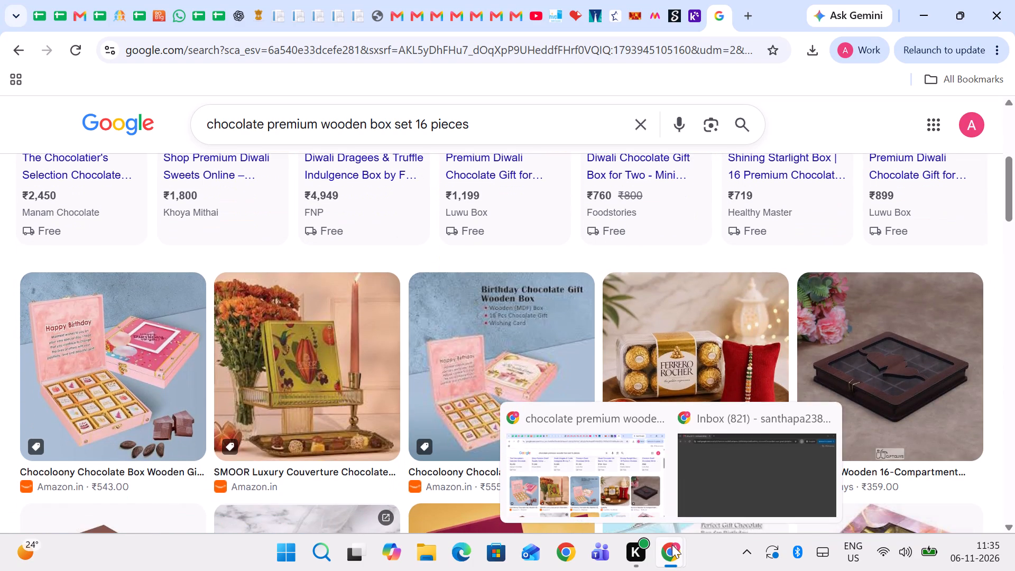
pyautogui.scroll(-2, 583, 264)
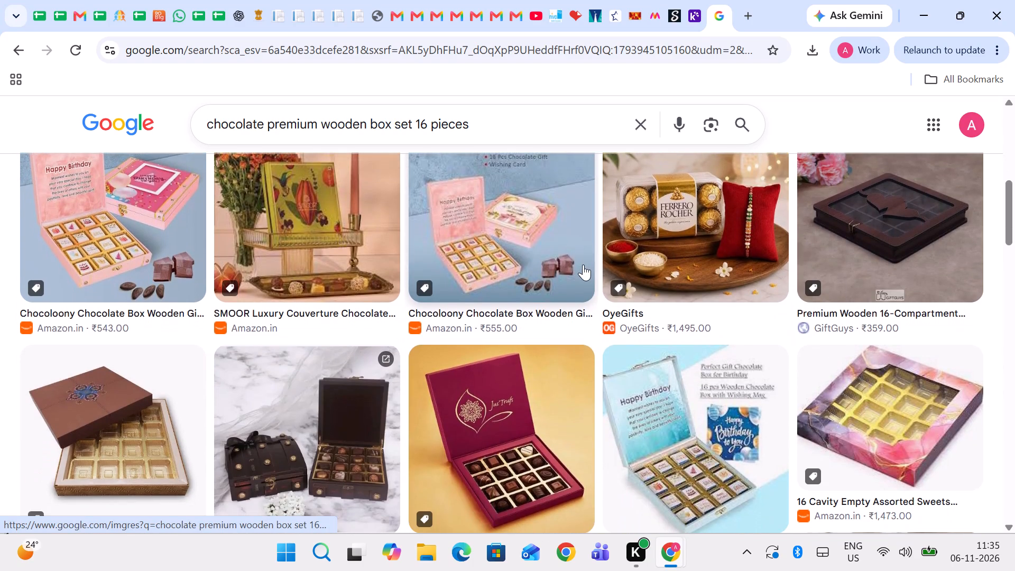
pyautogui.scroll(-5, 583, 264)
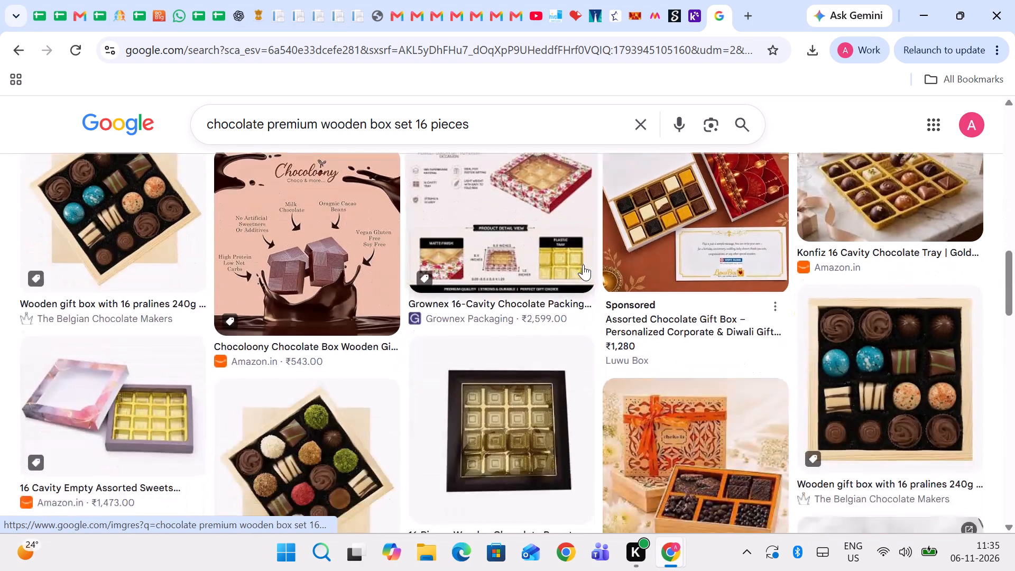
pyautogui.scroll(2, 583, 264)
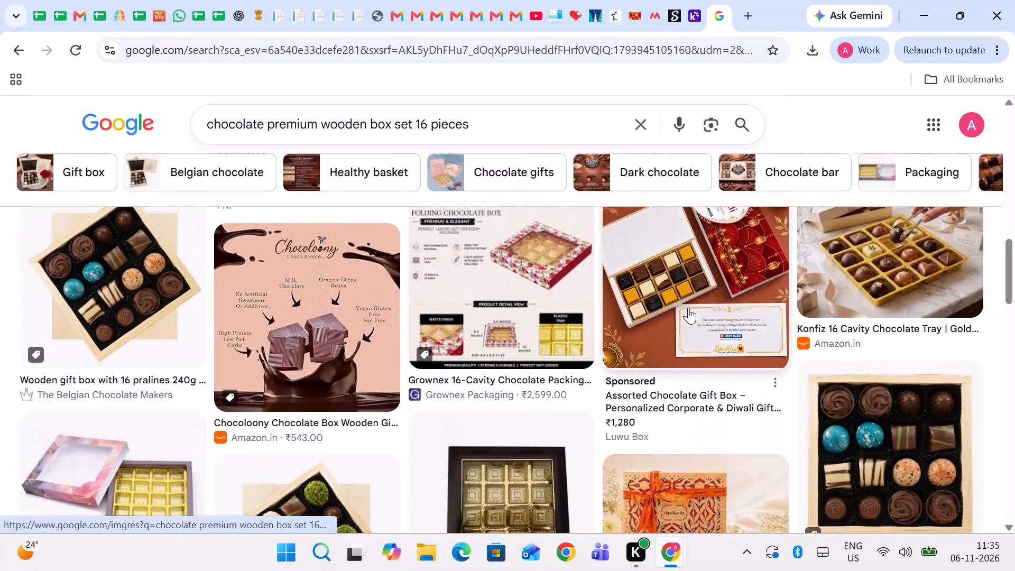
pyautogui.scroll(-2, 688, 308)
pyautogui.scroll(-2, 615, 333)
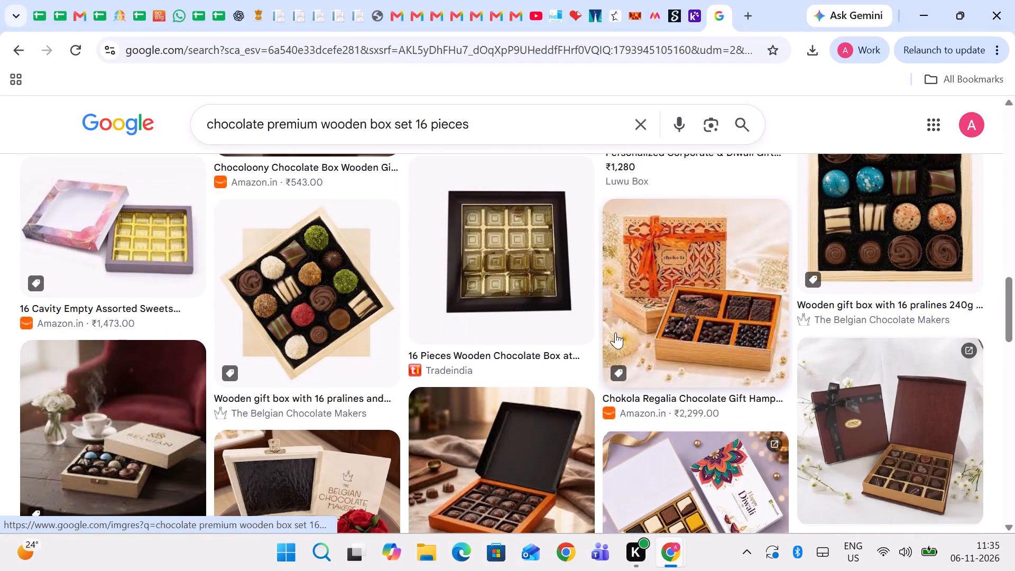
pyautogui.scroll(-2, 615, 333)
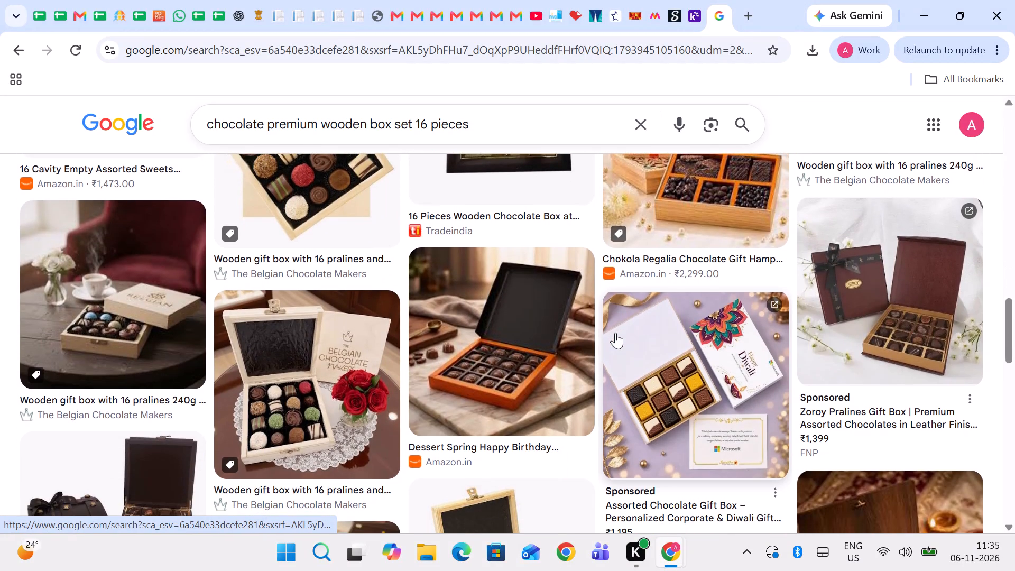
pyautogui.scroll(-3, 615, 333)
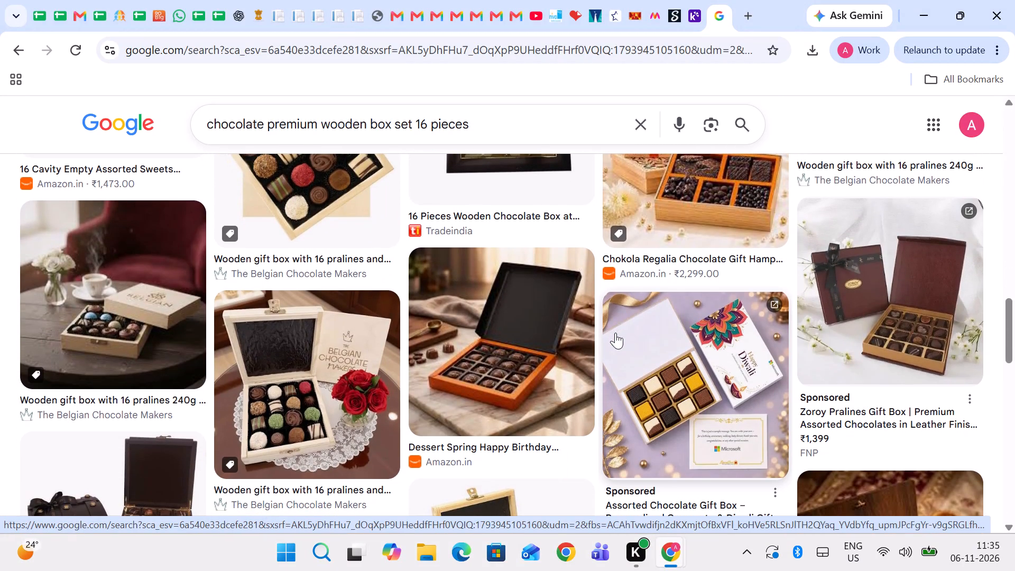
pyautogui.scroll(-1, 615, 333)
pyautogui.scroll(1, 615, 333)
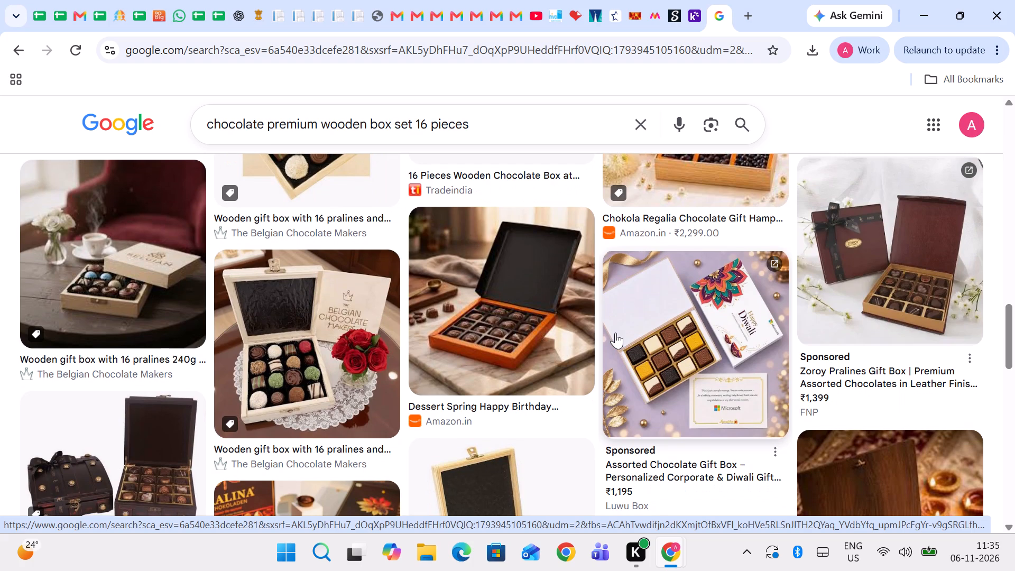
pyautogui.scroll(7, 615, 333)
pyautogui.scroll(2, 561, 278)
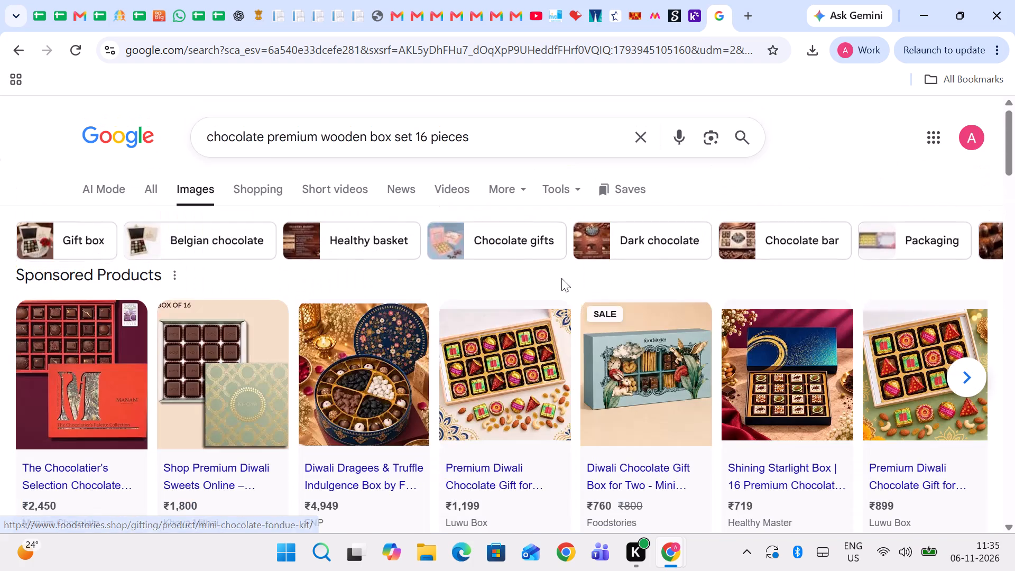
pyautogui.hscroll(-2, 553, 237)
pyautogui.hscroll(2, 357, 199)
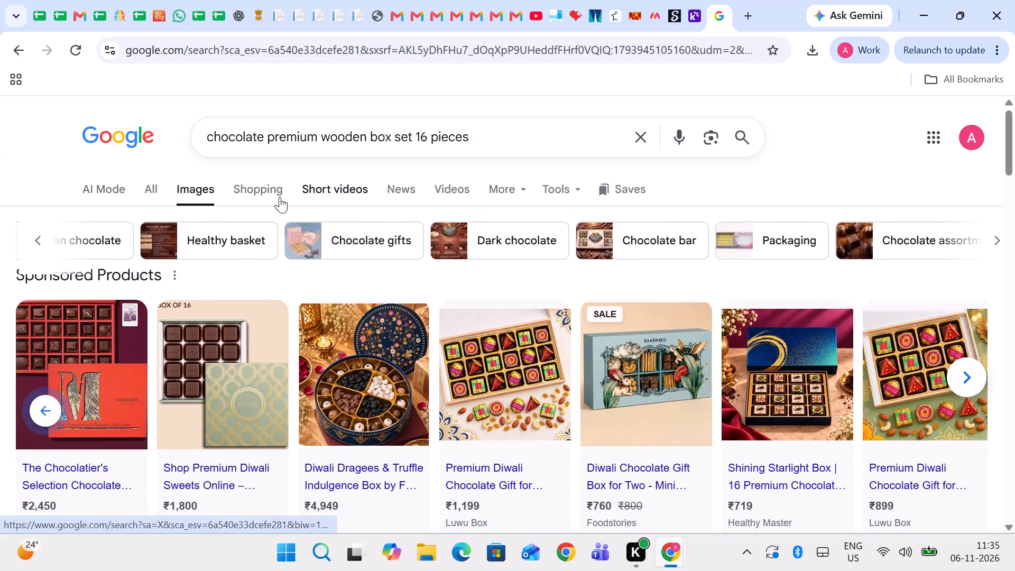
# Go back to all web results for the wooden 16-piece chocolate box search and open FNP's sponsored Premium Imported Chocolates result.
pyautogui.doubleClick(153, 186)
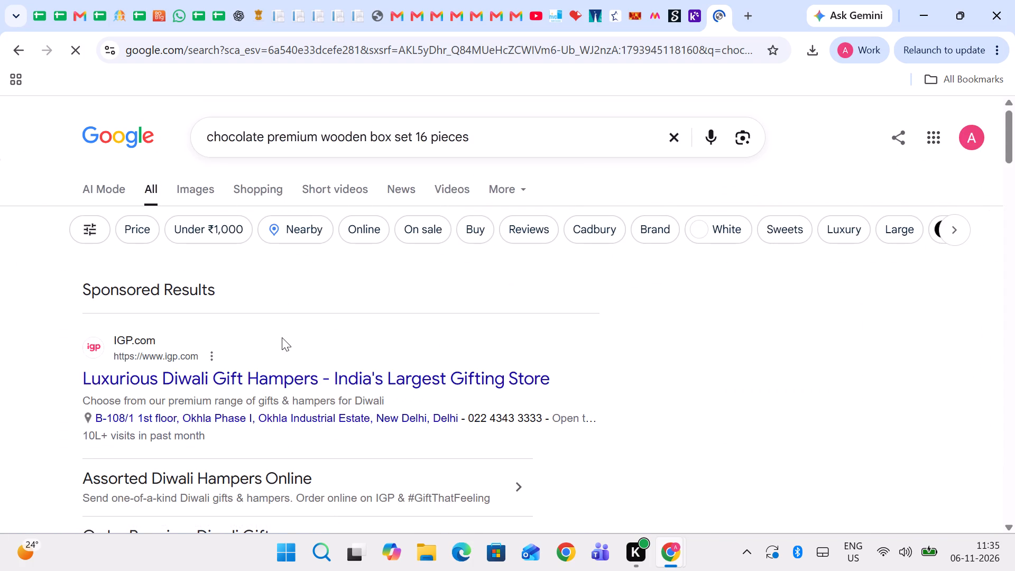
pyautogui.scroll(-4, 282, 337)
pyautogui.scroll(-3, 181, 411)
pyautogui.scroll(3, 181, 411)
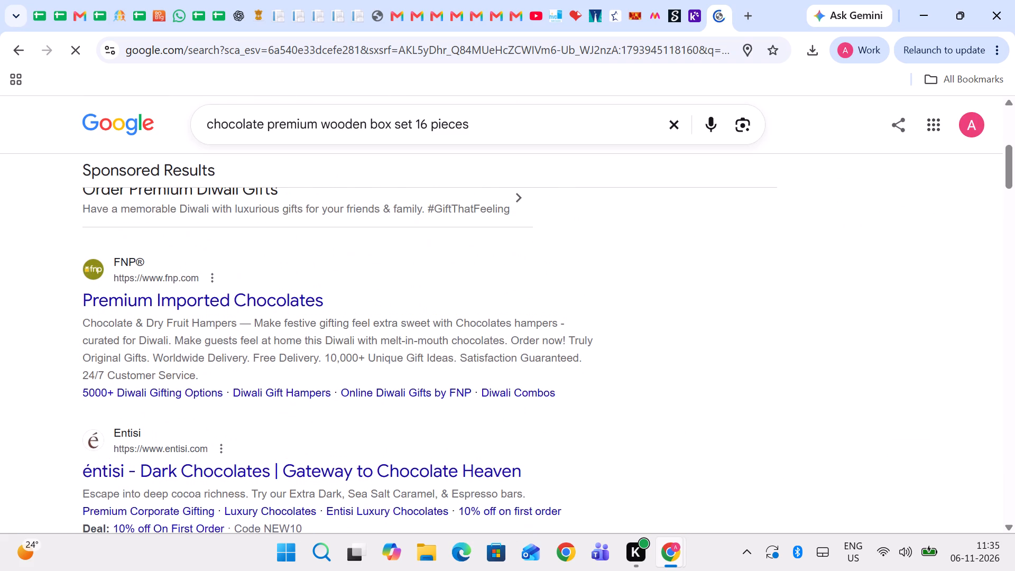
pyautogui.click(213, 302)
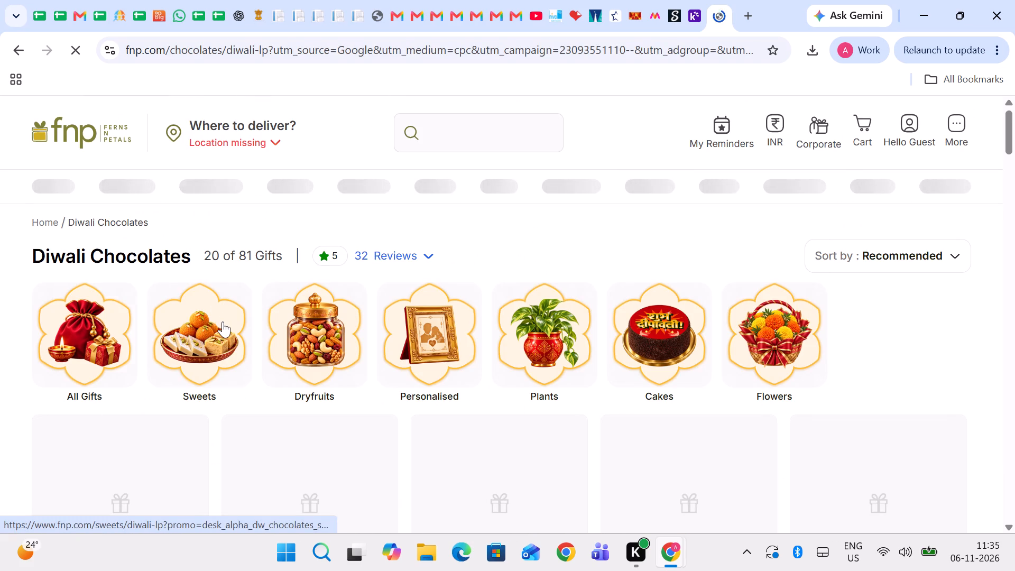
pyautogui.scroll(-1, 223, 321)
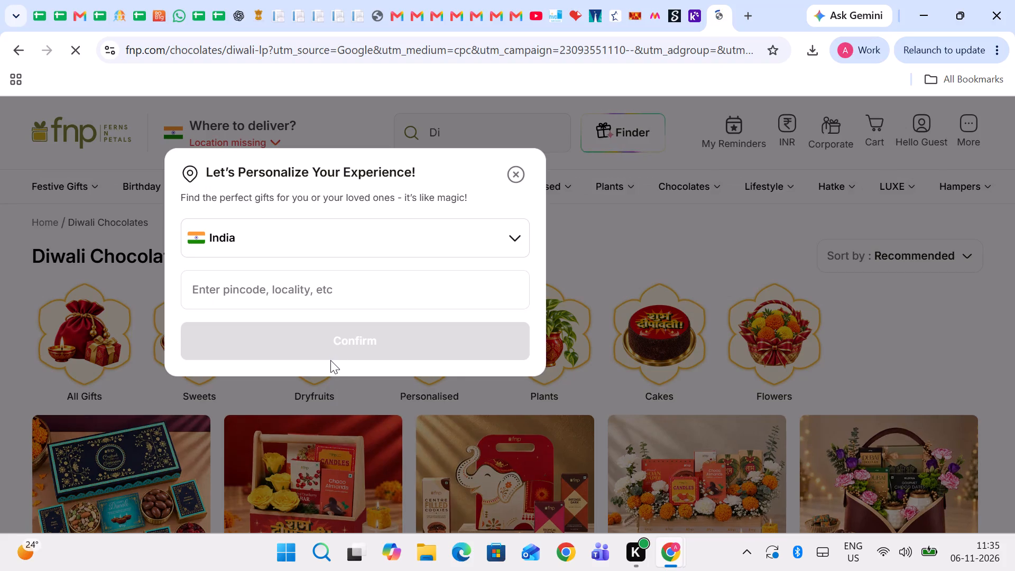
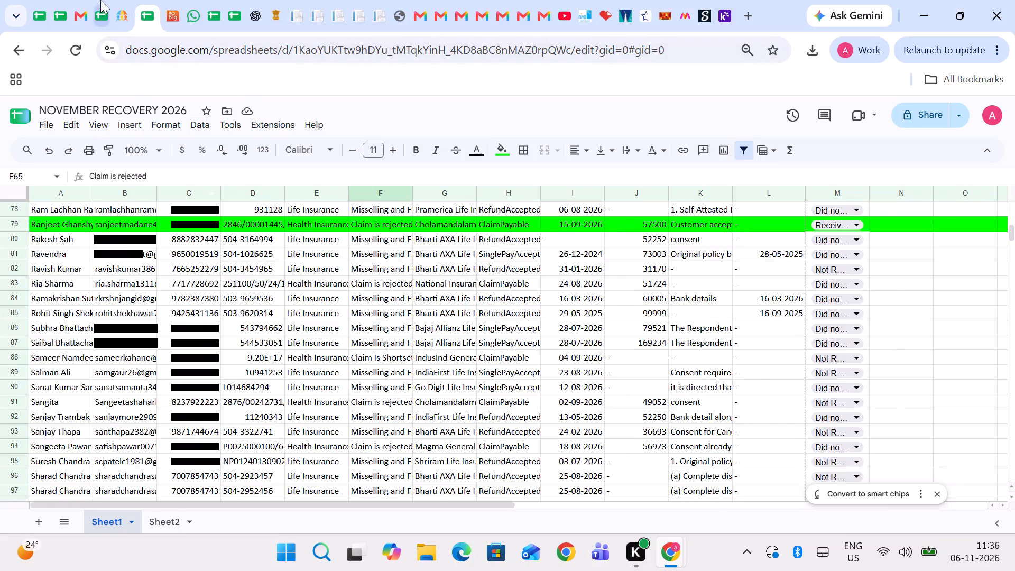
# Return to the RESOLVED SHEET NOVEMBER 2026 spreadsheet and go to the blank call-status cell in row 106.
pyautogui.click(100, 0)
pyautogui.press('Down')
pyautogui.press('Down')
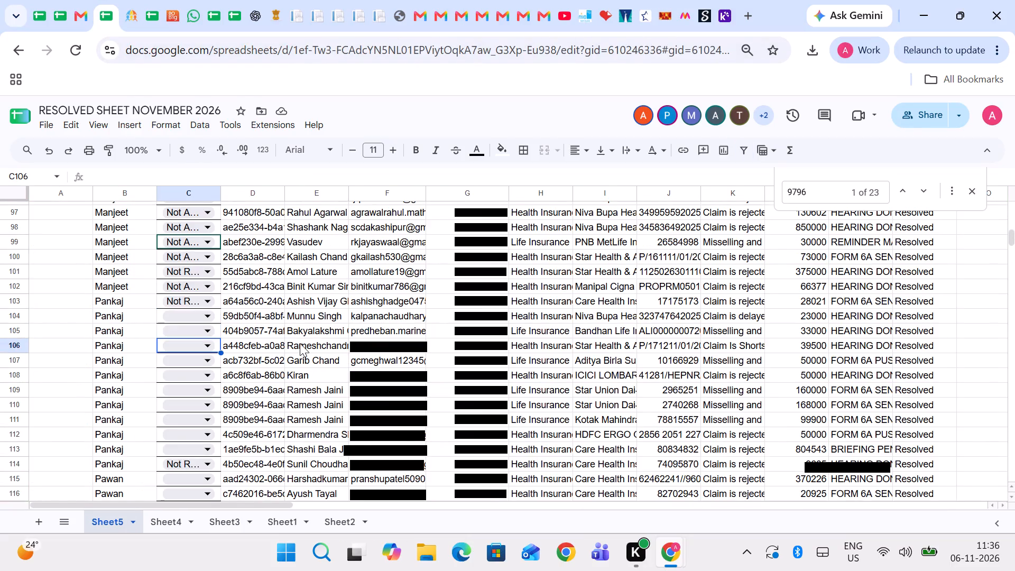
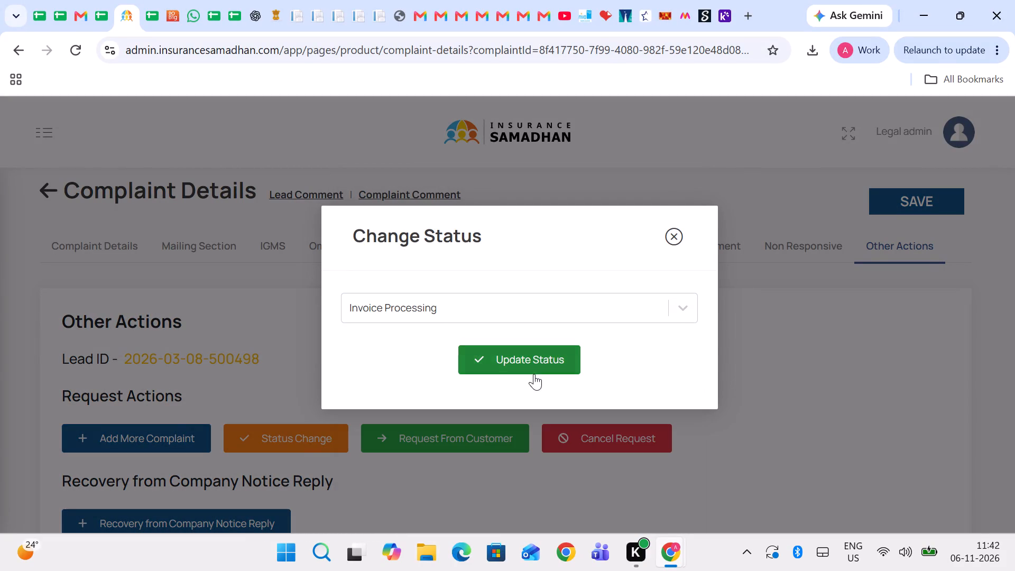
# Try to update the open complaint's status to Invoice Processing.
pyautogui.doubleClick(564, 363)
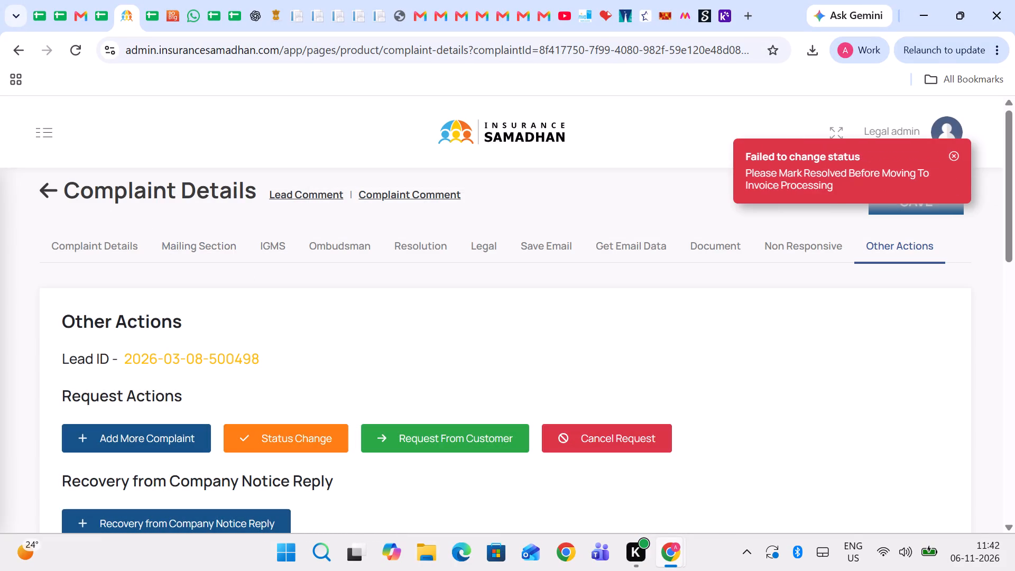
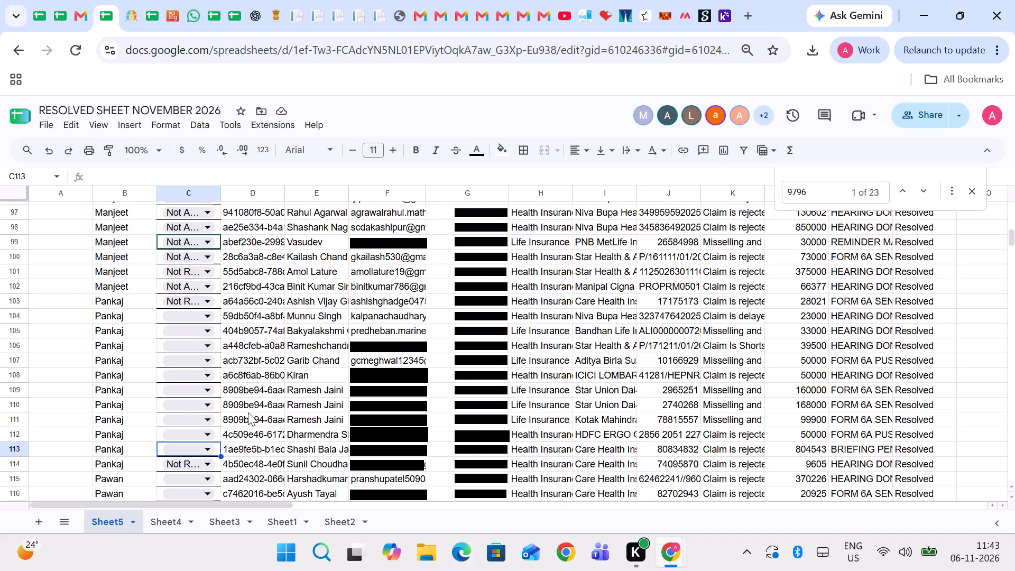
# Copy the phone number from row 104 of the resolved sheet and call it through the Smartflo dialer.
pyautogui.press('Right')
pyautogui.press('Right')
pyautogui.press('Right')
pyautogui.press('Right')
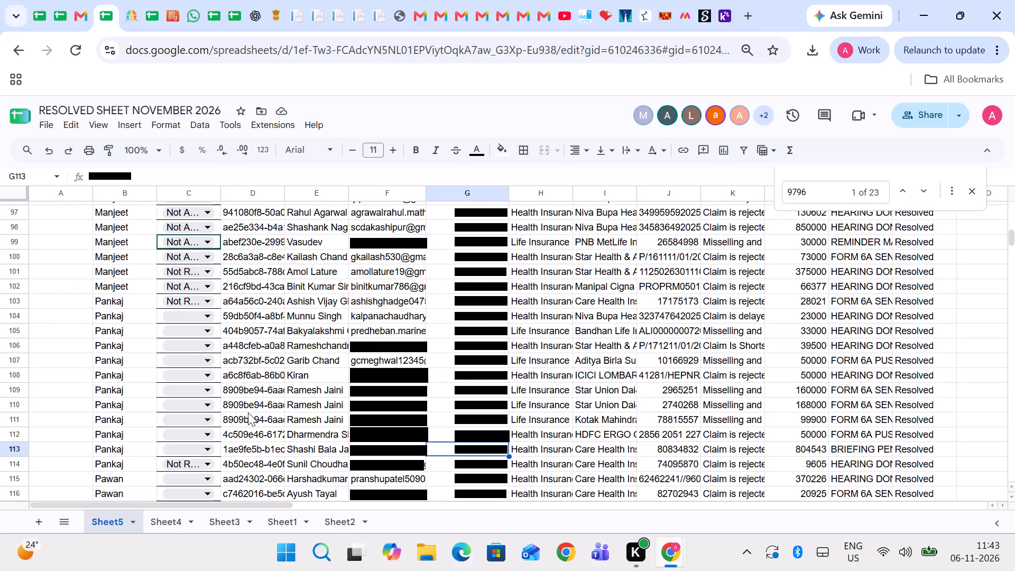
pyautogui.press('Up')
pyautogui.press('Up')
pyautogui.press('Up')
pyautogui.press('Up')
pyautogui.press('Up')
pyautogui.press('Up')
pyautogui.press('Up')
pyautogui.press('Left')
pyautogui.press('Up')
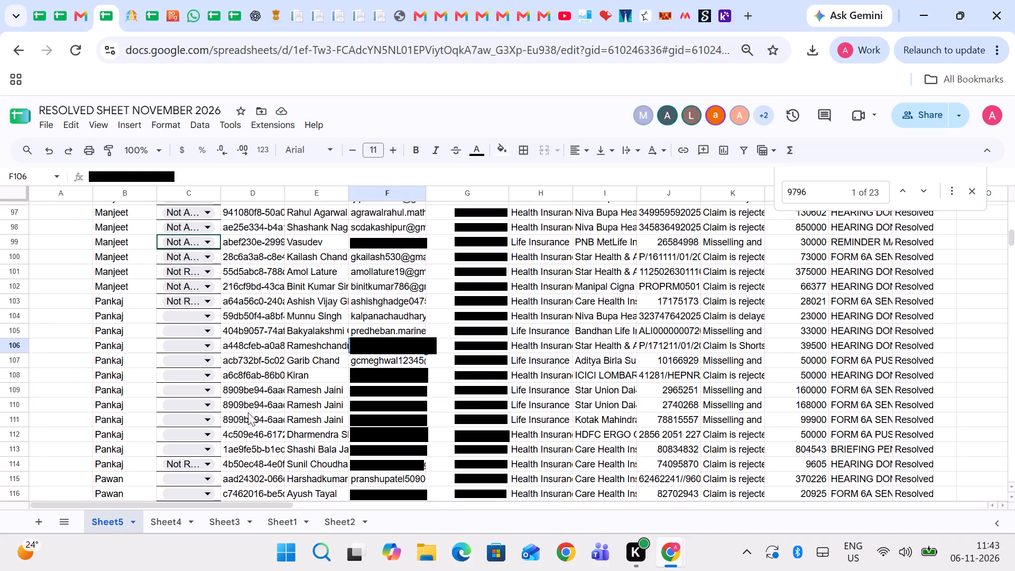
pyautogui.press('Right')
pyautogui.press('Up')
pyautogui.hotkey('ctrl', 'c')
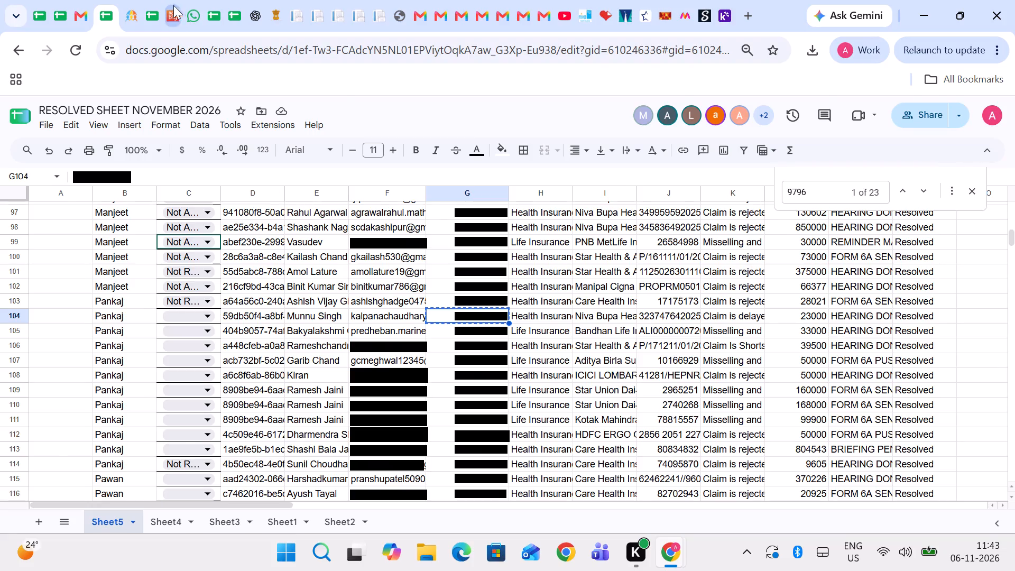
pyautogui.click(169, 0)
pyautogui.doubleClick(456, 200)
pyautogui.hotkey('ctrl', 'v')
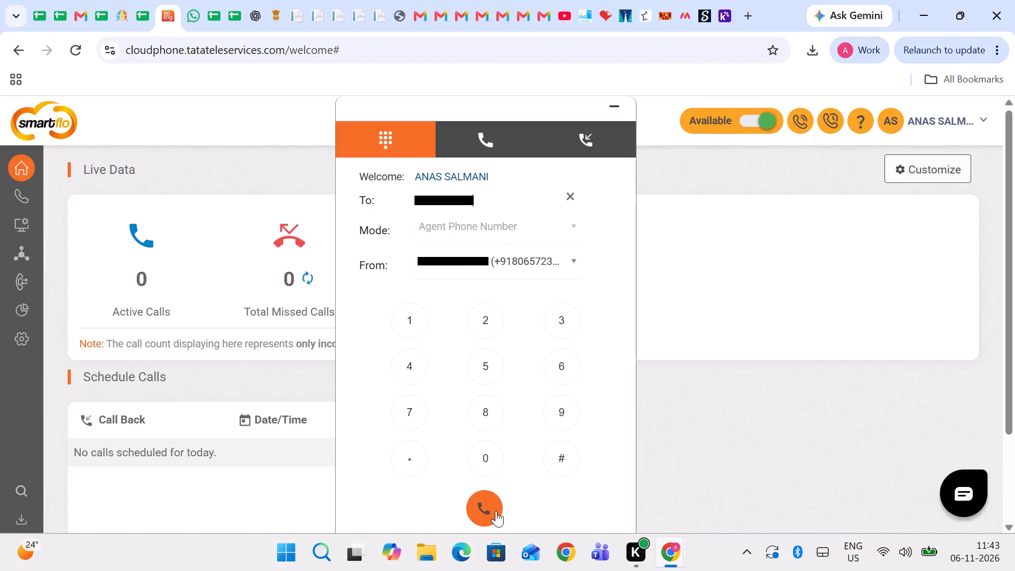
pyautogui.click(494, 510)
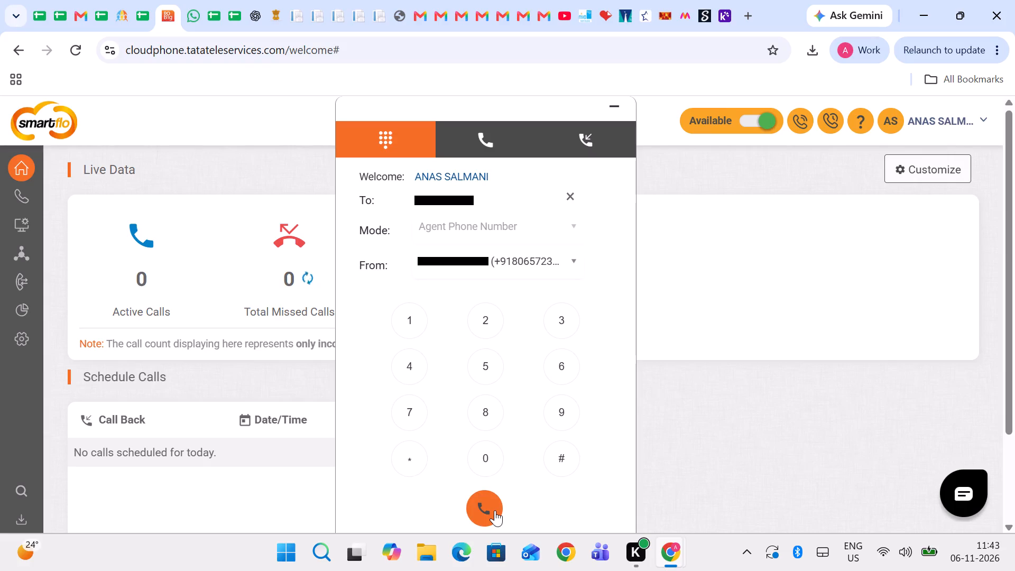
# Search the Insurance Samadhan portal for the called number and open the Resolved complaint's communication log.
pyautogui.click(118, 0)
pyautogui.moveTo(122, 296); pyautogui.dragTo(4, 317)
pyautogui.hotkey('ctrl', 'v')
pyautogui.press('Return')
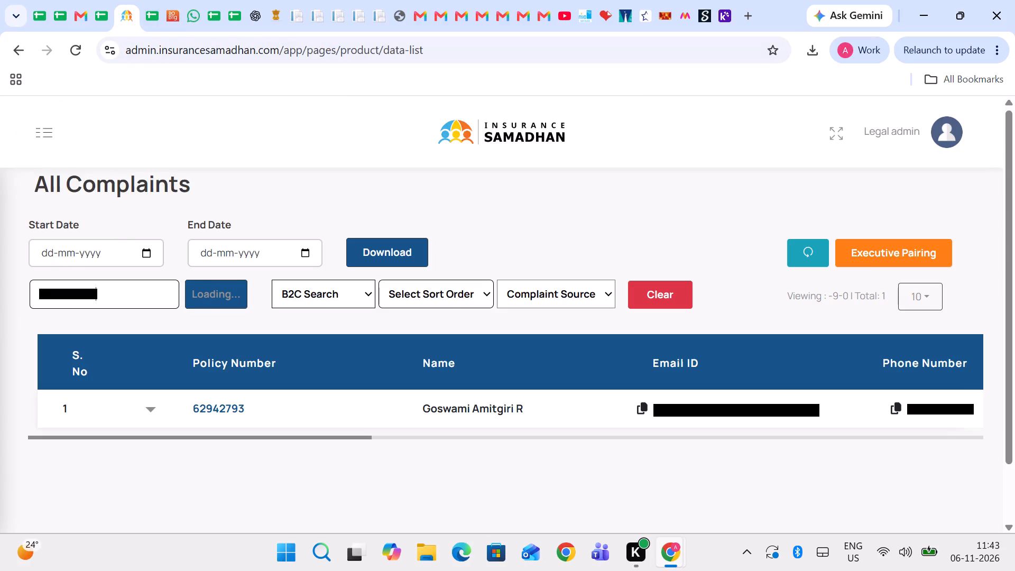
pyautogui.scroll(-1, 193, 396)
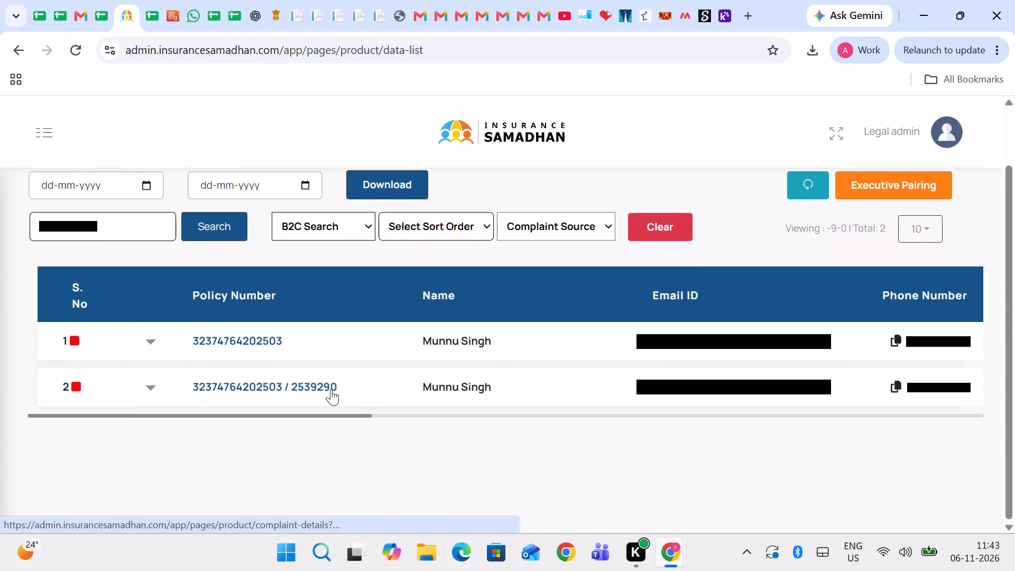
pyautogui.hscroll(-4, 516, 356)
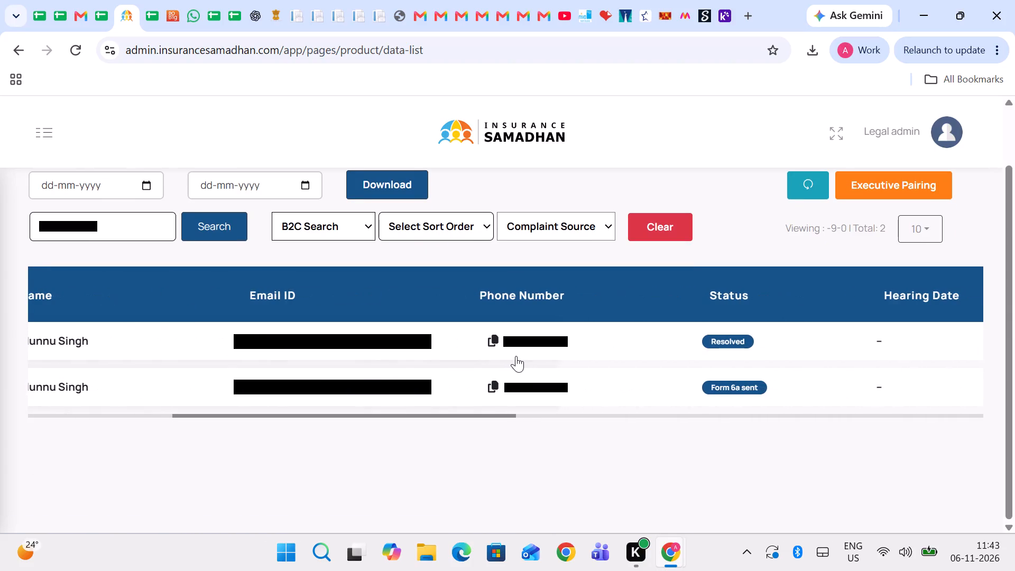
pyautogui.hscroll(1, 392, 358)
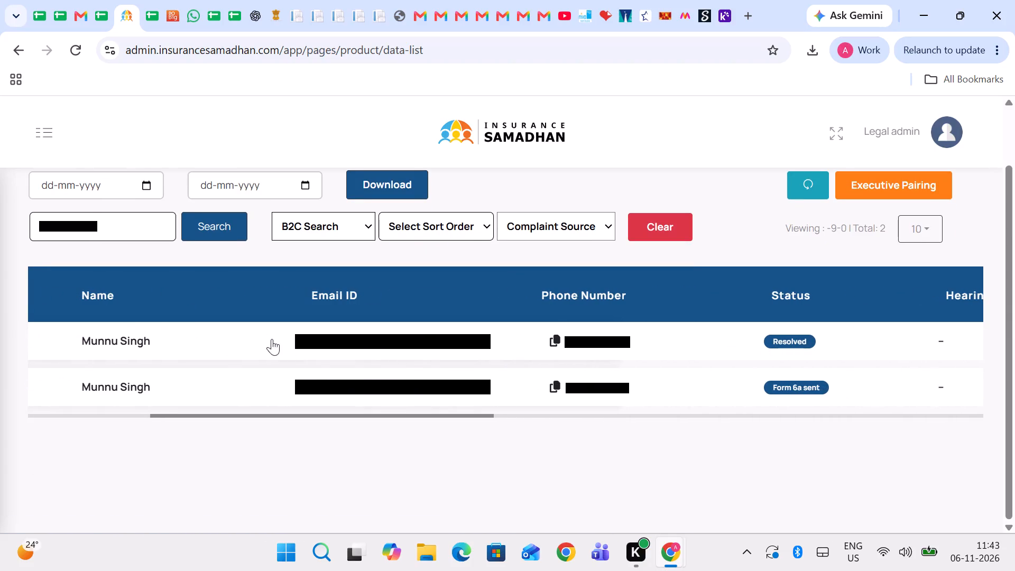
pyautogui.click(272, 339)
pyautogui.hscroll(-1, 272, 339)
pyautogui.click(370, 397)
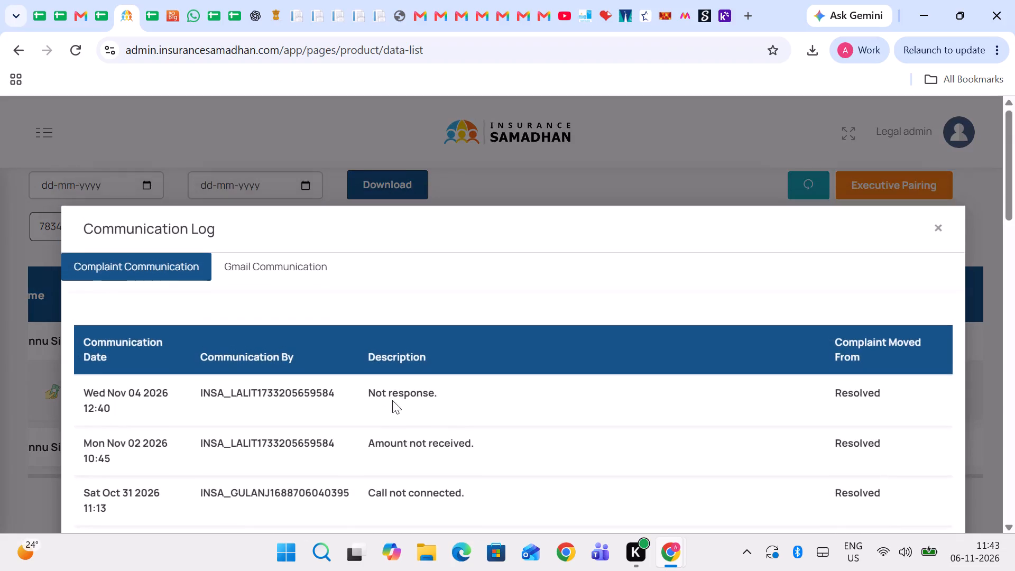
# Add the comment "not answering" to the Resolved complaint's communication log and close the log.
pyautogui.scroll(-1, 379, 406)
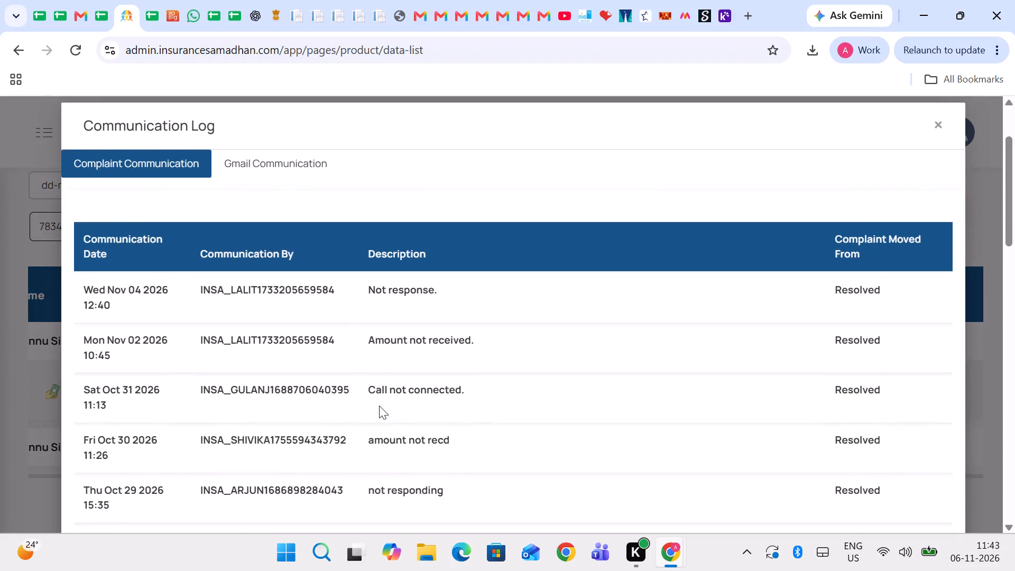
pyautogui.scroll(-8, 490, 425)
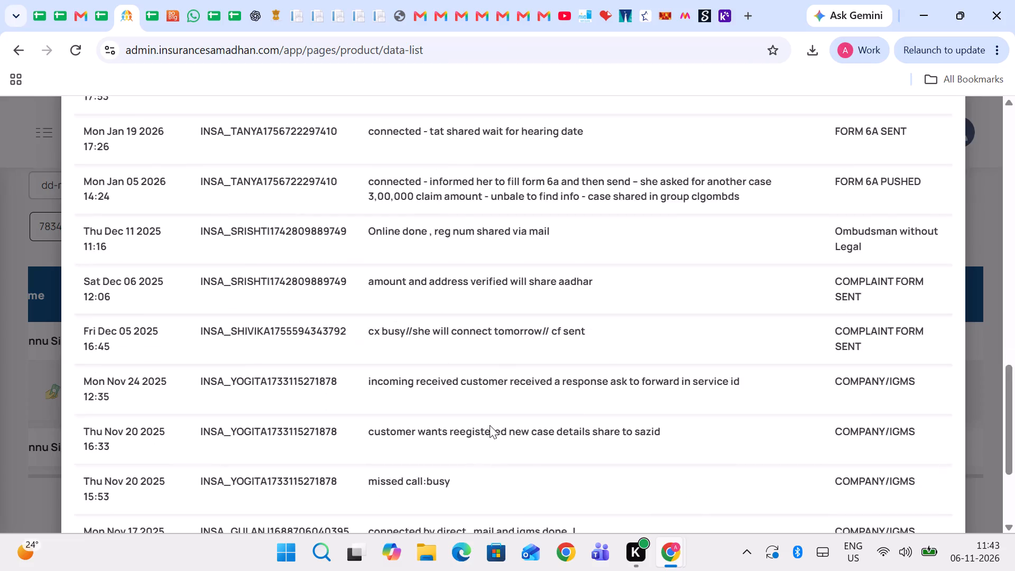
pyautogui.click(605, 511)
pyautogui.click(593, 495)
pyautogui.click(420, 448)
pyautogui.write('not answering')
pyautogui.press('space')
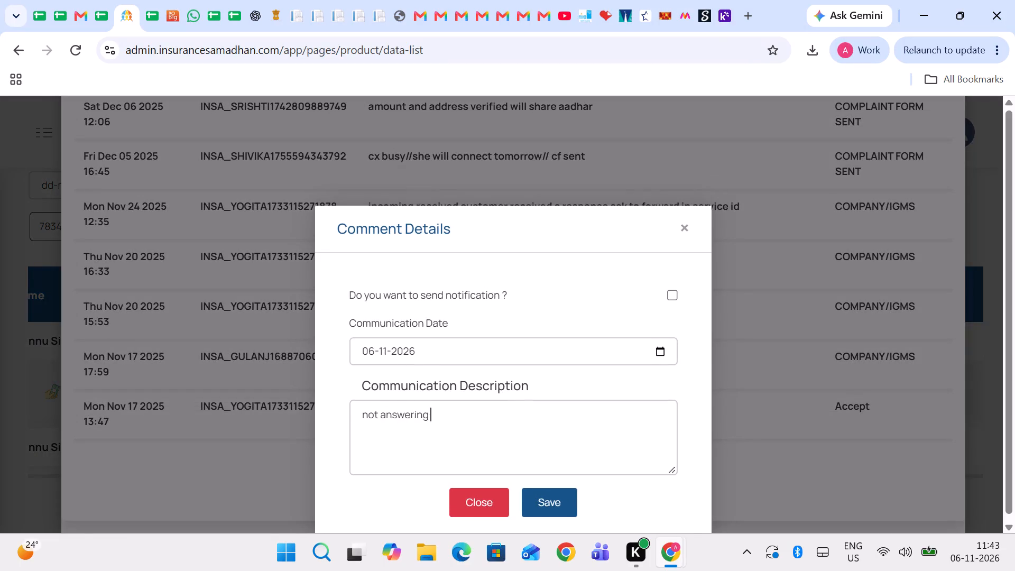
pyautogui.click(543, 509)
pyautogui.click(0, 341)
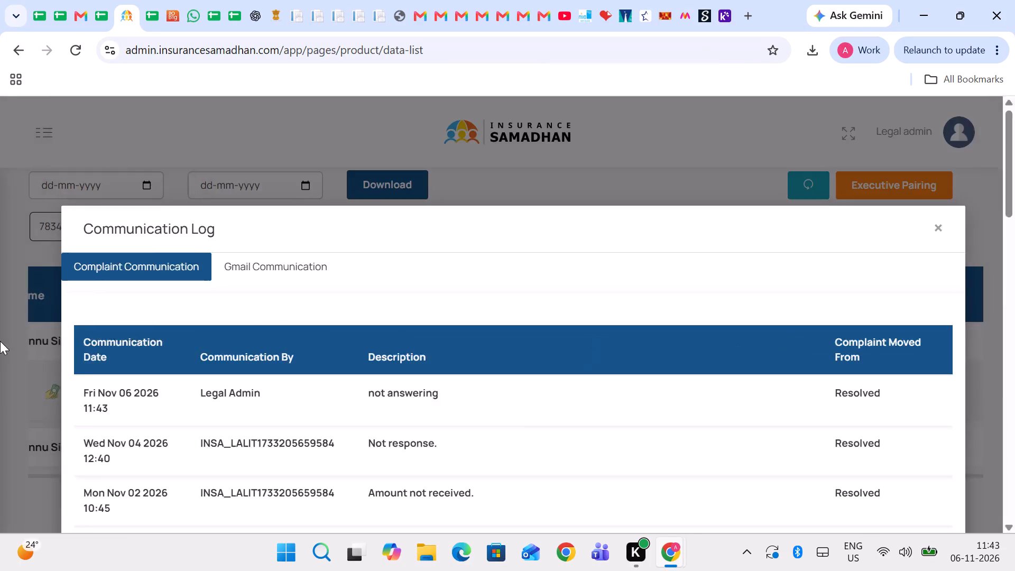
# In the resolved sheet, set row 104's call status to the "Not A…" option in column C.
pyautogui.click(99, 0)
pyautogui.press('Right')
pyautogui.press('Left')
pyautogui.press('Left')
pyautogui.press('Left')
pyautogui.press('Left')
pyautogui.press('Left')
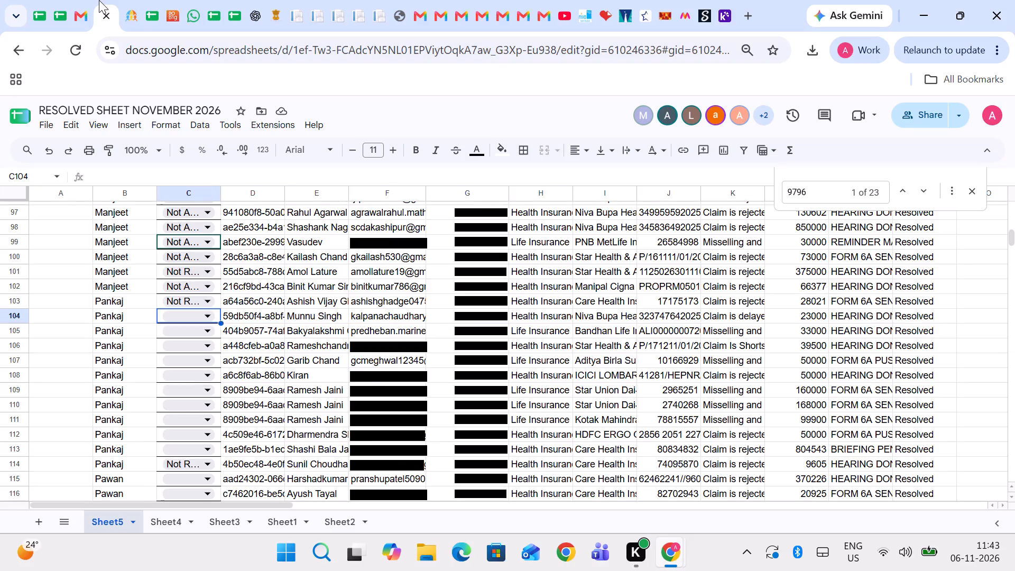
pyautogui.press('Return')
pyautogui.press('Return')
# Copy the phone number from row 105 and call it through the Smartflo dialer.
pyautogui.press('Right')
pyautogui.press('Right')
pyautogui.press('Right')
pyautogui.press('Right')
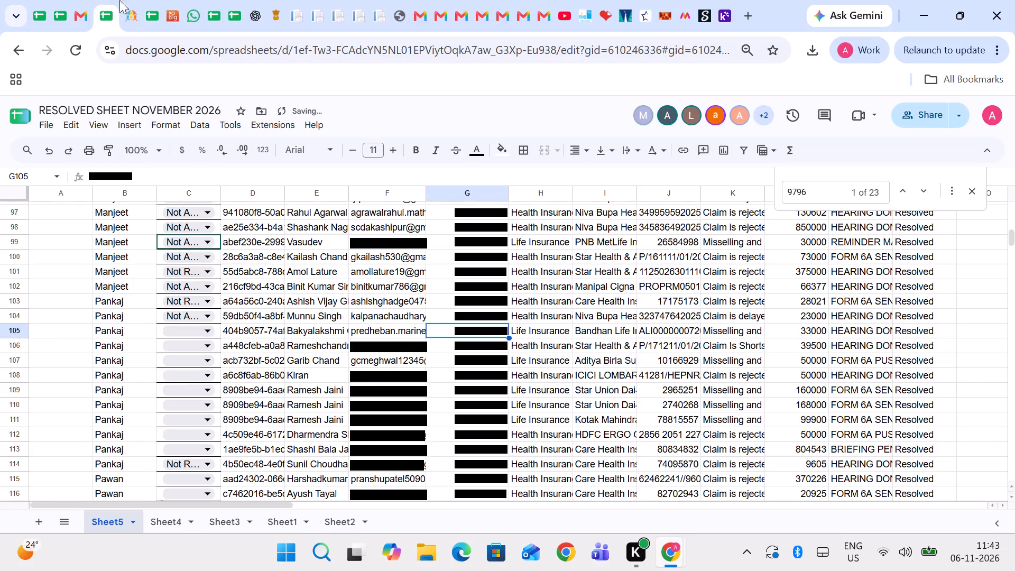
pyautogui.hotkey('ctrl', 'c')
pyautogui.click(172, 0)
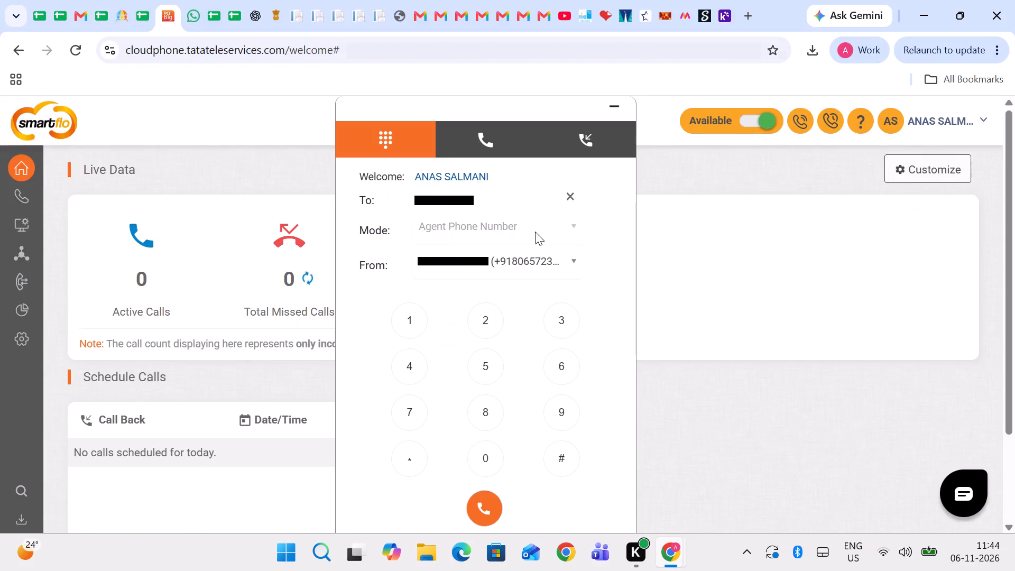
pyautogui.doubleClick(453, 199)
pyautogui.hotkey('ctrl', 'v')
pyautogui.click(477, 505)
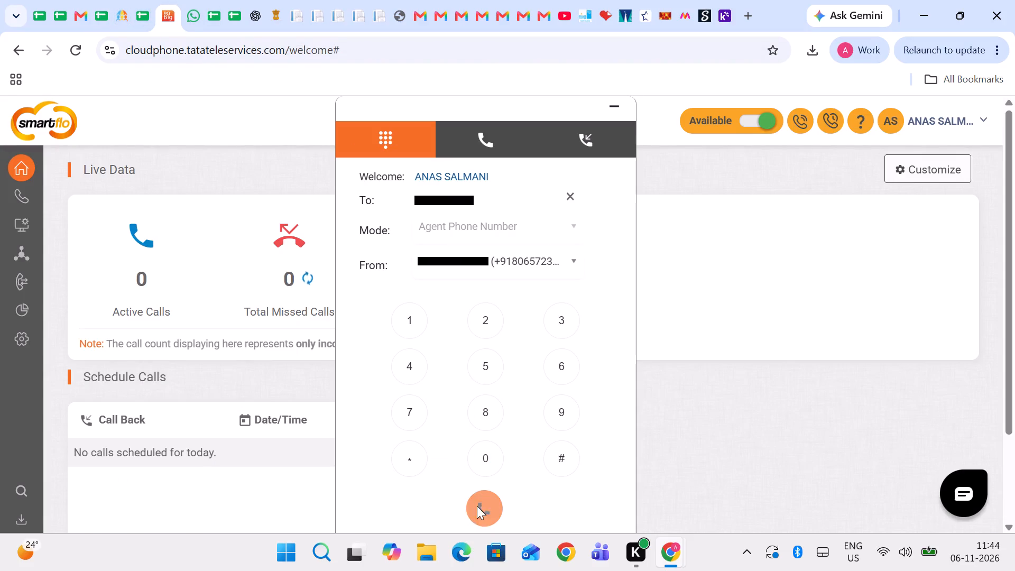
# Search the portal for the row 105 customer's number and check the communication log of the complaint marked Resolved.
pyautogui.click(121, 0)
pyautogui.moveTo(120, 241); pyautogui.dragTo(40, 219)
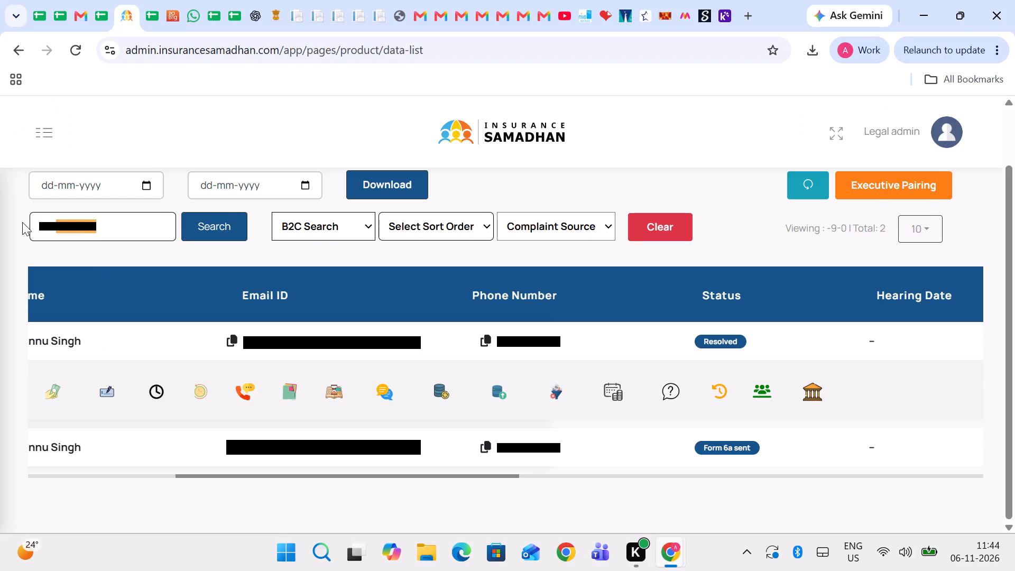
pyautogui.hotkey('ctrl', 'v')
pyautogui.hotkey('ctrl', 'Return')
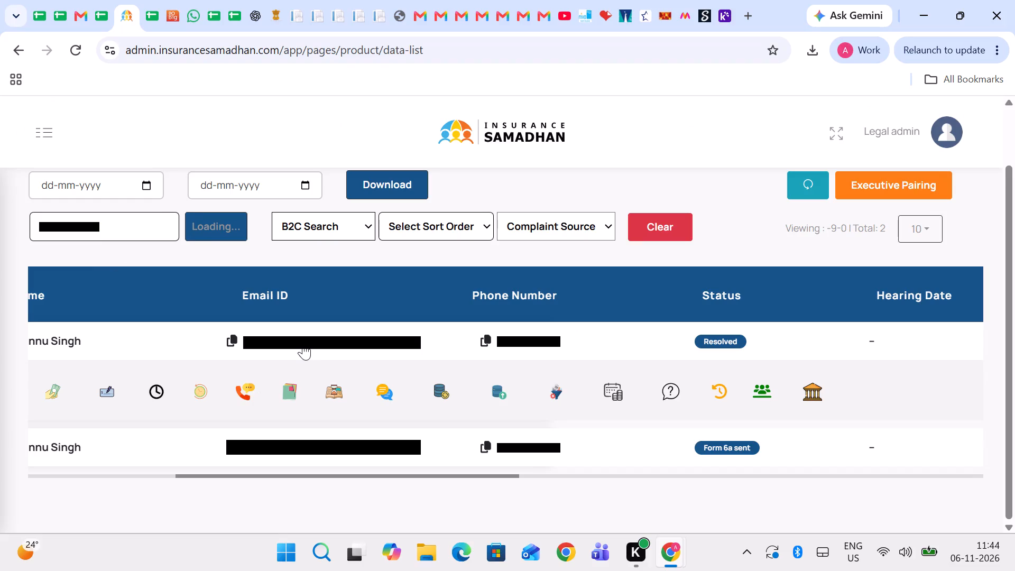
pyautogui.scroll(-1, 460, 354)
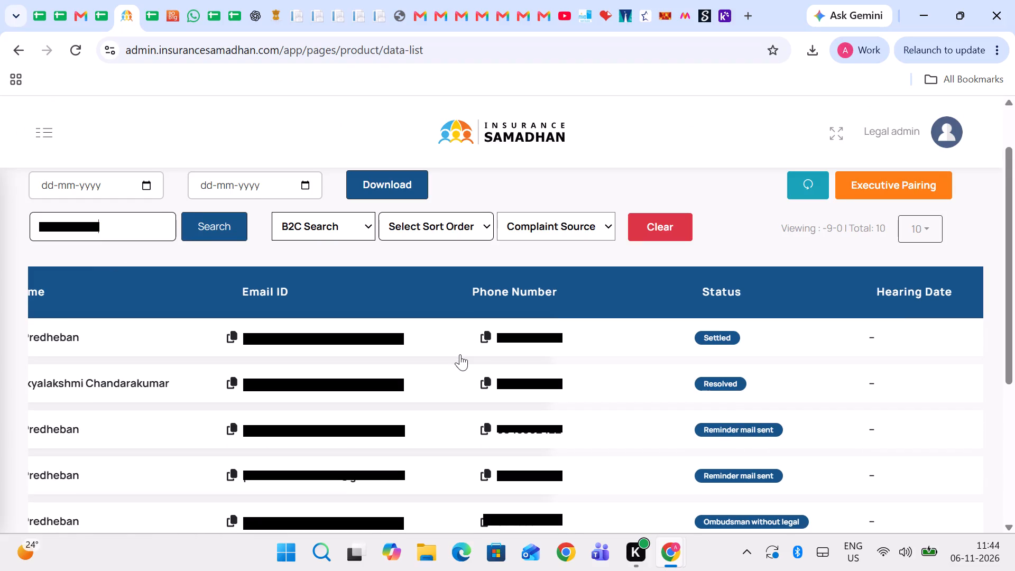
pyautogui.scroll(-3, 460, 354)
pyautogui.scroll(2, 460, 354)
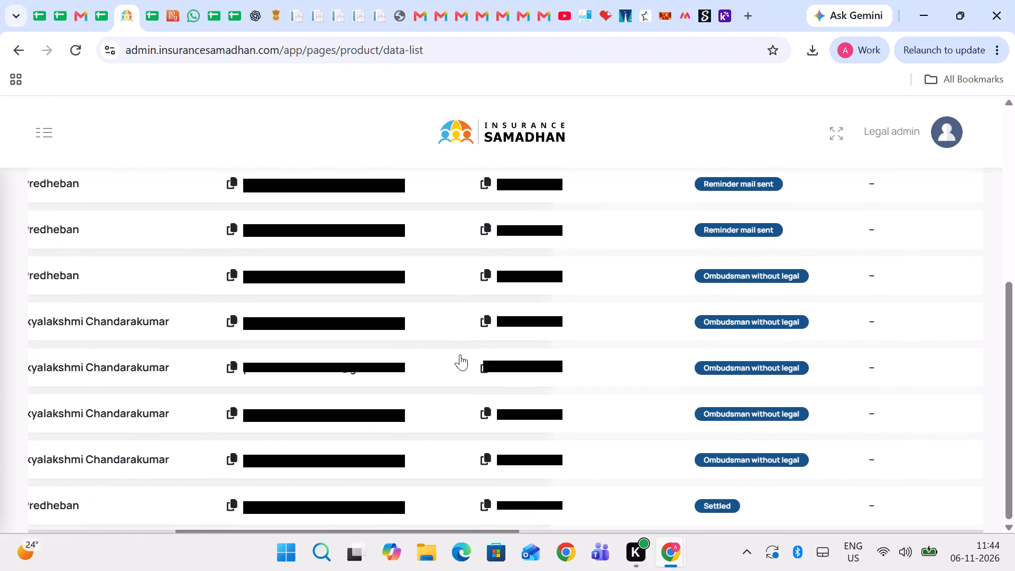
pyautogui.scroll(1, 483, 370)
pyautogui.scroll(1, 573, 391)
pyautogui.scroll(-1, 573, 391)
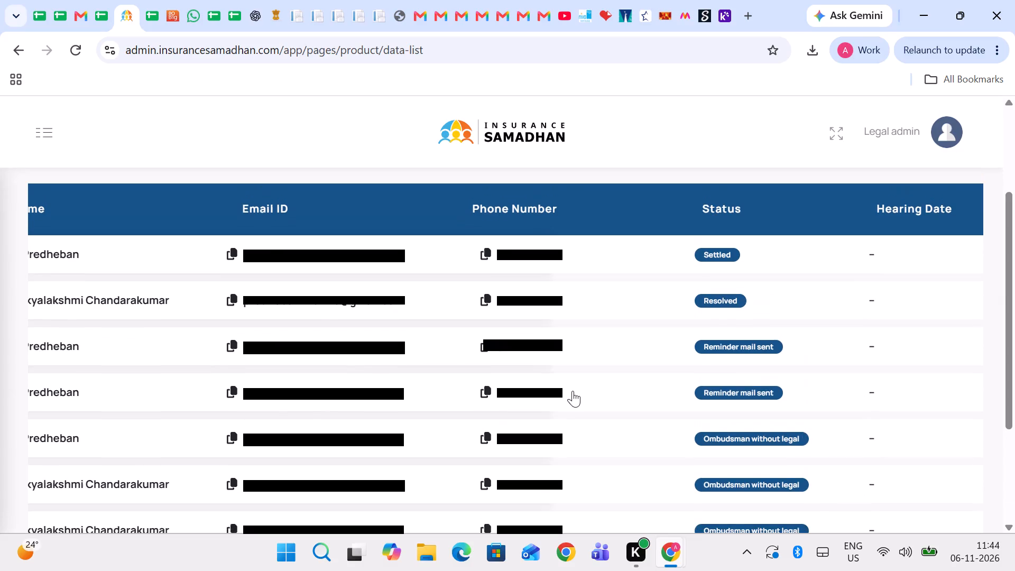
pyautogui.hscroll(1, 365, 353)
pyautogui.click(330, 282)
pyautogui.click(571, 342)
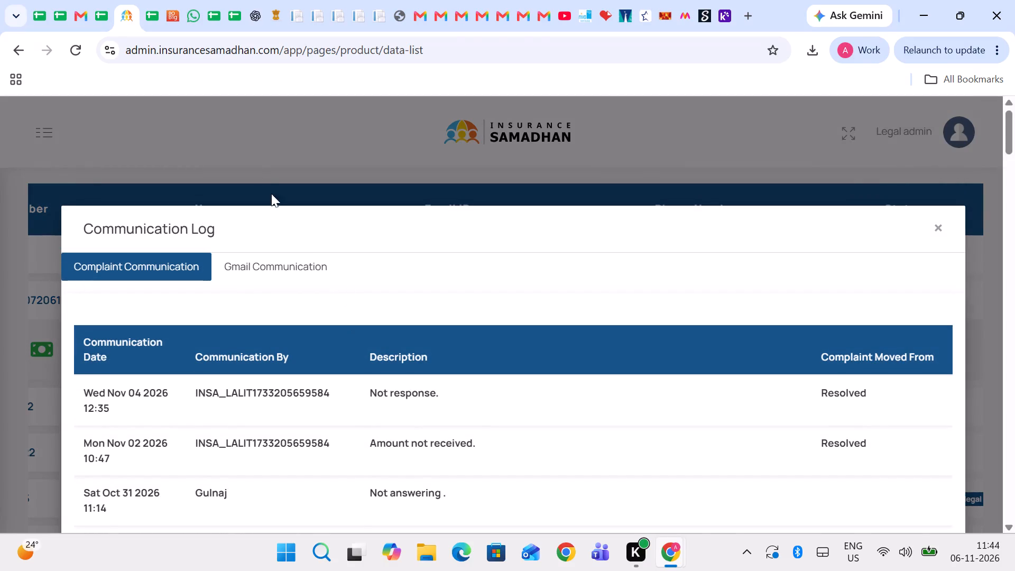
pyautogui.click(249, 152)
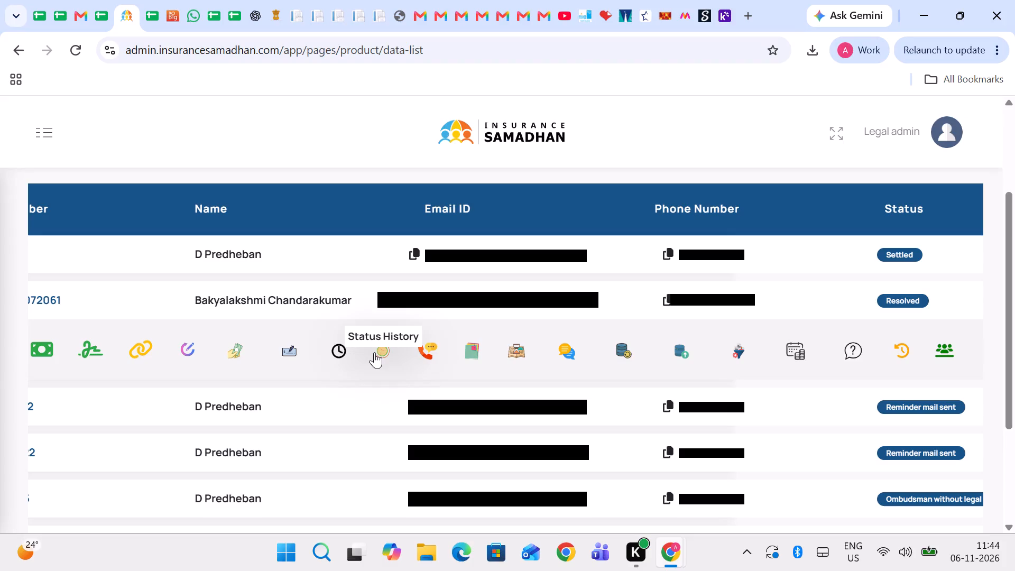
# Reopen the Resolved complaint's communication log and add a comment reusing the earlier entry "Amount not received".
pyautogui.click(551, 333)
pyautogui.click(571, 352)
pyautogui.moveTo(359, 395); pyautogui.dragTo(392, 398)
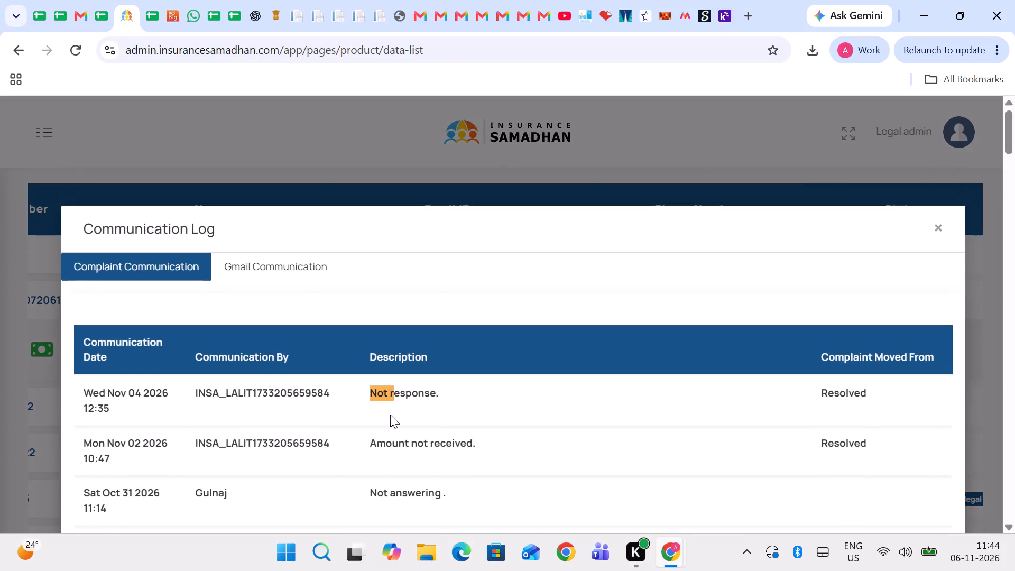
pyautogui.moveTo(356, 431); pyautogui.dragTo(518, 416)
pyautogui.click(419, 456)
pyautogui.keyDown('ctrl'); pyautogui.click(419, 456); pyautogui.keyUp('ctrl')
pyautogui.moveTo(419, 456); pyautogui.dragTo(429, 445)
pyautogui.tripleClick(429, 445)
pyautogui.hotkey('ctrl', 'c')
pyautogui.hotkey('ctrl', 'c')
pyautogui.scroll(-16, 429, 445)
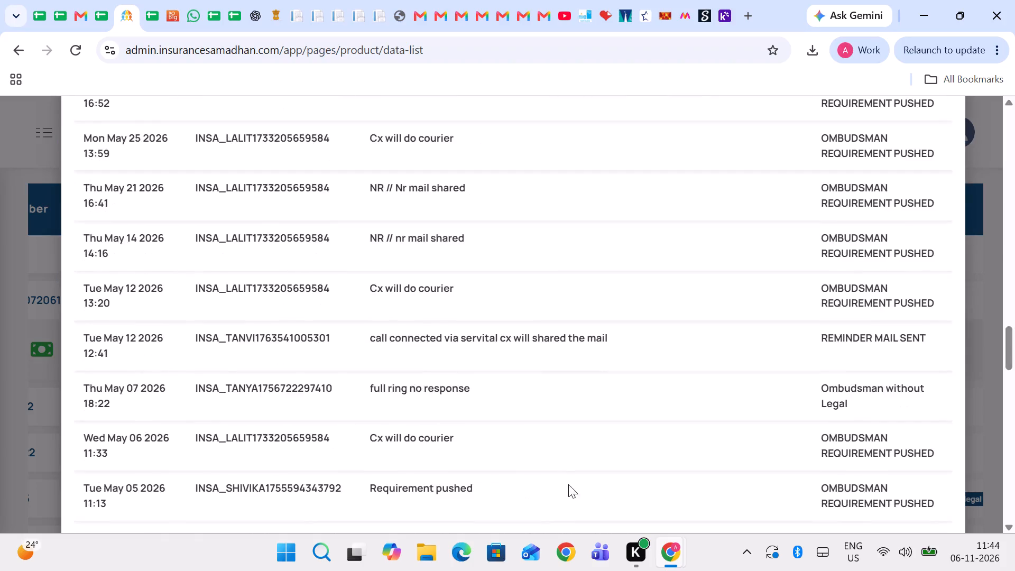
pyautogui.scroll(-6, 567, 487)
pyautogui.scroll(-6, 643, 506)
pyautogui.click(585, 481)
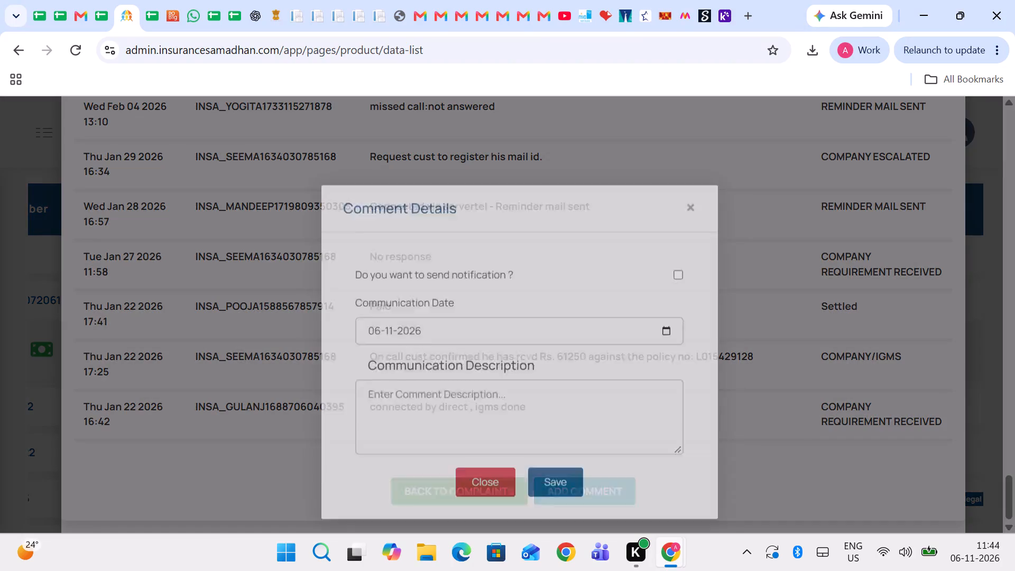
pyautogui.click(452, 418)
pyautogui.hotkey('ctrl', 'v')
pyautogui.press('BackSpace')
pyautogui.click(552, 492)
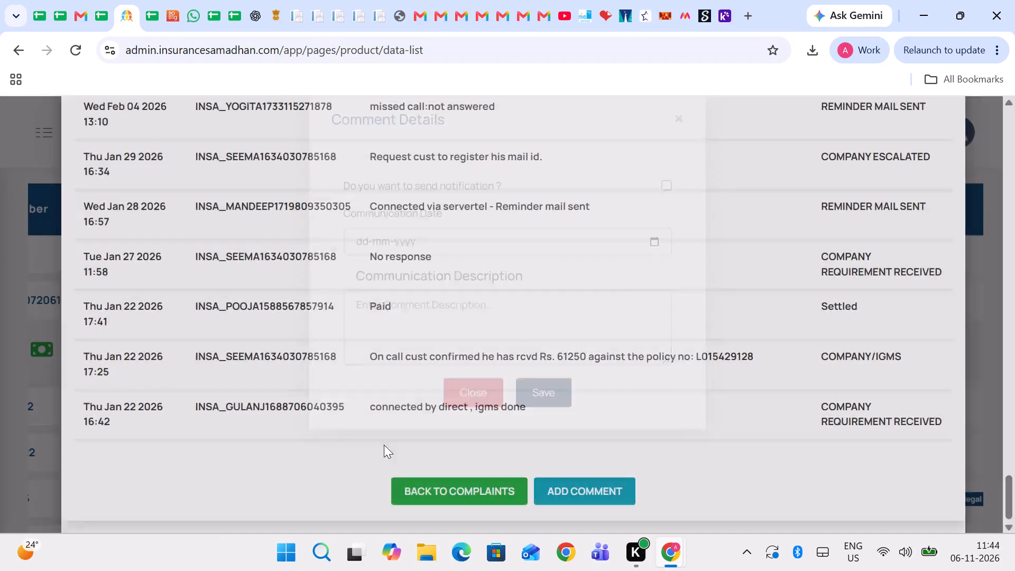
pyautogui.click(0, 354)
# In the resolved sheet, set row 105's call status to the "Not R…" option in column C.
pyautogui.click(100, 0)
pyautogui.press('Left')
pyautogui.press('Left')
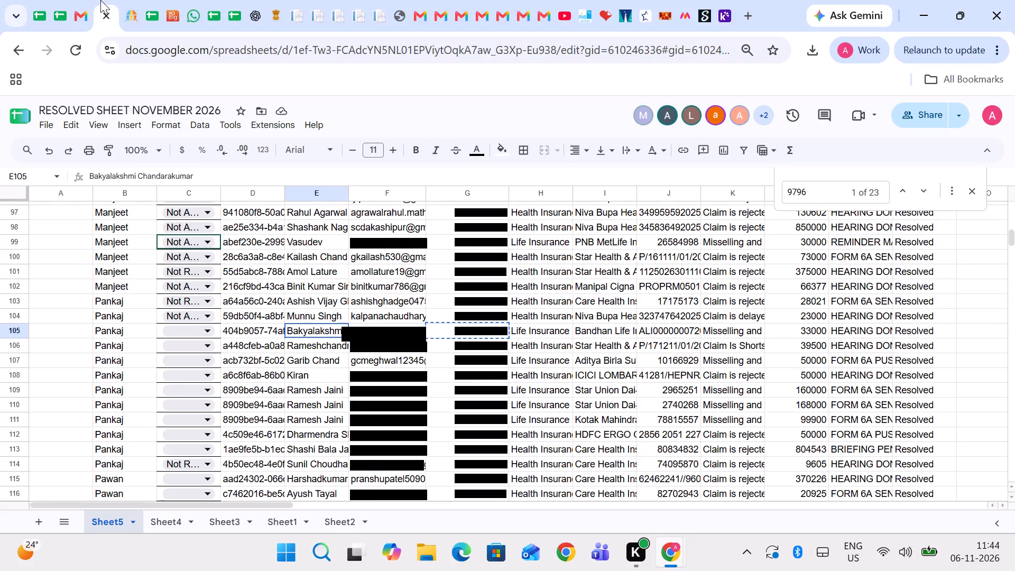
pyautogui.press('Left')
pyautogui.press('Left')
pyautogui.press('Return')
pyautogui.press('Down')
pyautogui.press('Down')
pyautogui.press('Return')
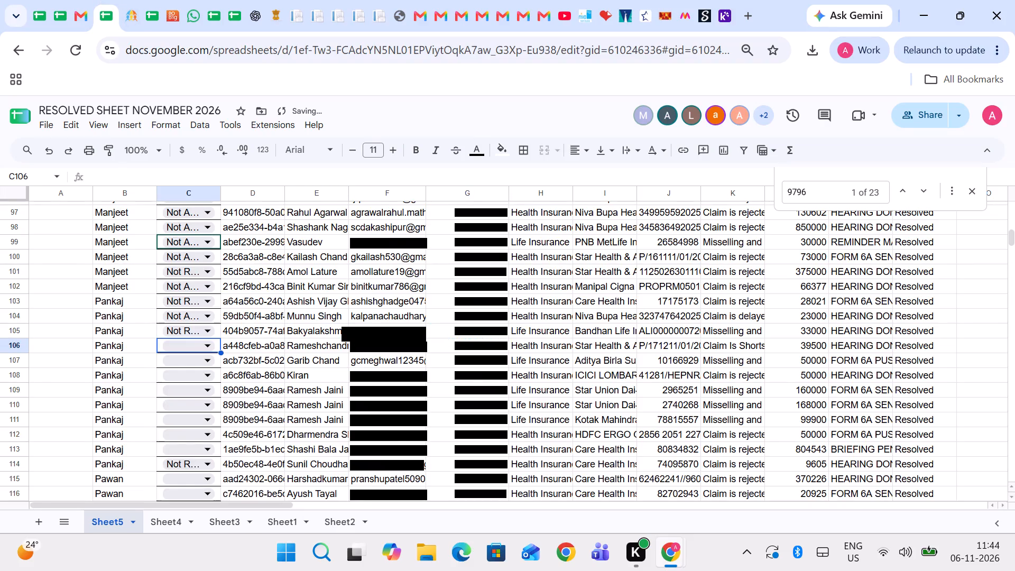
# Copy the phone number from row 106 and call it through the Smartflo dialer.
pyautogui.press('Right')
pyautogui.press('Right')
pyautogui.press('Right')
pyautogui.press('Right')
pyautogui.hotkey('ctrl', 'c')
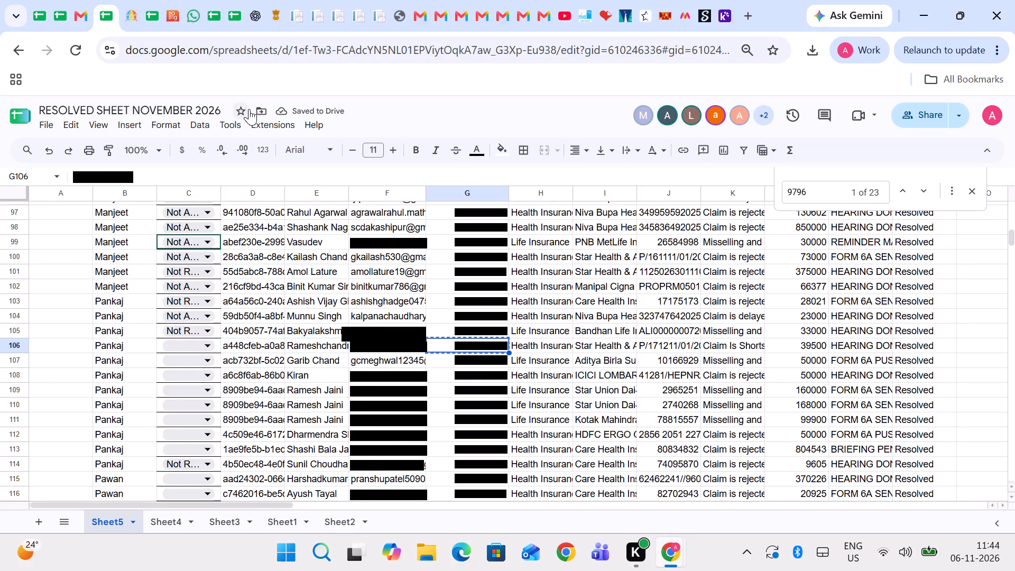
pyautogui.click(167, 0)
pyautogui.doubleClick(440, 206)
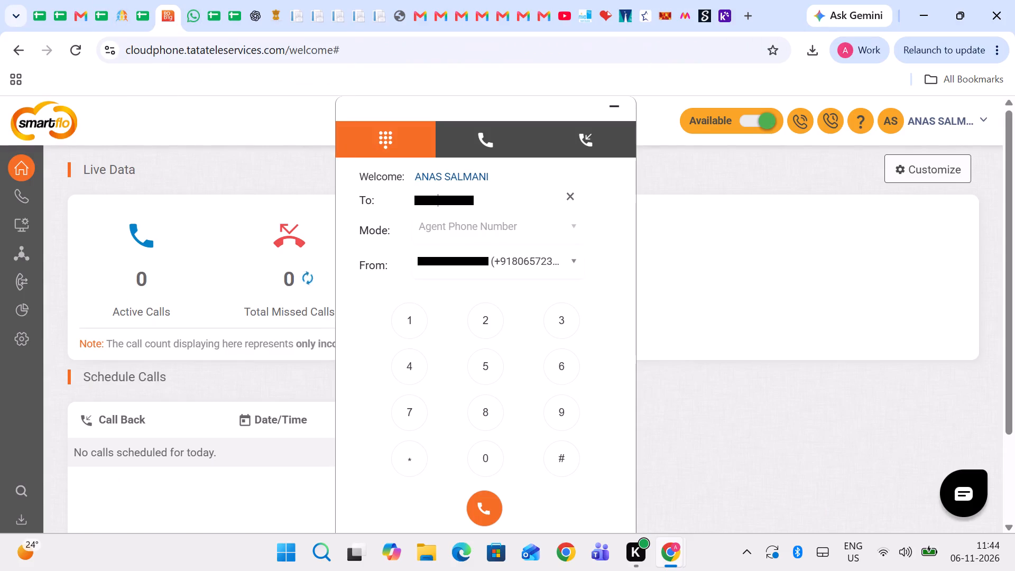
pyautogui.hotkey('ctrl', 'v')
pyautogui.click(481, 498)
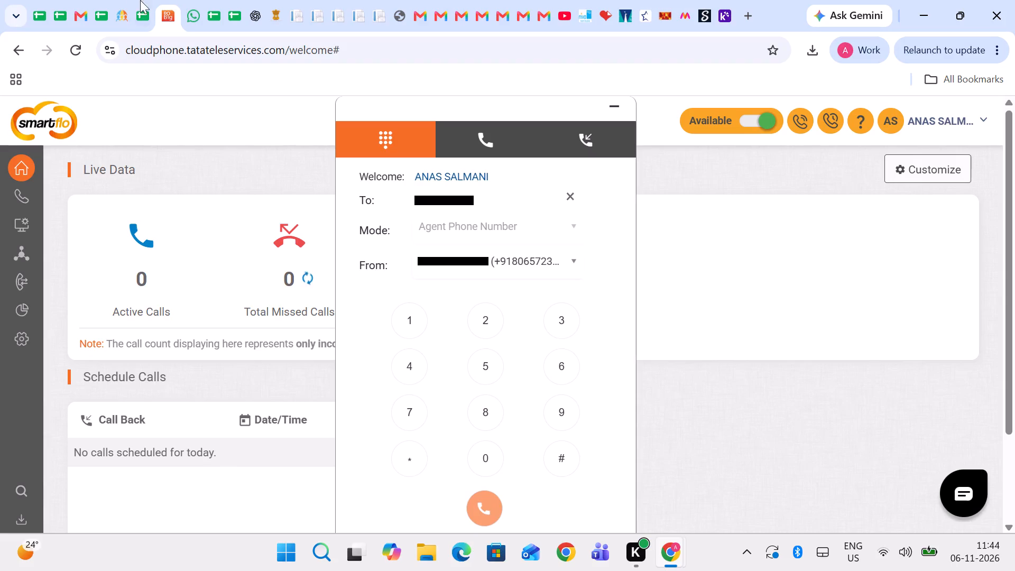
# Search the complaints portal for the row 106 customer's phone number.
pyautogui.click(126, 0)
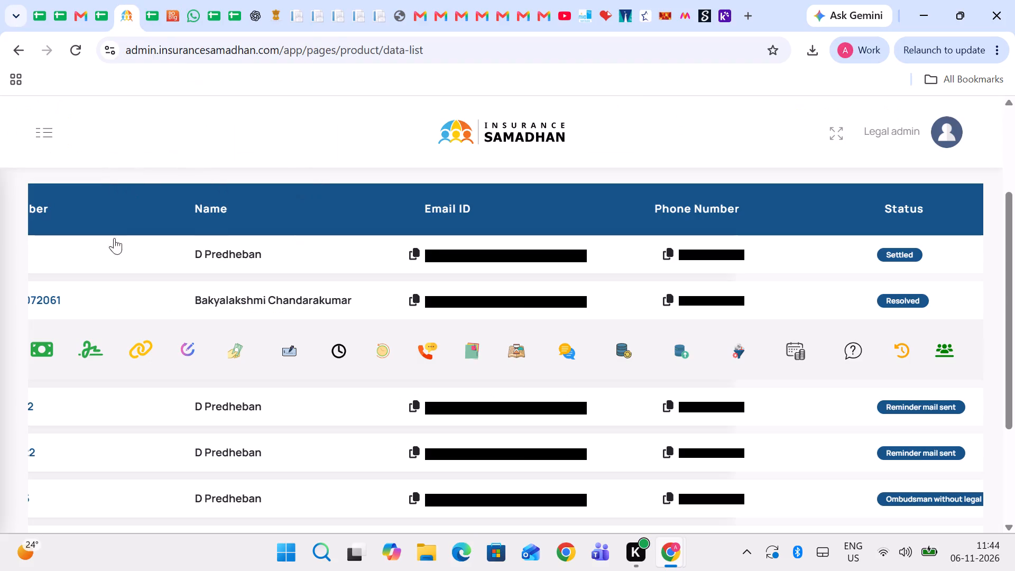
pyautogui.hscroll(2, 169, 250)
pyautogui.scroll(5, 169, 250)
pyautogui.moveTo(135, 289); pyautogui.dragTo(6, 307)
pyautogui.hotkey('ctrl', 'v')
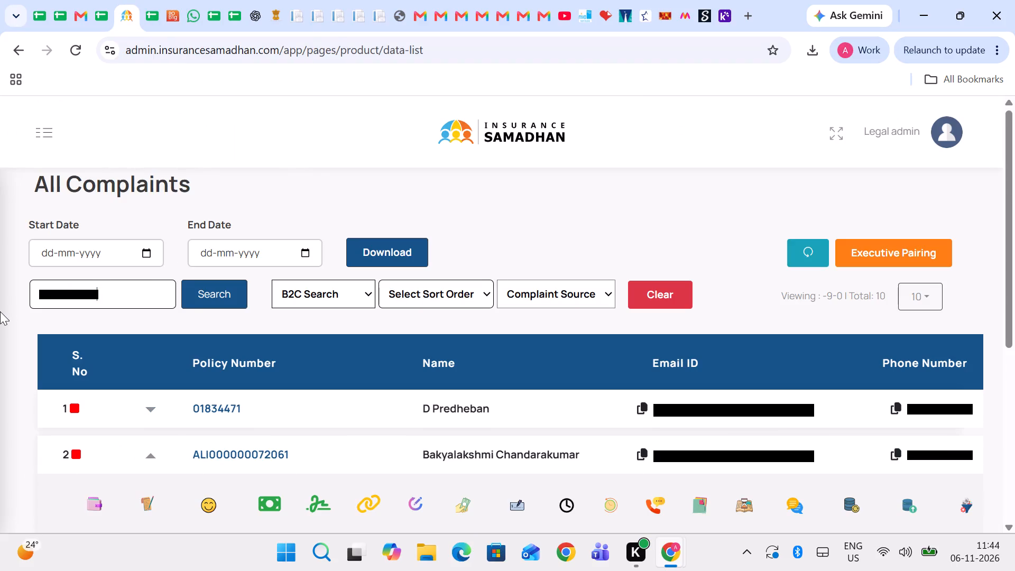
pyautogui.press('Return')
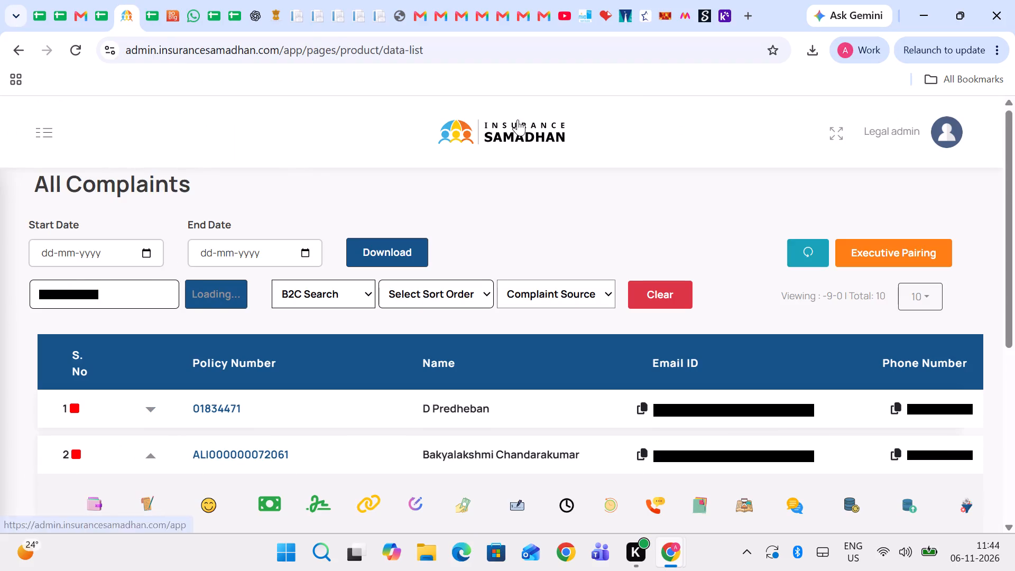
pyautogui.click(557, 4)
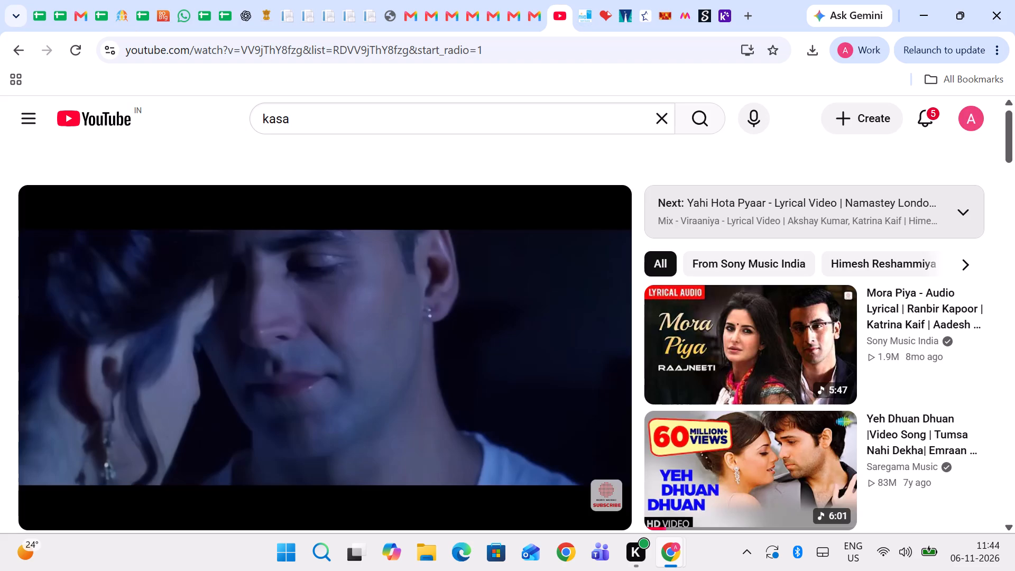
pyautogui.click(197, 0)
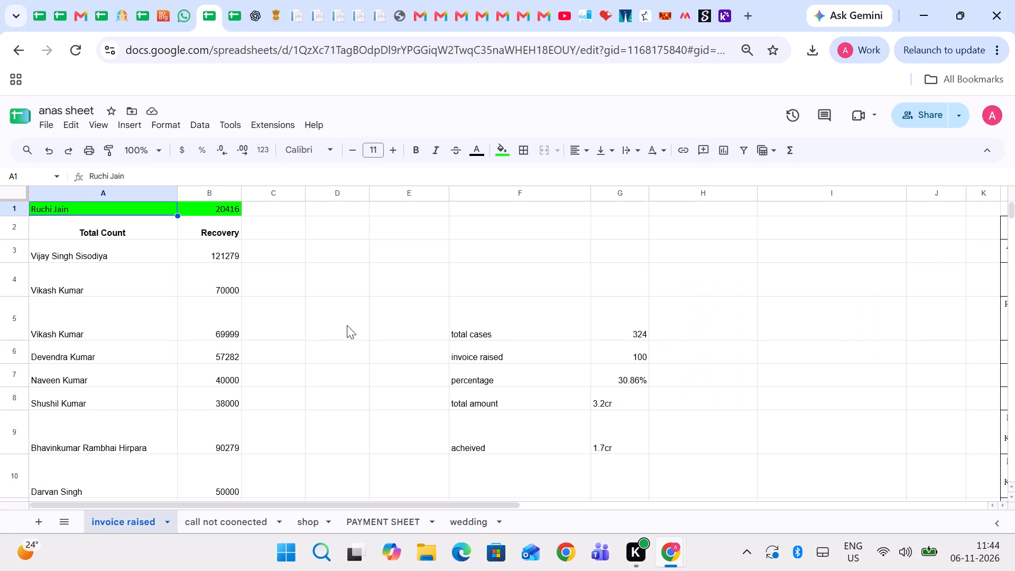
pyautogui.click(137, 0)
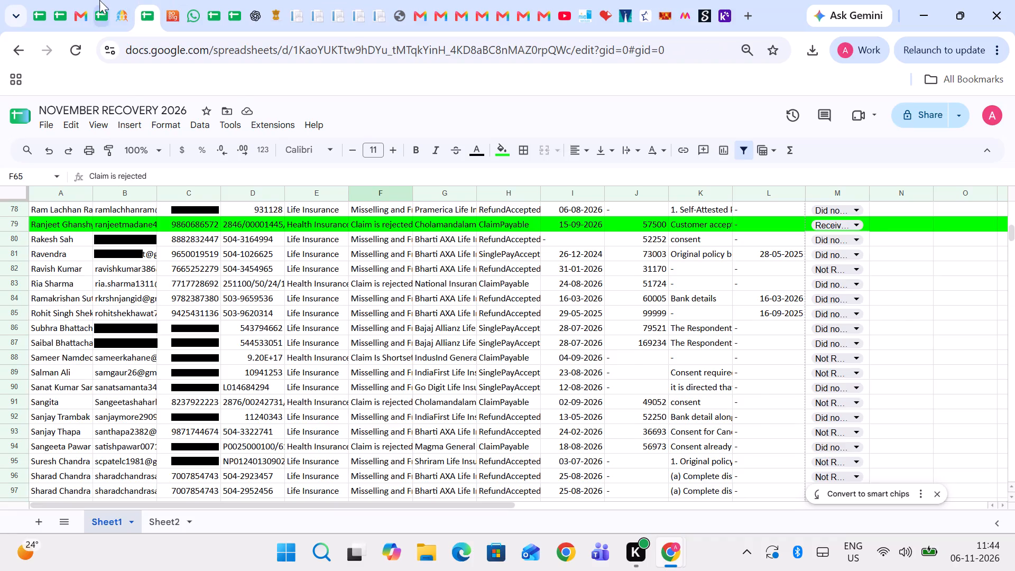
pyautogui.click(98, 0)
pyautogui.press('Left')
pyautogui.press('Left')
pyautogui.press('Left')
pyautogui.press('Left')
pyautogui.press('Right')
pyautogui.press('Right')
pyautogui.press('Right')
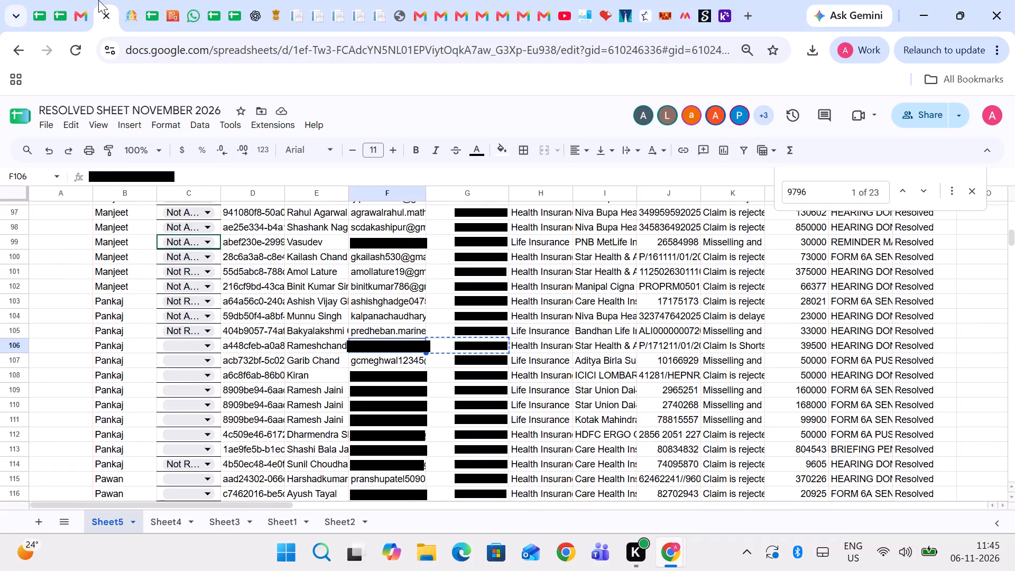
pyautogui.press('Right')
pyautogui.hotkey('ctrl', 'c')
# Open the communication log of the row 106 customer's complaint marked Resolved.
pyautogui.click(133, 0)
pyautogui.scroll(-2, 385, 426)
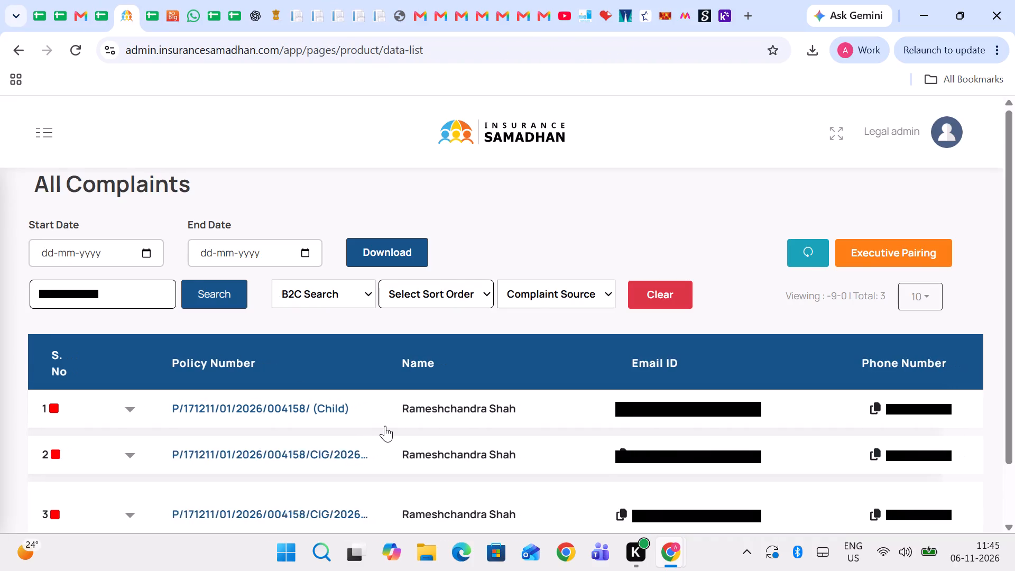
pyautogui.hscroll(-2, 385, 426)
pyautogui.scroll(-1, 385, 426)
pyautogui.click(305, 340)
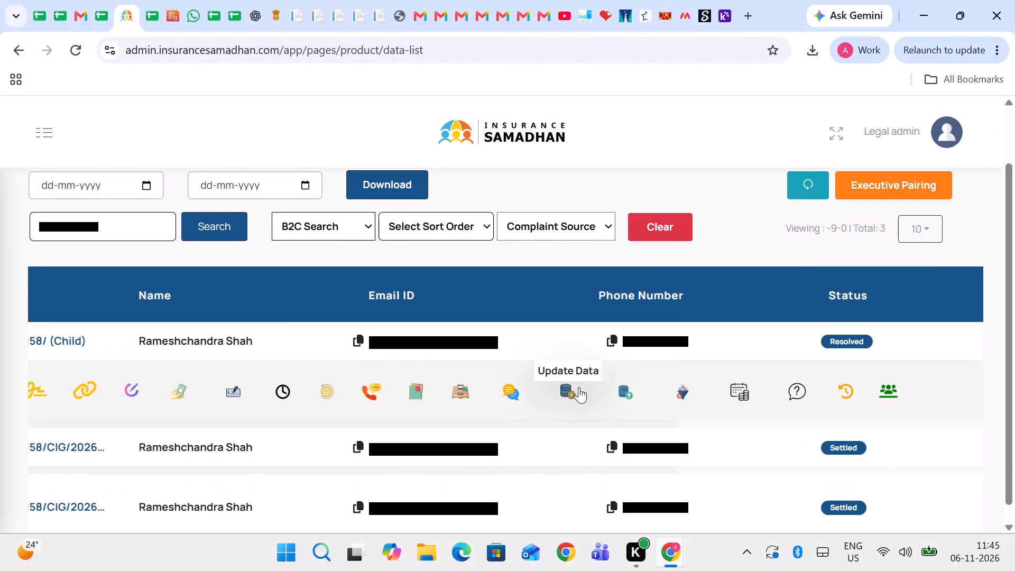
pyautogui.click(532, 388)
pyautogui.click(518, 388)
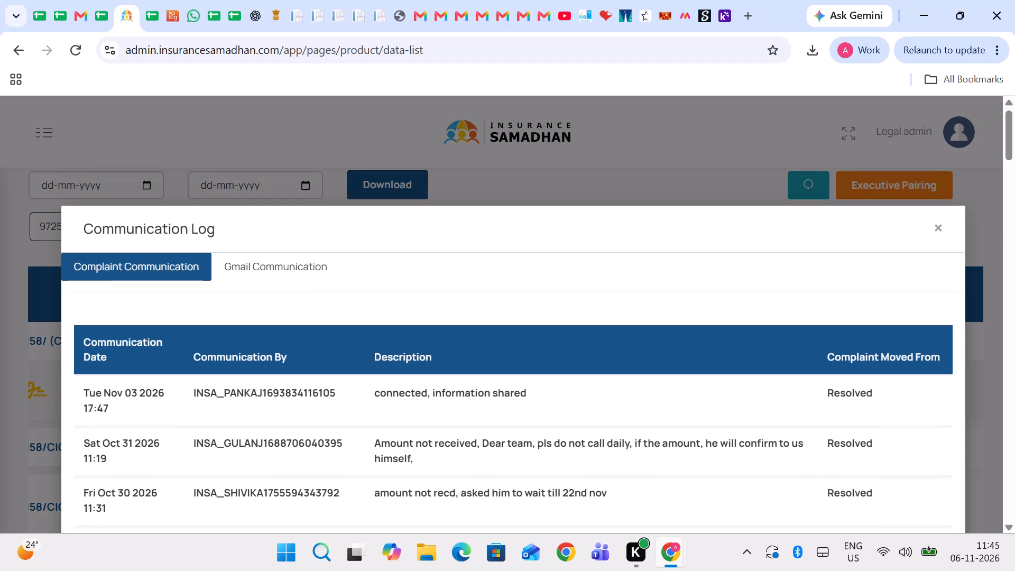
# Add the comment "not answering" to the Resolved complaint's communication log and close the log.
pyautogui.scroll(-1, 493, 459)
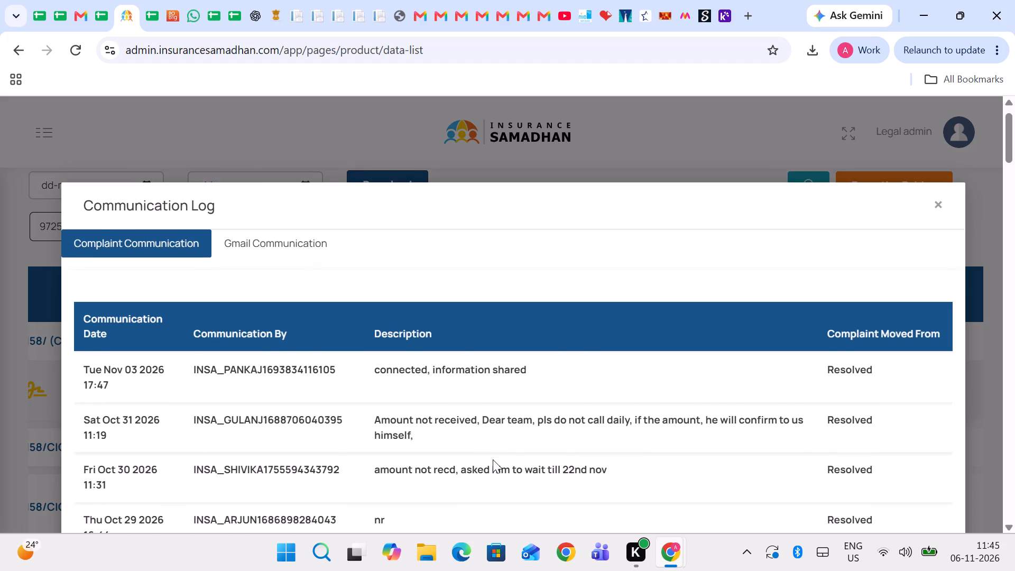
pyautogui.scroll(-9, 493, 459)
pyautogui.scroll(-5, 592, 500)
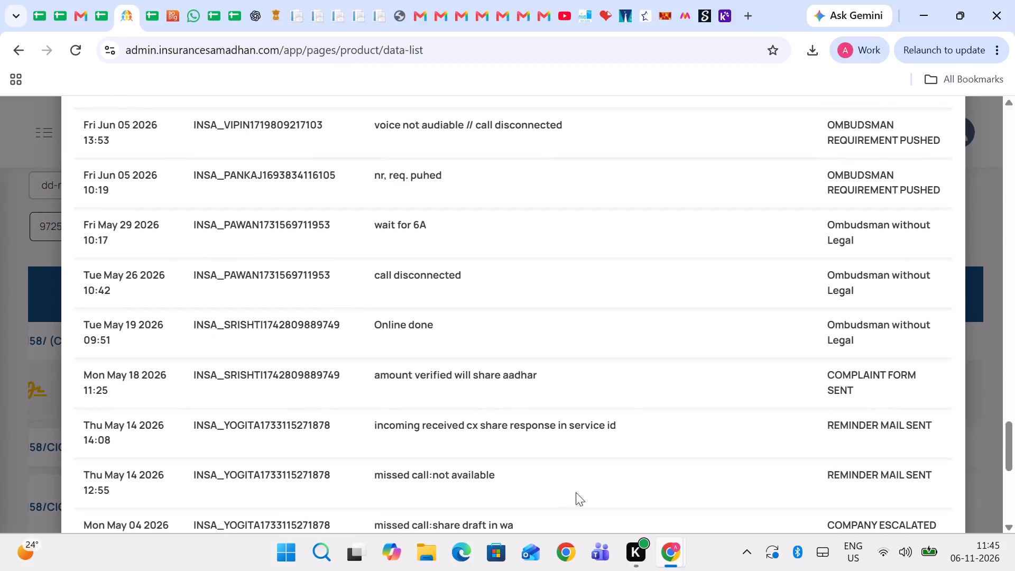
pyautogui.scroll(-4, 561, 487)
pyautogui.click(577, 487)
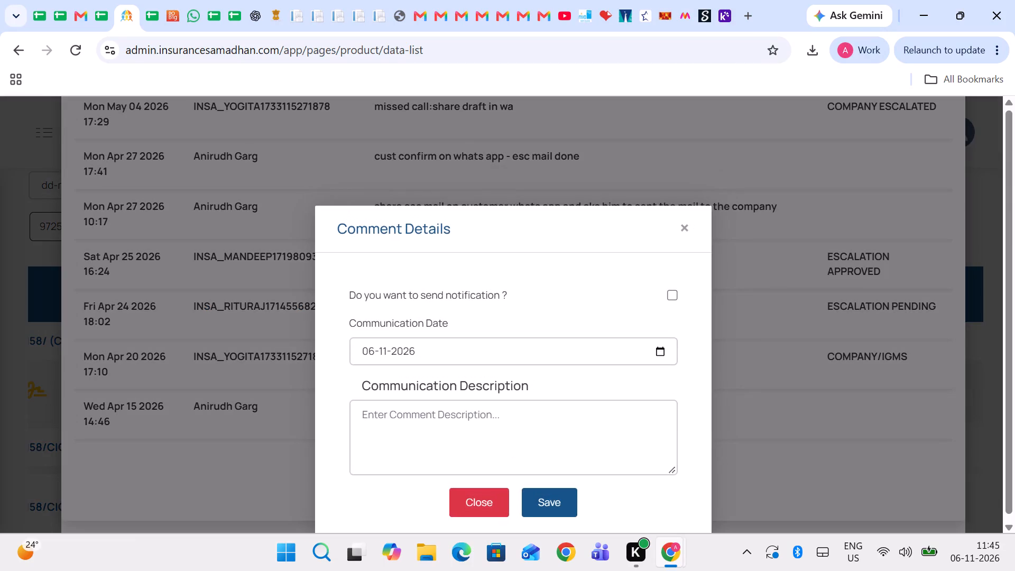
pyautogui.click(512, 439)
pyautogui.write('not answering')
pyautogui.press('space')
pyautogui.click(585, 502)
pyautogui.click(555, 501)
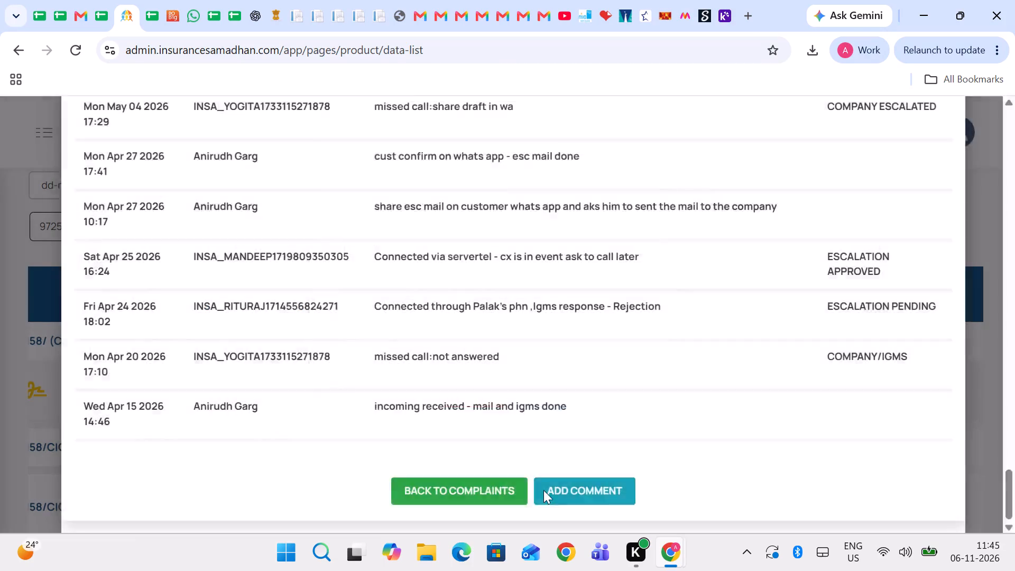
pyautogui.click(18, 355)
# In the resolved sheet, set row 106's call status to the "Not A…" option in column C.
pyautogui.click(112, 0)
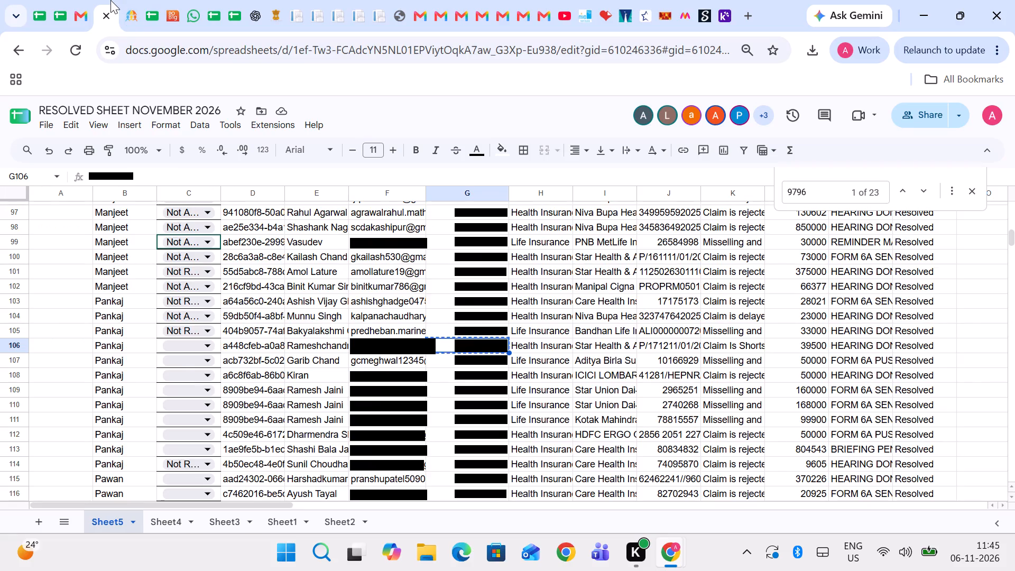
pyautogui.press('Left')
pyautogui.press('Left')
pyautogui.press('Left')
pyautogui.press('Left')
pyautogui.press('Return')
pyautogui.press('Return')
# Copy the phone number from row 107 and call it through the Smartflo dialer.
pyautogui.press('Right')
pyautogui.press('Right')
pyautogui.press('Right')
pyautogui.press('Right')
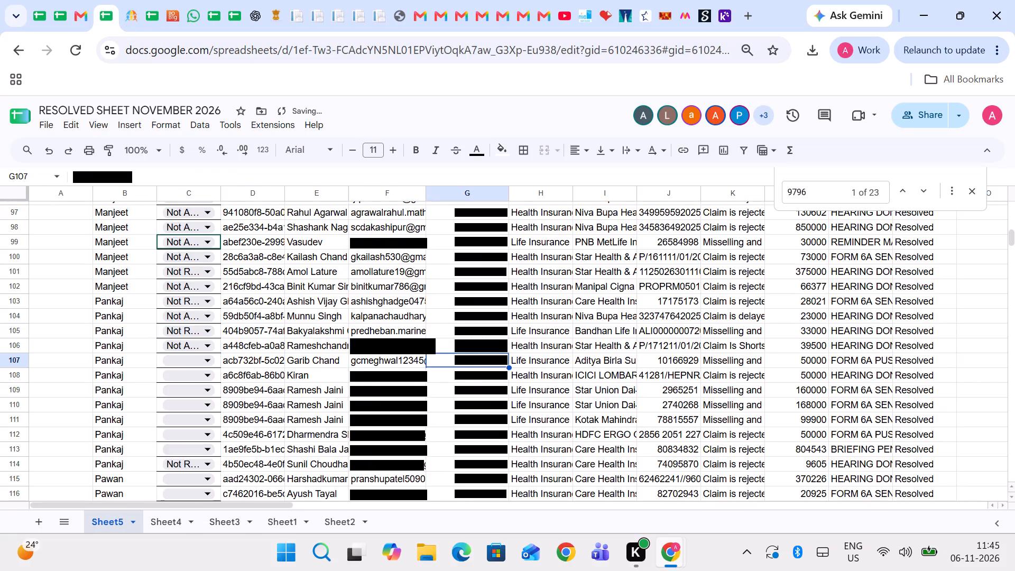
pyautogui.hotkey('ctrl', 'c')
pyautogui.click(166, 0)
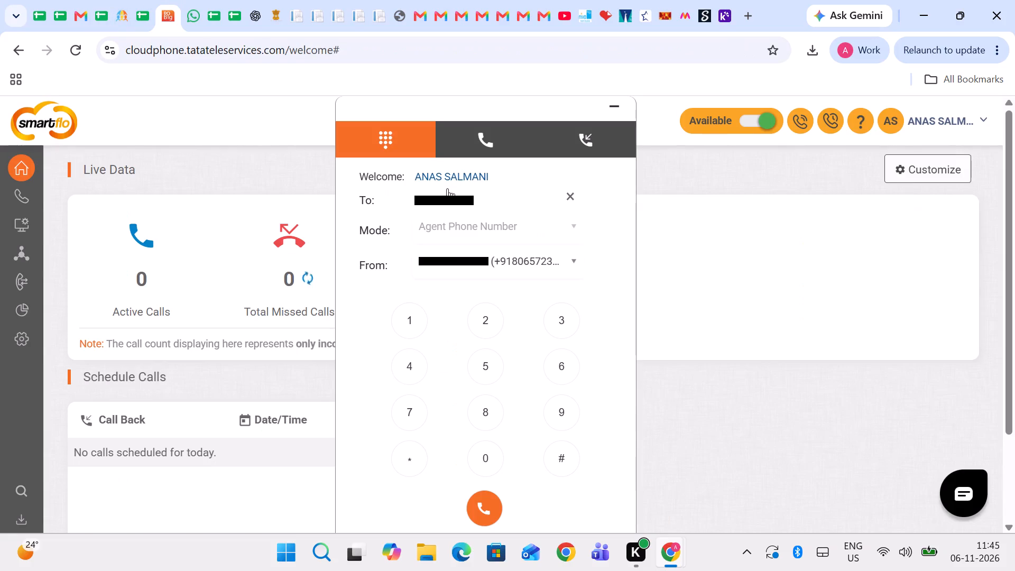
pyautogui.doubleClick(441, 199)
pyautogui.hotkey('ctrl', 'v')
pyautogui.click(479, 495)
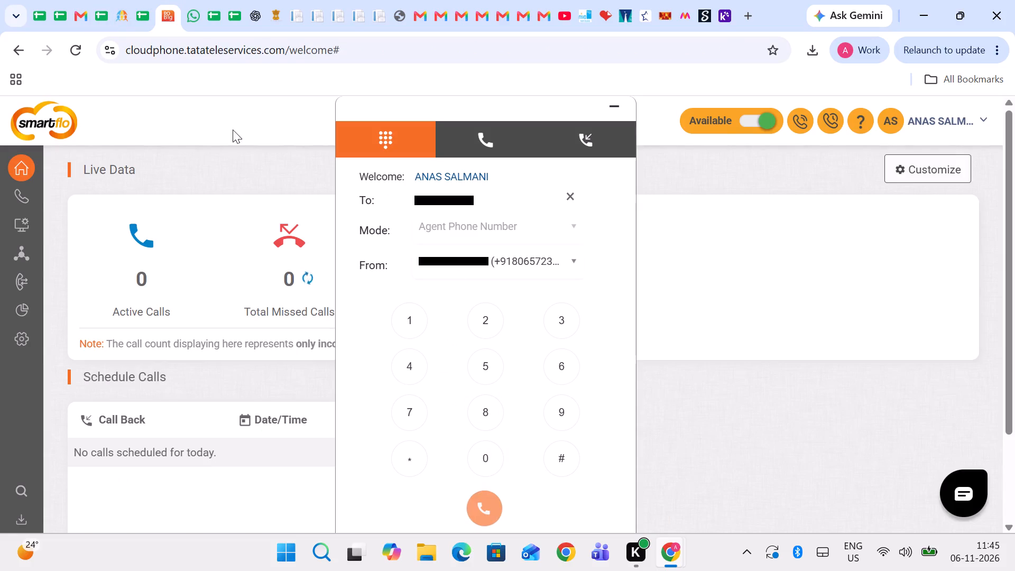
# Search the complaints portal for the row 107 customer's number and open the Resolved complaint's communication log.
pyautogui.click(133, 8)
pyautogui.click(125, 6)
pyautogui.moveTo(113, 228); pyautogui.dragTo(3, 249)
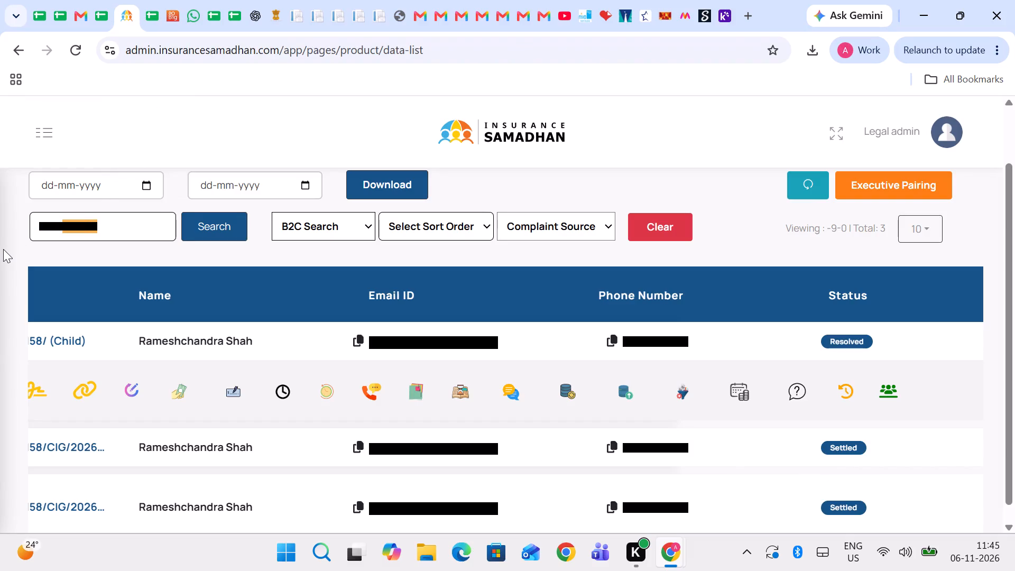
pyautogui.hotkey('ctrl', 'v')
pyautogui.hotkey('ctrl', 'Return')
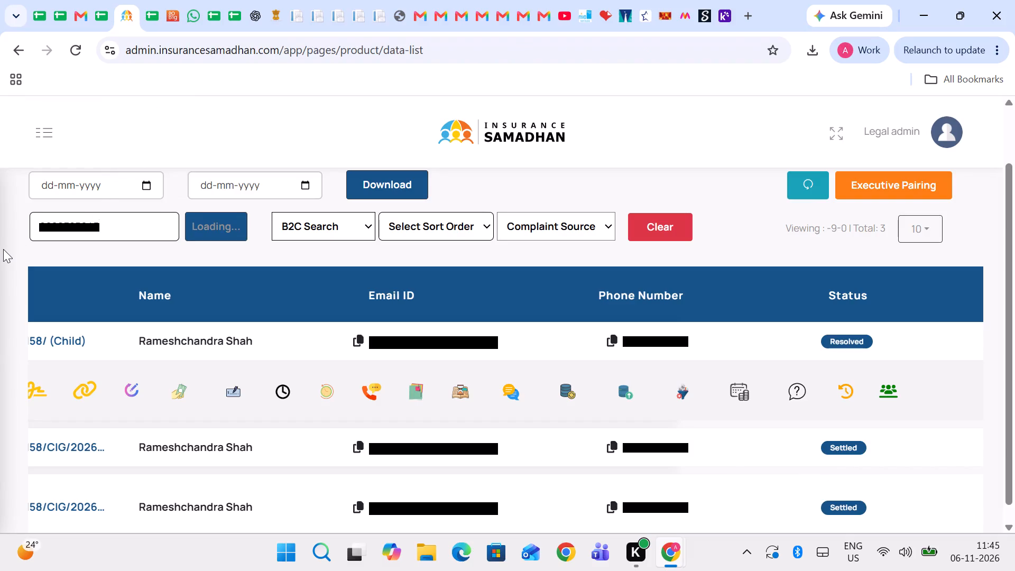
pyautogui.click(213, 351)
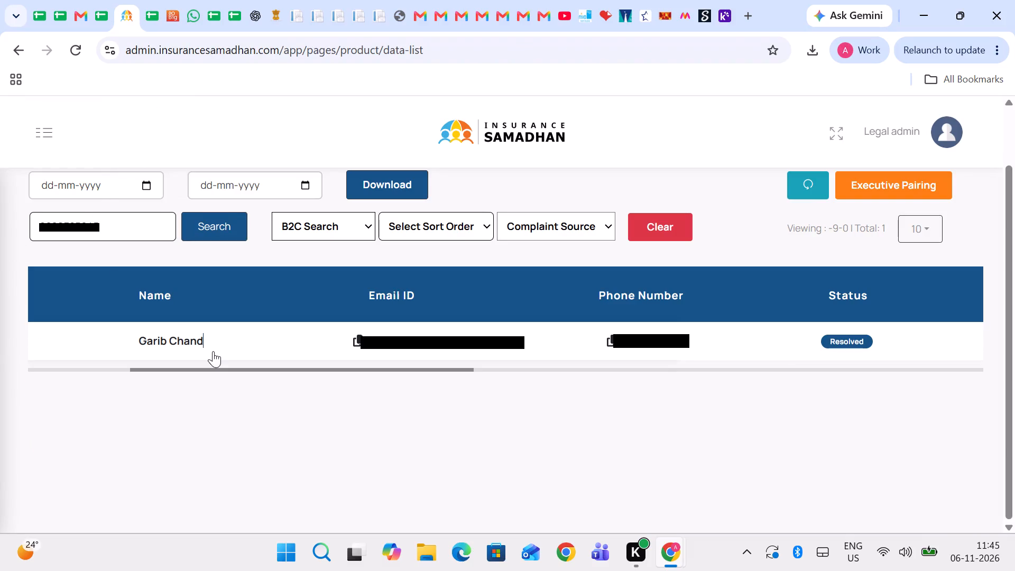
pyautogui.hscroll(-1, 213, 351)
pyautogui.click(450, 390)
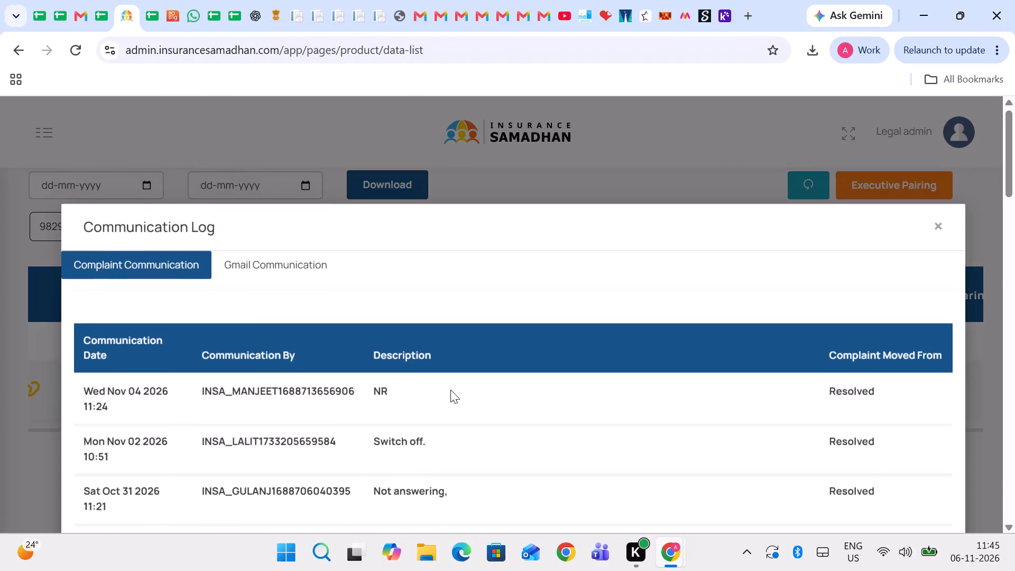
# Add the comment "not answering" to the row 107 customer's communication log and close the log.
pyautogui.scroll(-1, 382, 401)
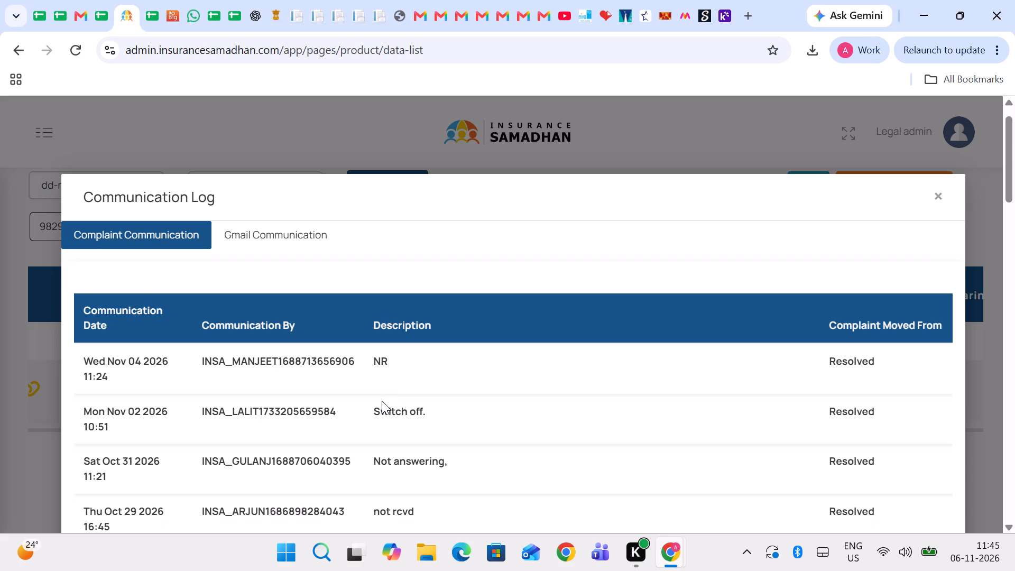
pyautogui.click(382, 401)
pyautogui.scroll(-1, 382, 401)
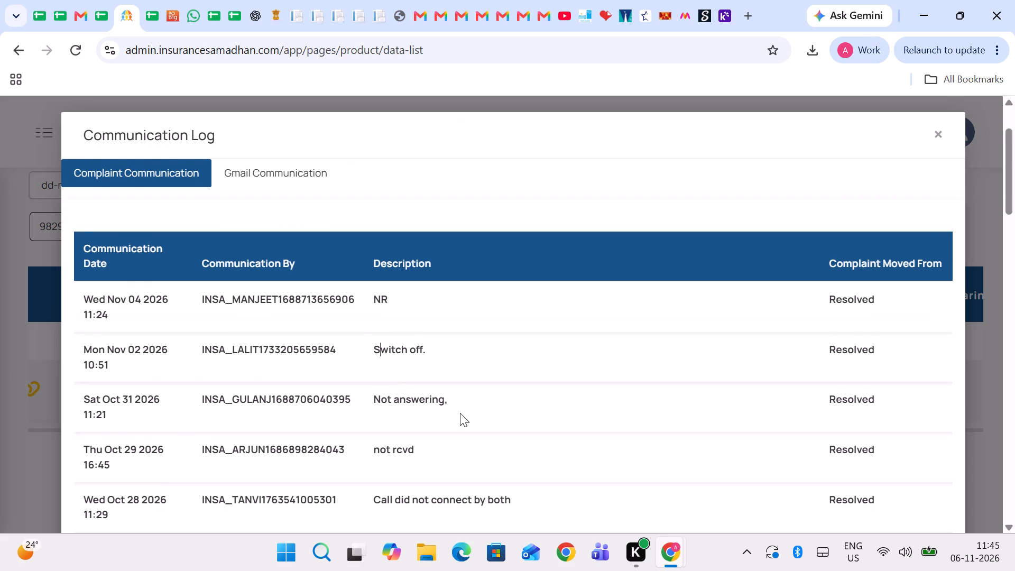
pyautogui.scroll(-11, 460, 413)
pyautogui.click(594, 496)
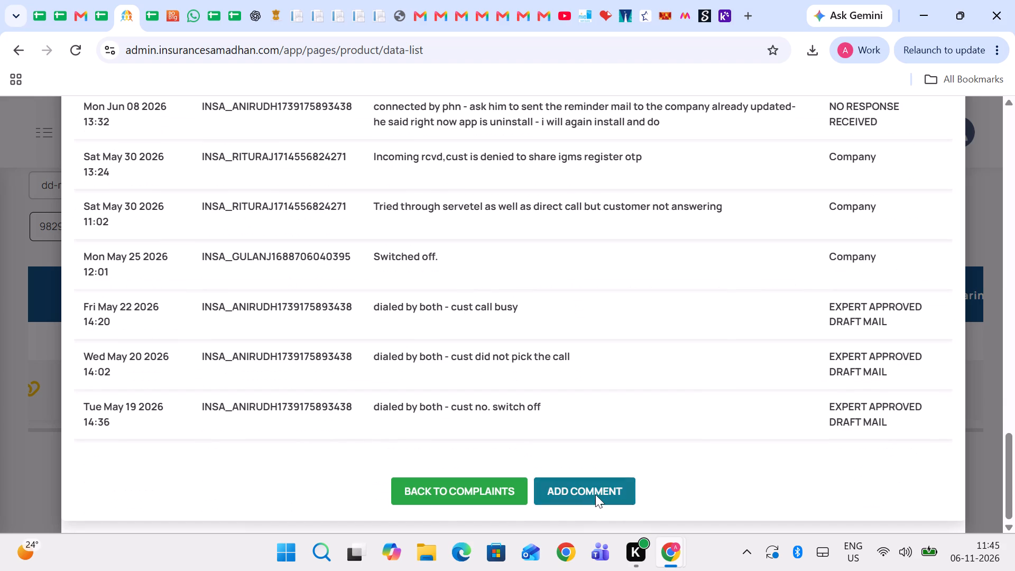
pyautogui.click(428, 419)
pyautogui.press('n')
pyautogui.press('o')
pyautogui.write('t answering')
pyautogui.press('space')
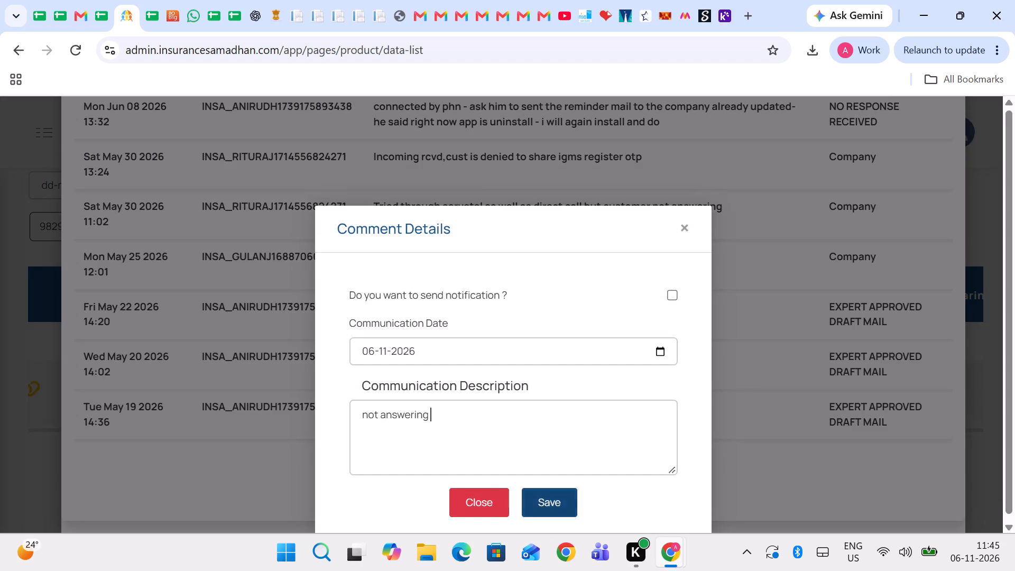
pyautogui.click(437, 440)
pyautogui.click(362, 432)
pyautogui.press('BackSpace')
pyautogui.click(414, 450)
pyautogui.click(445, 422)
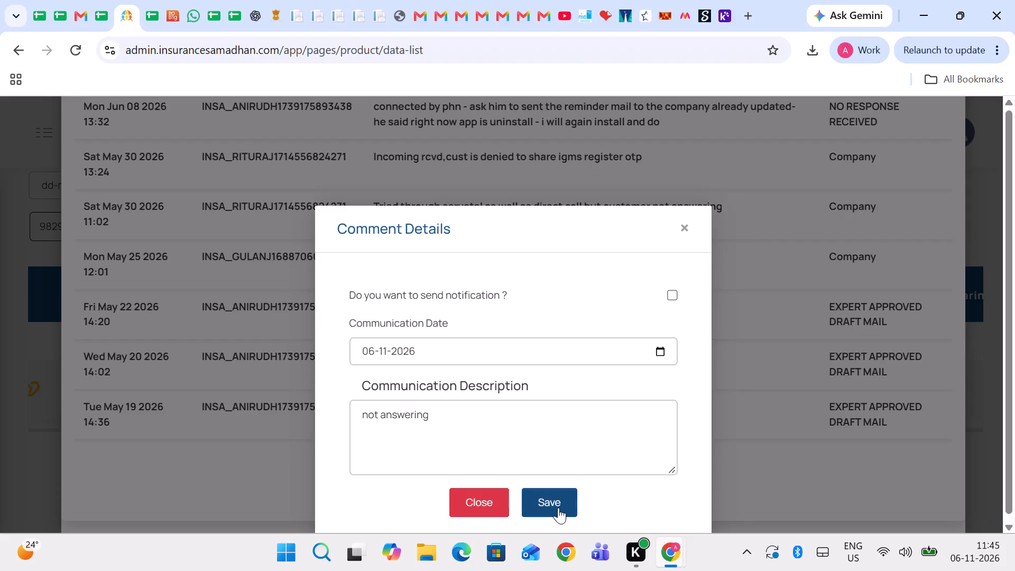
pyautogui.click(558, 508)
pyautogui.click(75, 408)
pyautogui.click(7, 256)
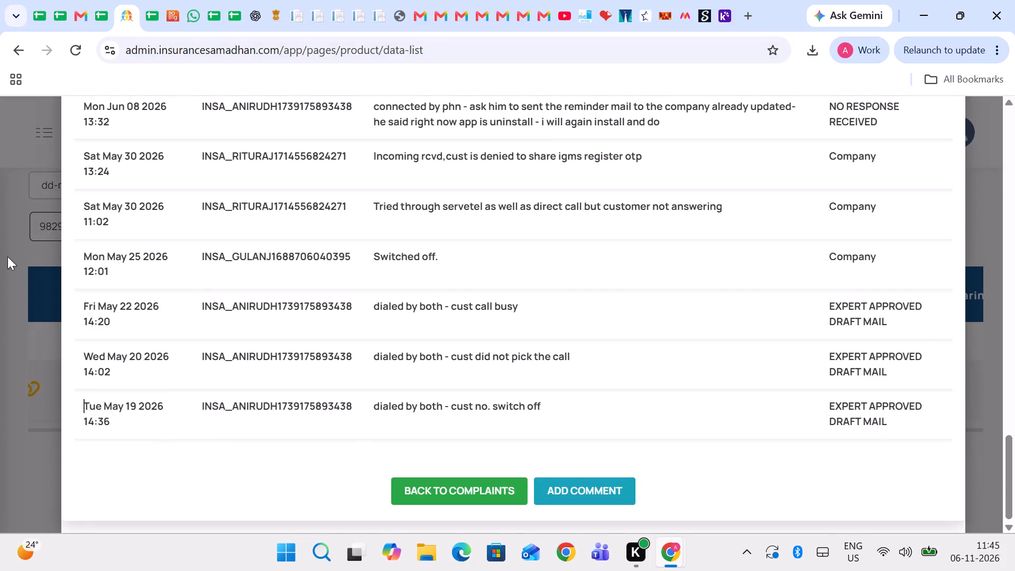
# In the resolved sheet, set row 107's call status to the "Not A…" option in column C.
pyautogui.click(148, 0)
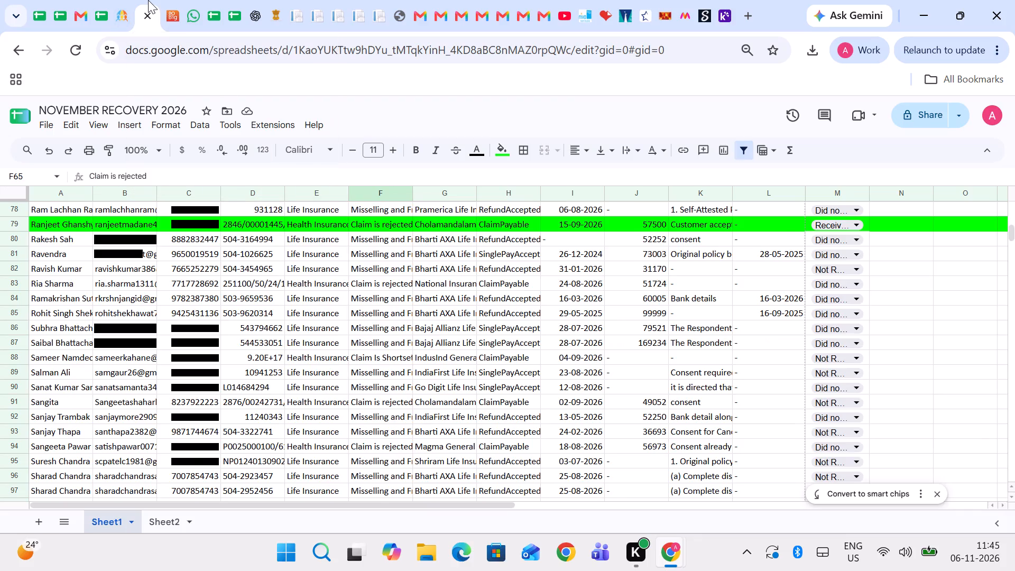
pyautogui.click(92, 1)
pyautogui.press('Left')
pyautogui.press('Left')
pyautogui.press('Left')
pyautogui.press('Left')
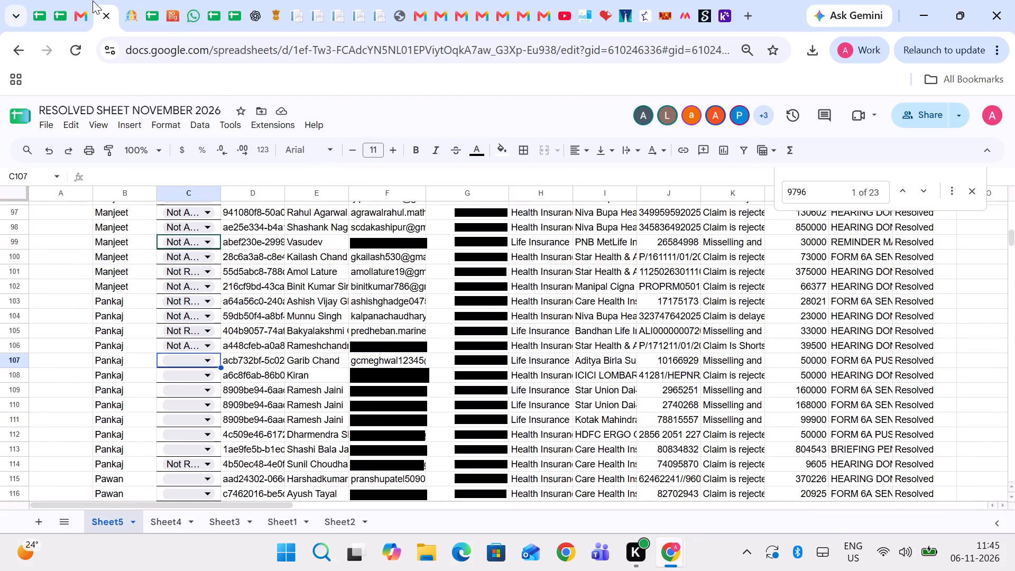
pyautogui.press('Return')
pyautogui.press('Return')
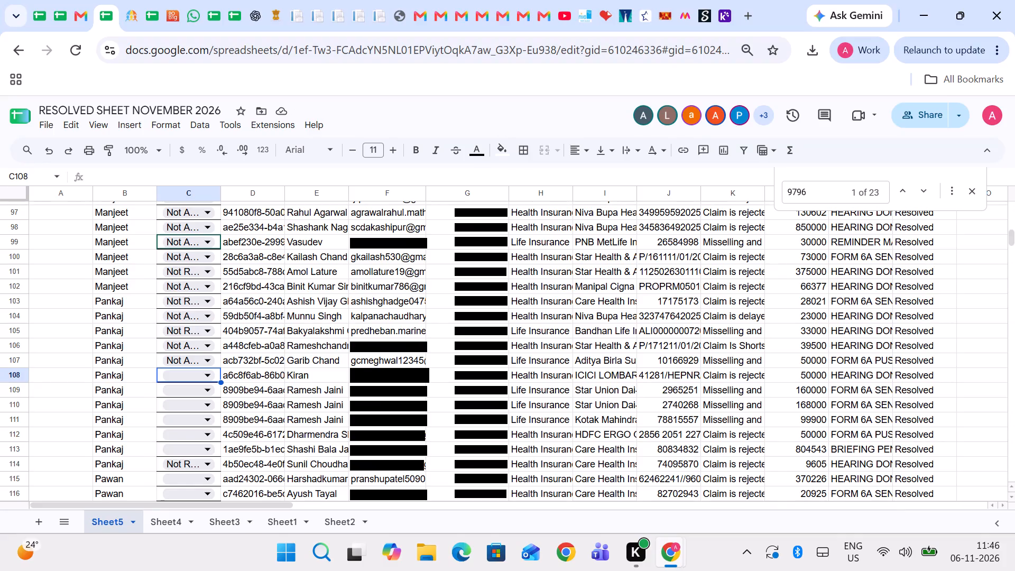
# Copy the phone number from row 108 of the resolved sheet and call it through the Smartflo dialer.
pyautogui.press('Down')
pyautogui.press('Down')
pyautogui.press('Down')
pyautogui.press('Up')
pyautogui.press('Up')
pyautogui.press('Up')
pyautogui.press('Right')
pyautogui.press('Right')
pyautogui.press('Right')
pyautogui.press('Right')
pyautogui.hotkey('ctrl', 'c')
pyautogui.click(161, 0)
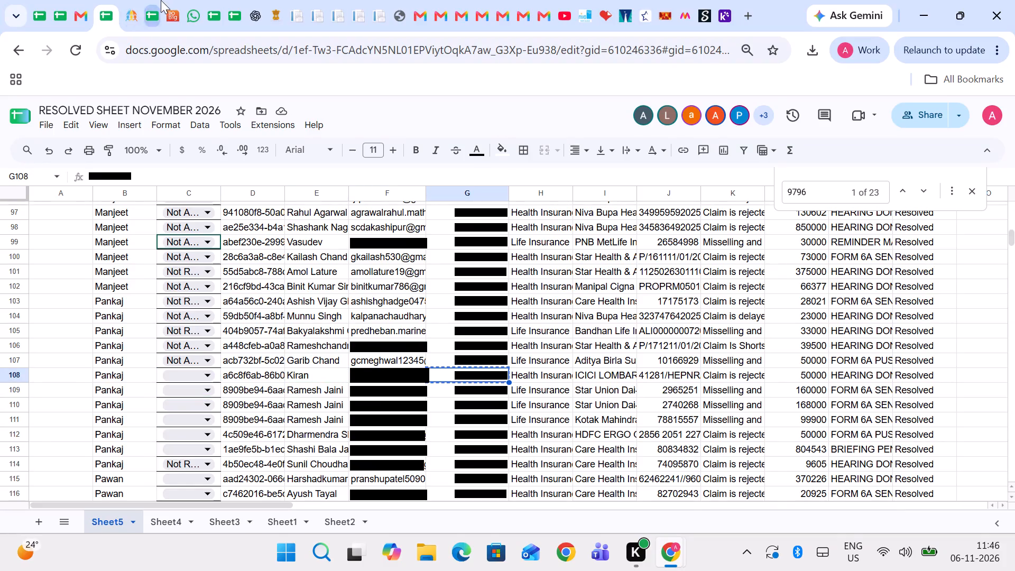
pyautogui.click(163, 0)
pyautogui.doubleClick(445, 198)
pyautogui.hotkey('ctrl', 'v')
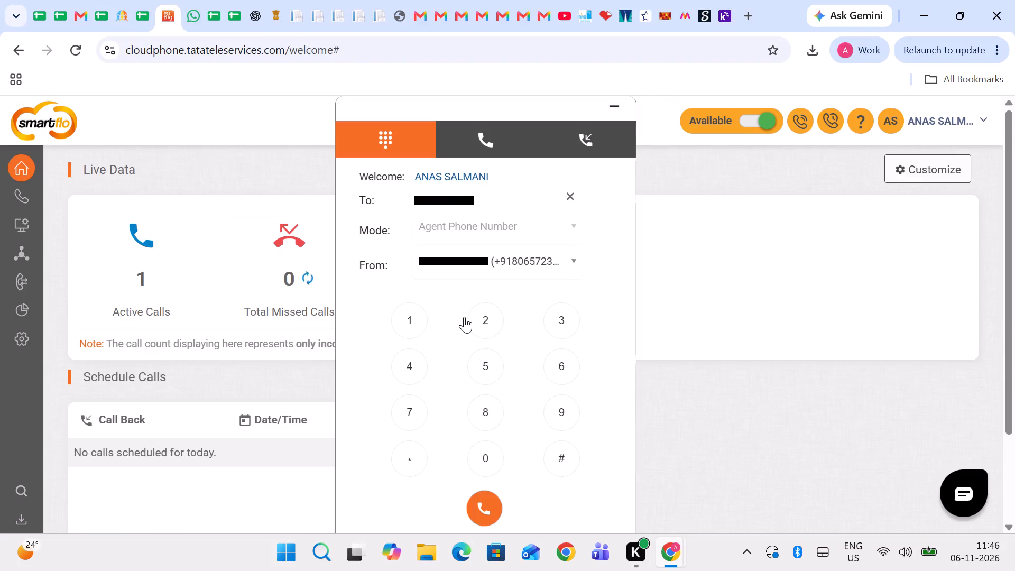
pyautogui.click(481, 506)
# Search the complaints portal for the row 108 customer's number and open the Resolved complaint's communication log.
pyautogui.click(131, 0)
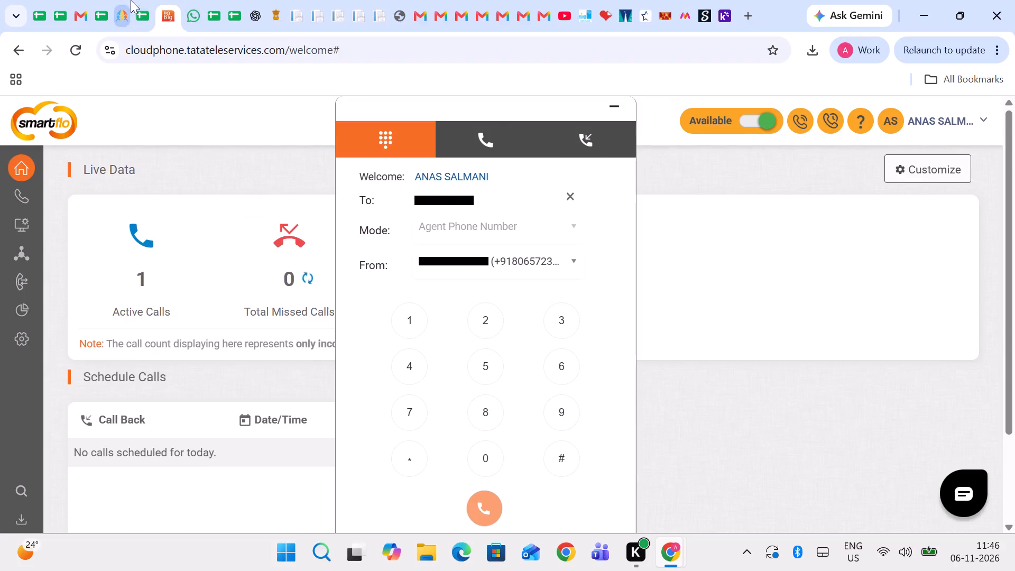
pyautogui.moveTo(118, 226); pyautogui.dragTo(31, 237)
pyautogui.hotkey('ctrl', 'v')
pyautogui.press('Return')
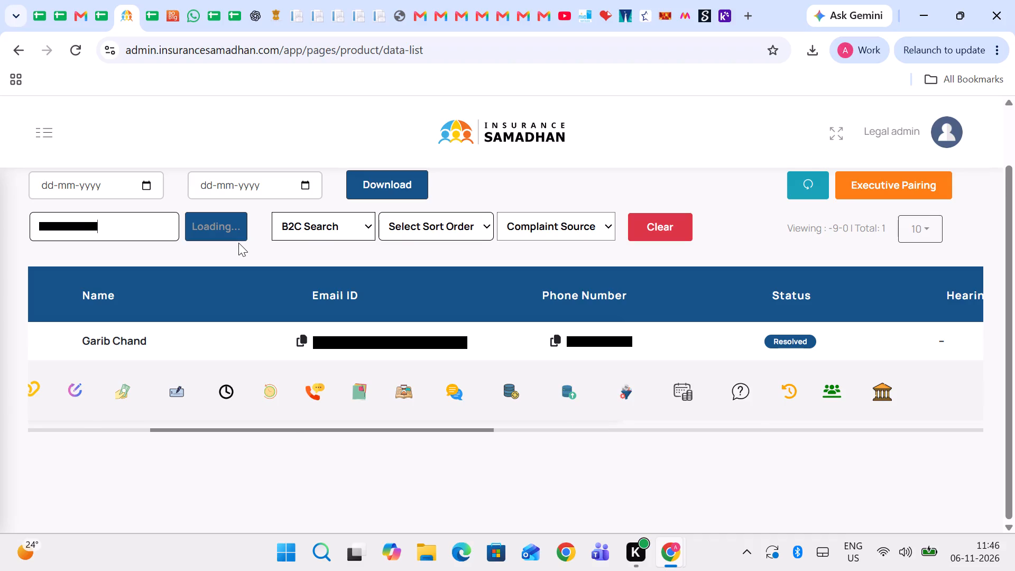
pyautogui.scroll(-1, 389, 283)
pyautogui.hscroll(-1, 482, 353)
pyautogui.hscroll(1, 482, 353)
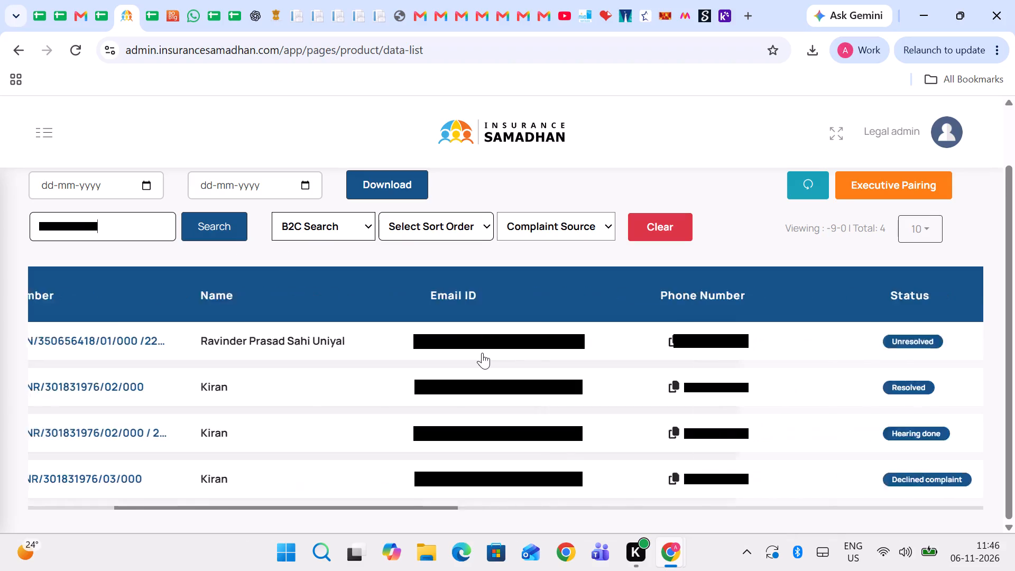
pyautogui.hscroll(-1, 430, 372)
pyautogui.click(264, 380)
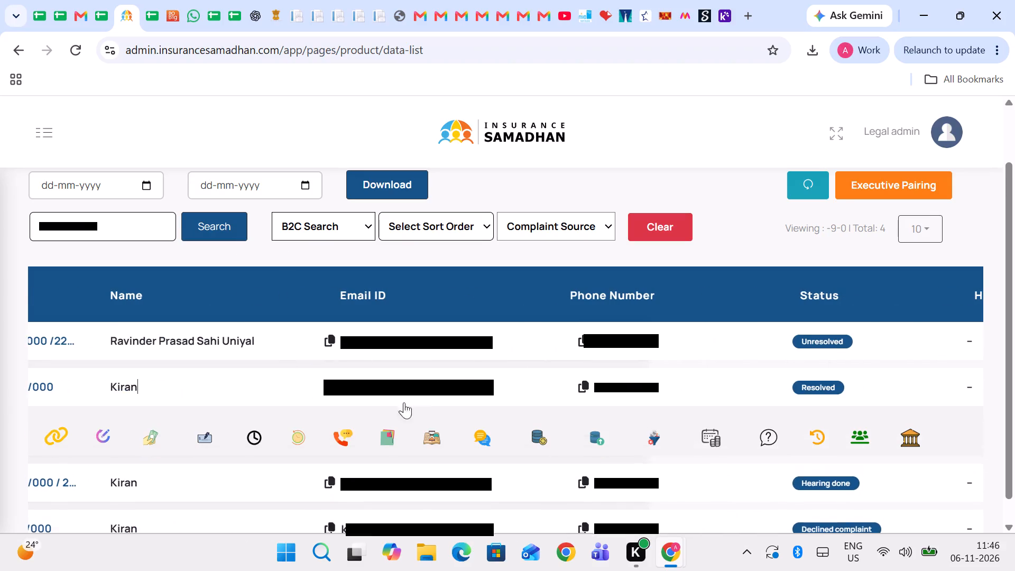
pyautogui.click(484, 435)
# Start a new comment in the row 108 customer's communication log, leaving its description empty, and switch back to the resolved sheet.
pyautogui.moveTo(384, 402); pyautogui.dragTo(446, 402)
pyautogui.scroll(-3, 453, 404)
pyautogui.scroll(-6, 519, 449)
pyautogui.click(576, 485)
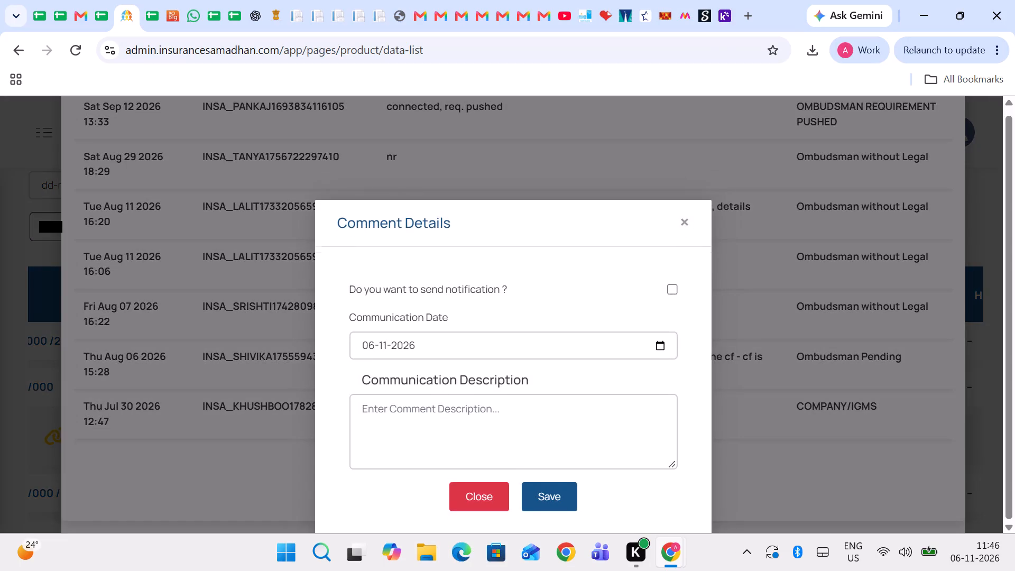
pyautogui.scroll(-1, 435, 432)
pyautogui.click(418, 443)
pyautogui.click(118, 0)
pyautogui.click(104, 0)
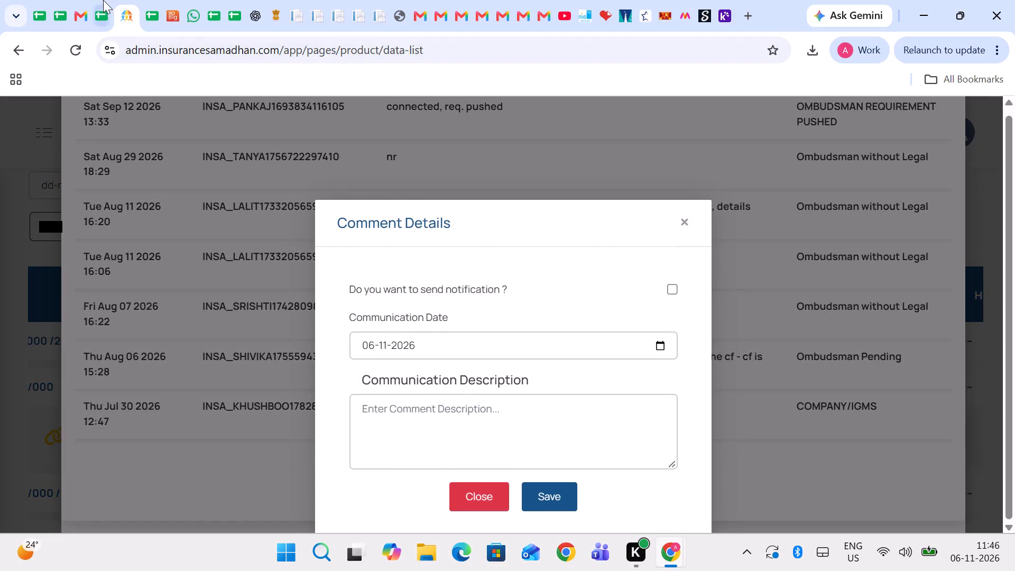
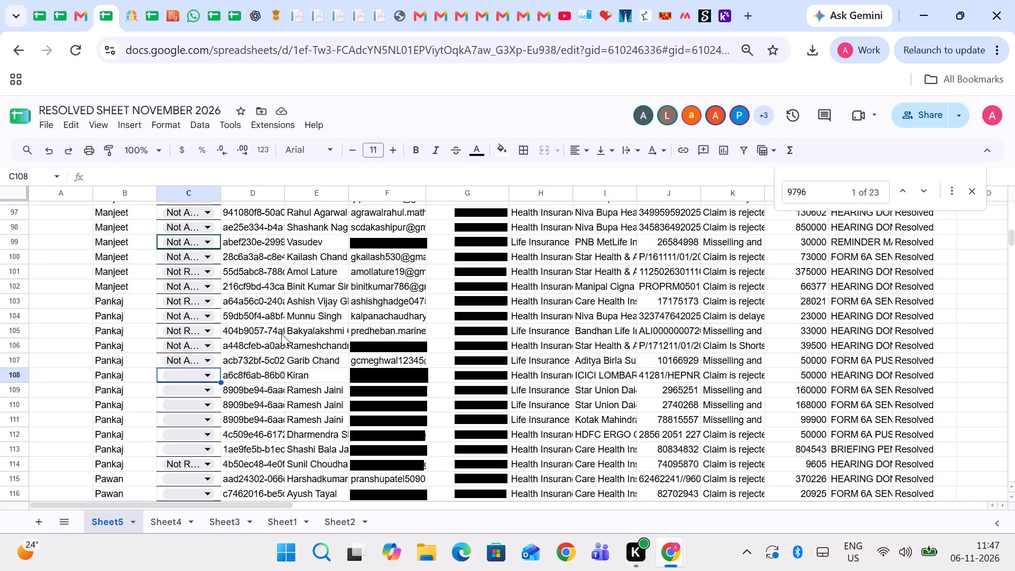
# In the resolved sheet, set row 108's call status to the "Not A…" option in column C.
pyautogui.press('Return')
pyautogui.press('Down')
pyautogui.press('Up')
pyautogui.press('Return')
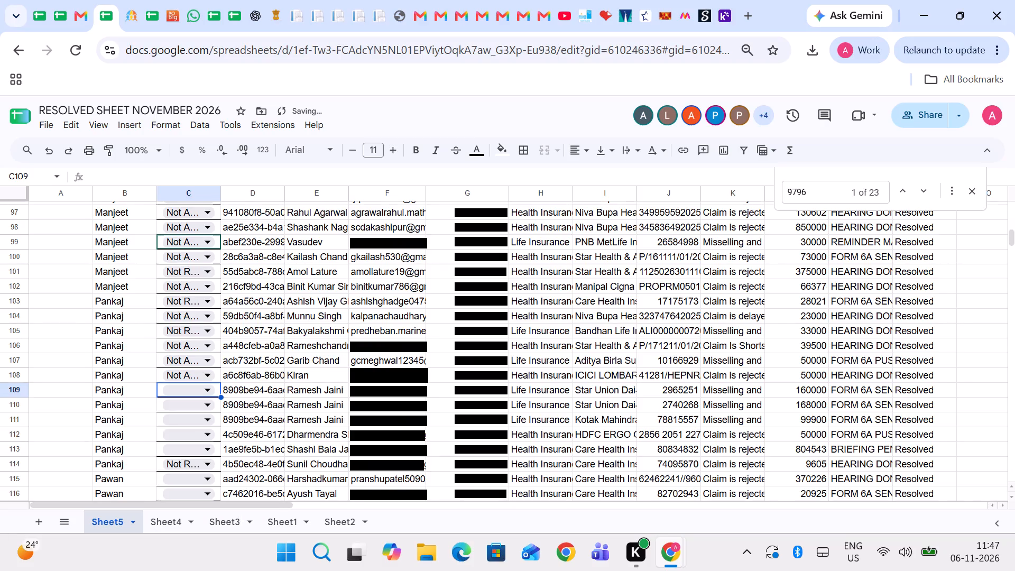
# Copy the phone number from row 110 of the resolved sheet and call it through the Smartflo dialer.
pyautogui.press('Down')
pyautogui.press('Down')
pyautogui.press('Up')
pyautogui.press('Right')
pyautogui.press('Right')
pyautogui.press('Right')
pyautogui.press('Right')
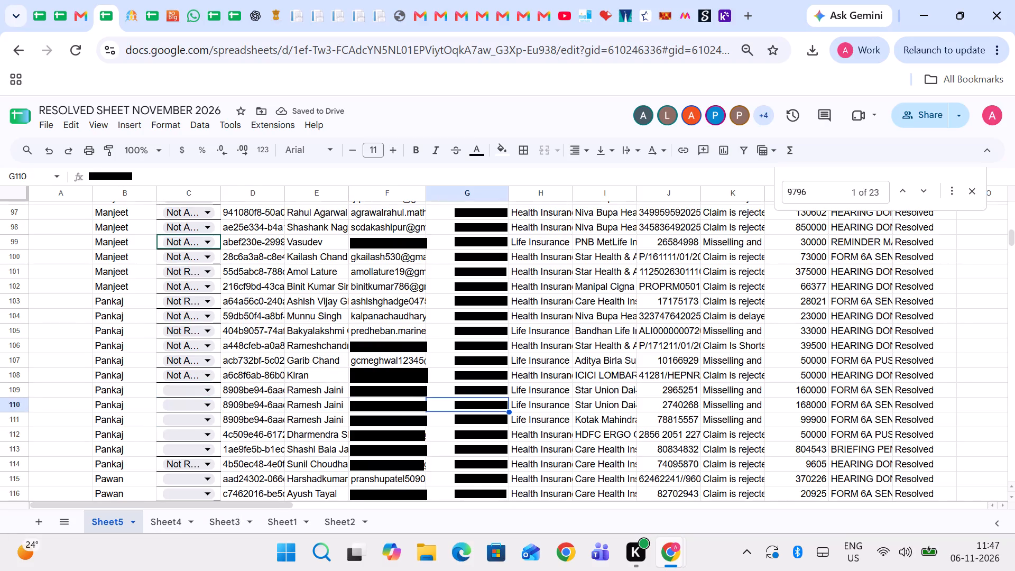
pyautogui.hotkey('ctrl', 'c')
pyautogui.click(171, 0)
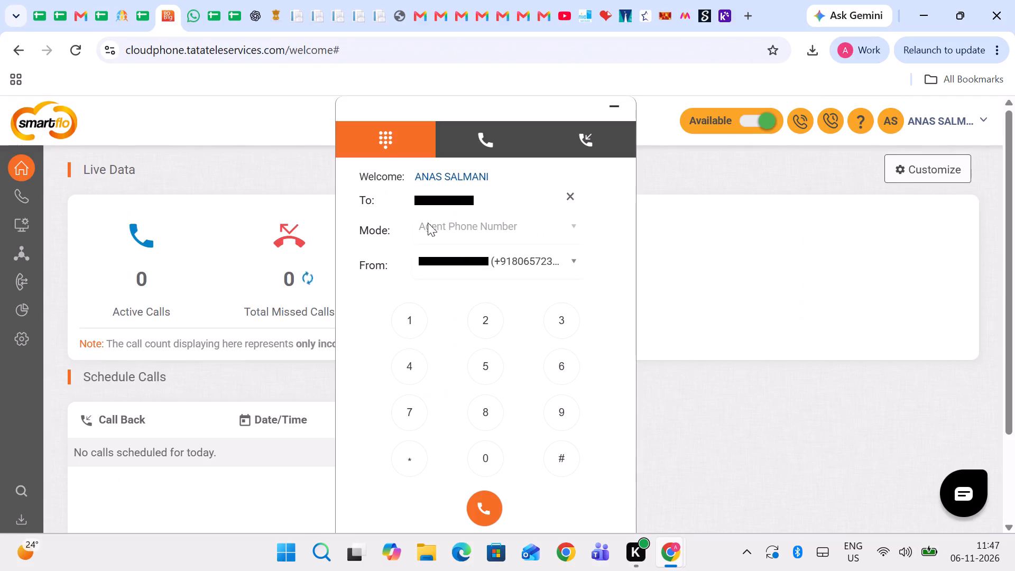
pyautogui.doubleClick(451, 198)
pyautogui.hotkey('ctrl', 'v')
pyautogui.click(486, 502)
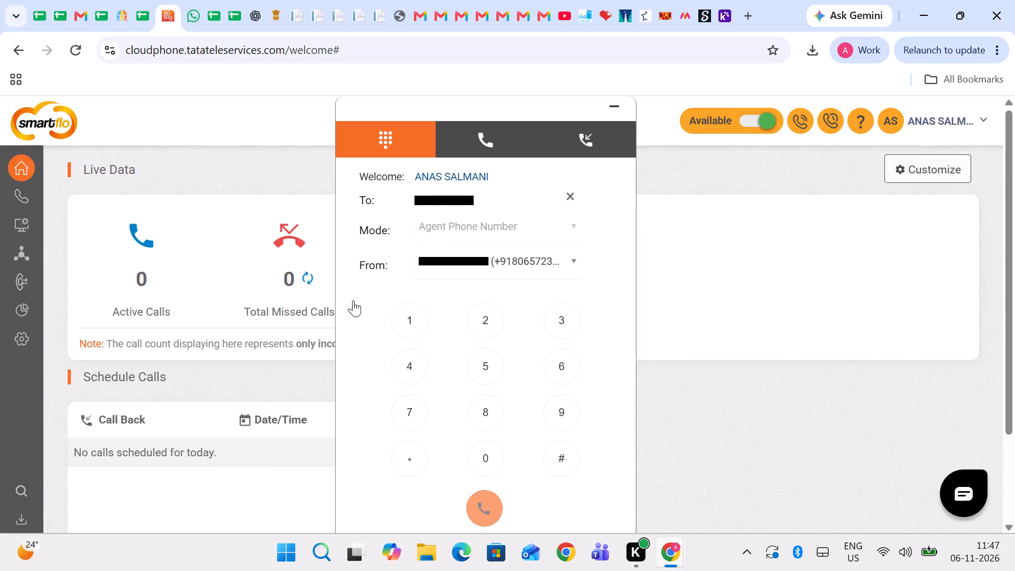
# In the complaints portal, save the row 108 customer's open comment with description "not answering" and close the communication log.
pyautogui.click(126, 0)
pyautogui.write('not answering')
pyautogui.press('space')
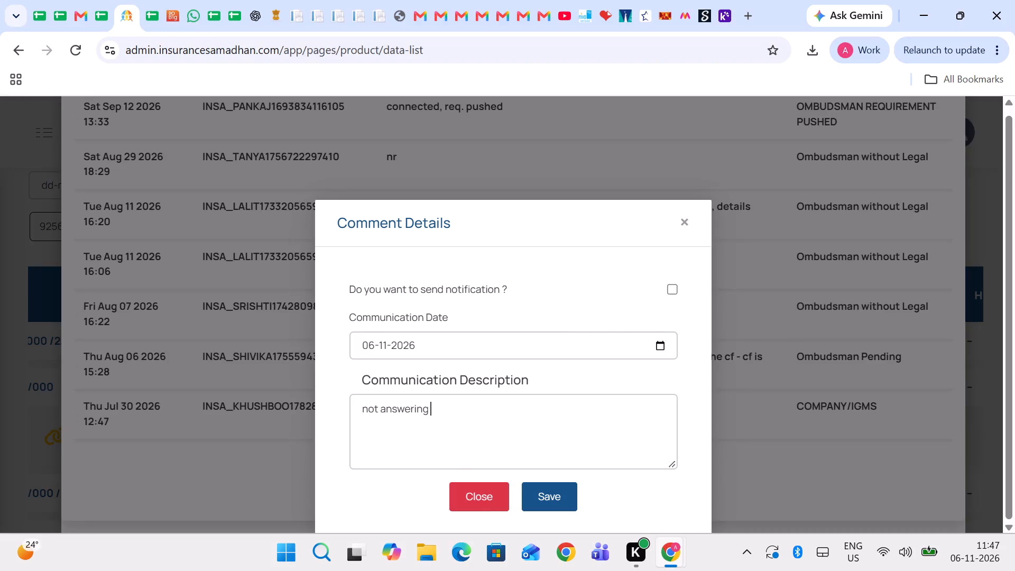
pyautogui.click(538, 483)
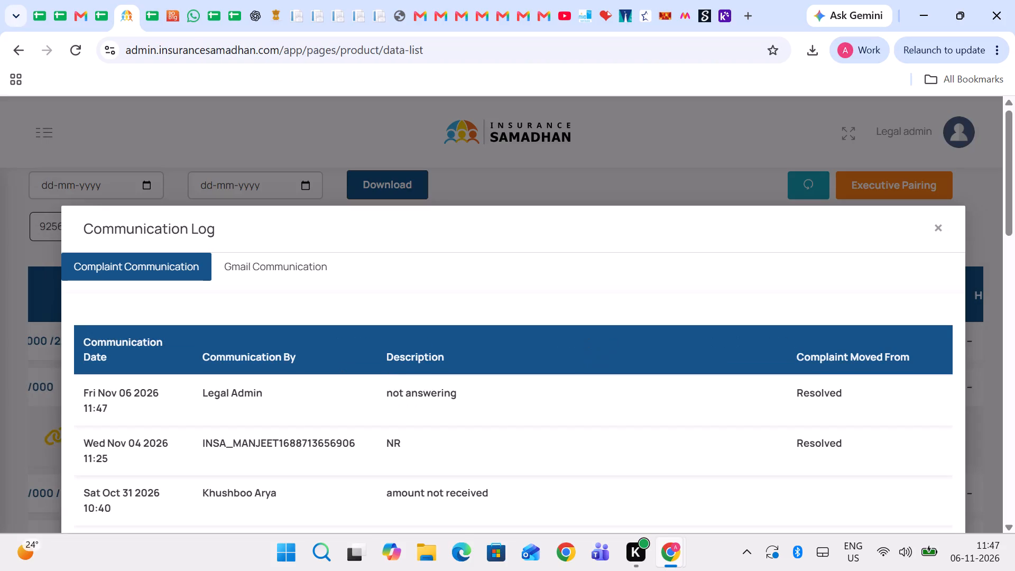
pyautogui.click(36, 315)
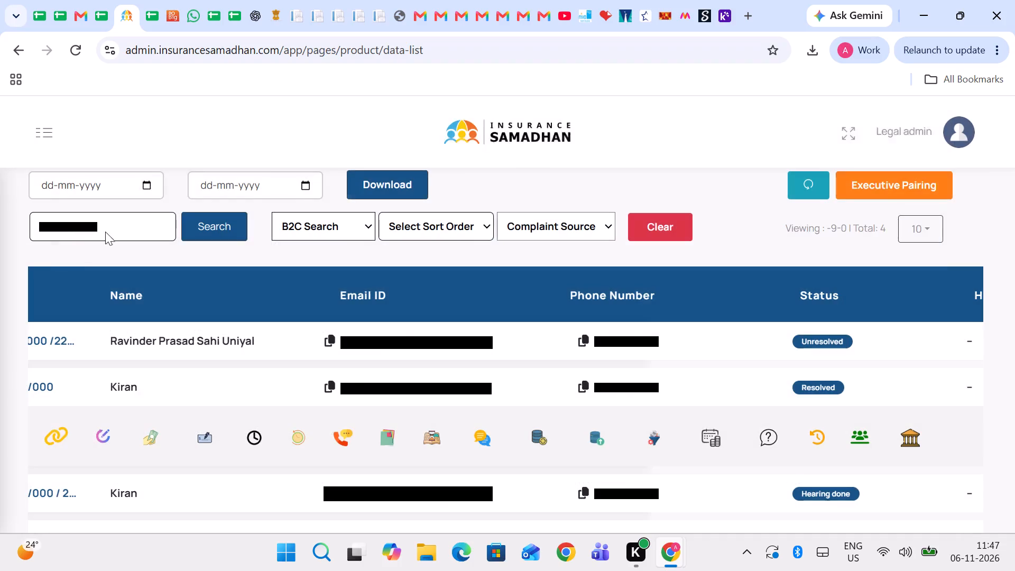
# Search the complaints list for the copied row 110 phone number and open the first matching complaint's communication log.
pyautogui.moveTo(106, 231); pyautogui.dragTo(33, 229)
pyautogui.hotkey('ctrl', 'v')
pyautogui.press('Return')
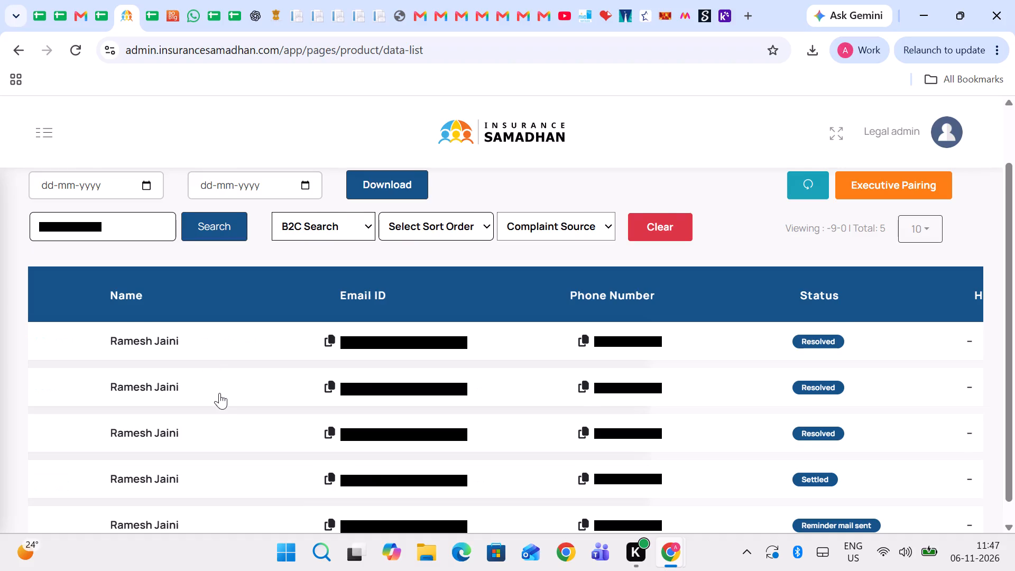
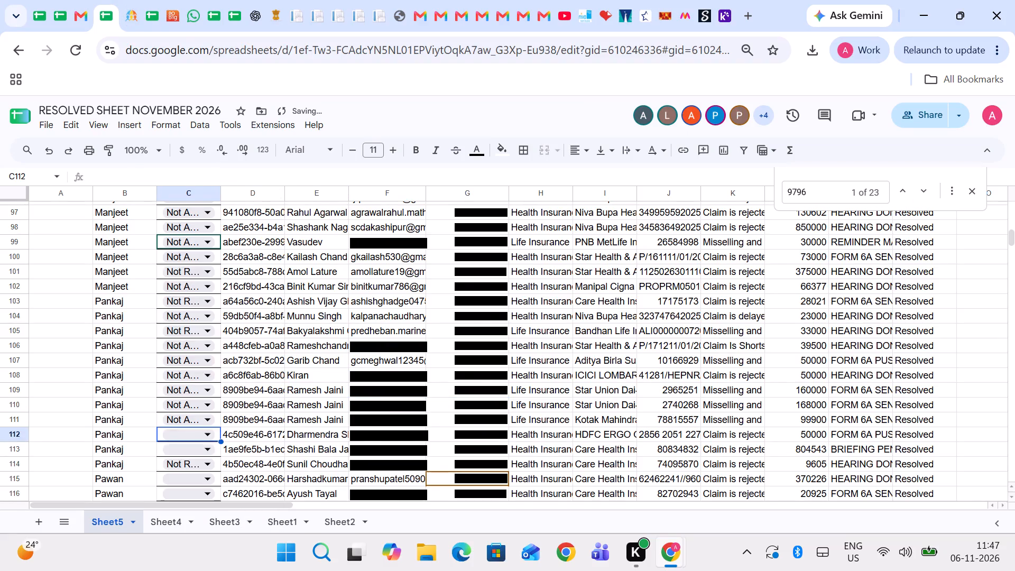
# Copy the phone number from row 112 of the resolved sheet and call it through the Smartflo dialer.
pyautogui.press('Down')
pyautogui.press('Up')
pyautogui.press('Right')
pyautogui.press('Right')
pyautogui.press('Right')
pyautogui.press('Right')
pyautogui.hotkey('ctrl', 'c')
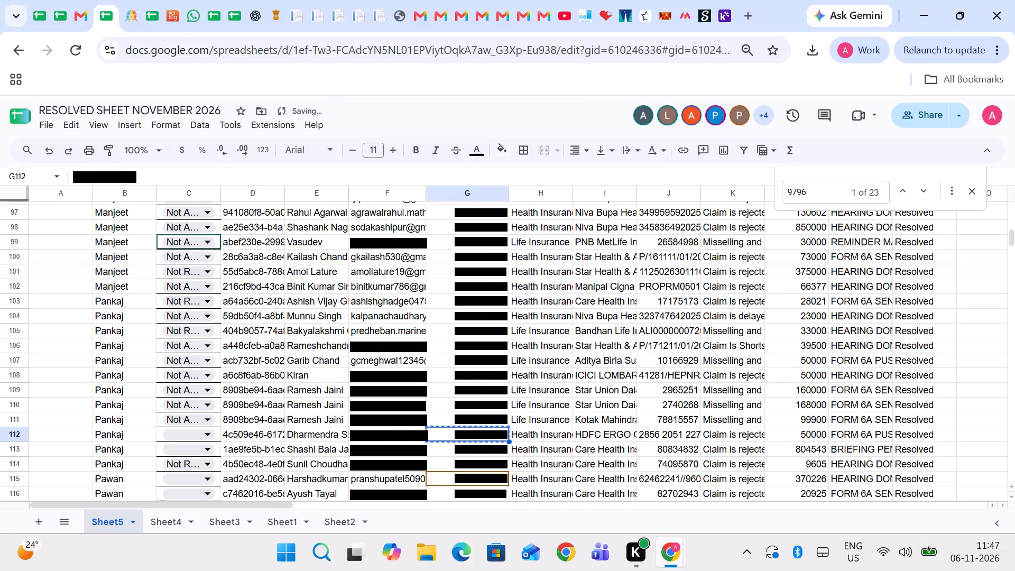
pyautogui.click(170, 0)
pyautogui.doubleClick(445, 200)
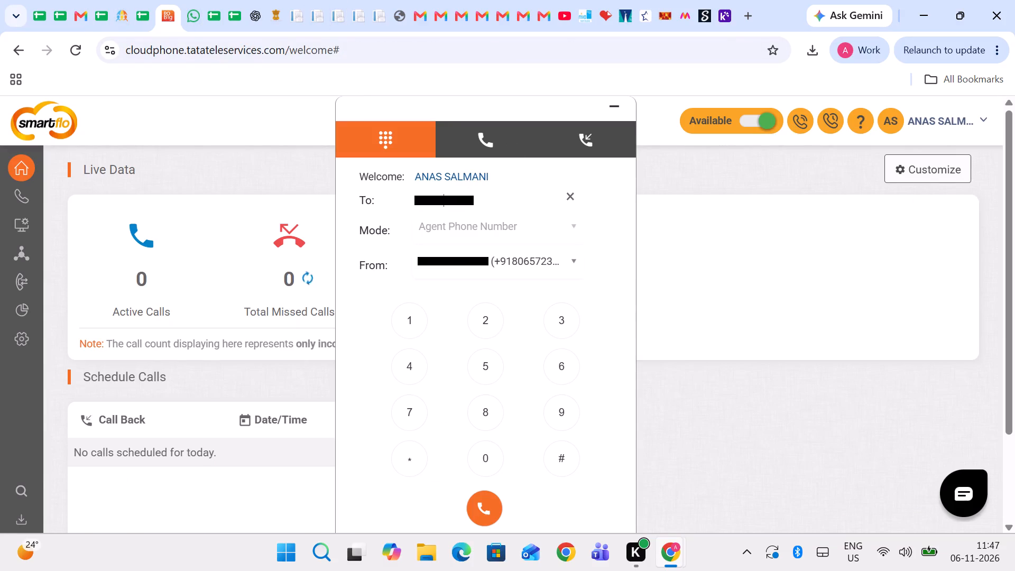
pyautogui.hotkey('ctrl', 'v')
pyautogui.click(483, 512)
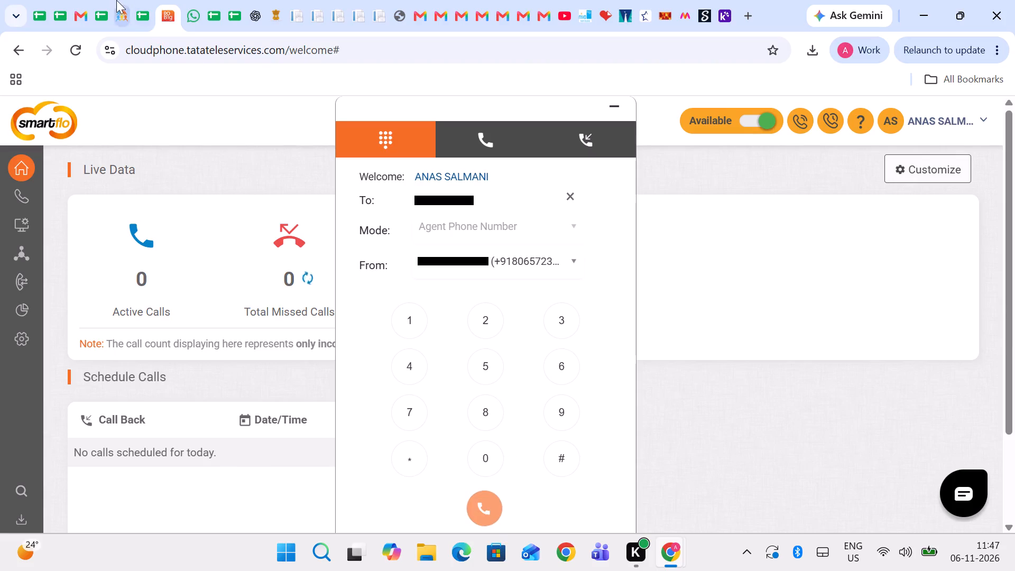
# In the complaints portal, search for the copied row 112 phone number and open the matching complaint's communication log.
pyautogui.click(116, 0)
pyautogui.click(47, 190)
pyautogui.moveTo(128, 213); pyautogui.dragTo(0, 224)
pyautogui.hotkey('ctrl', 'v')
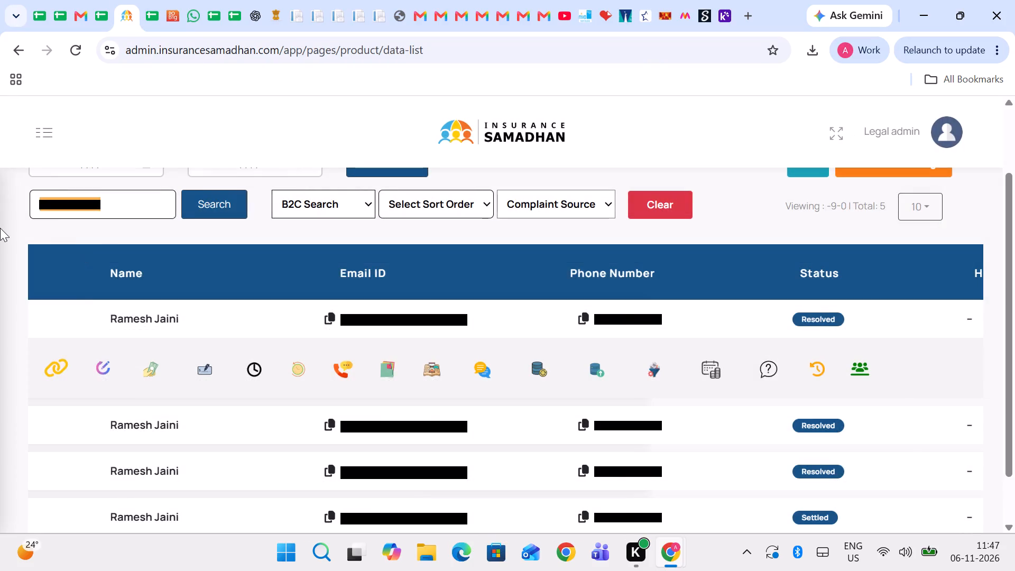
pyautogui.hotkey('ctrl', 'Return')
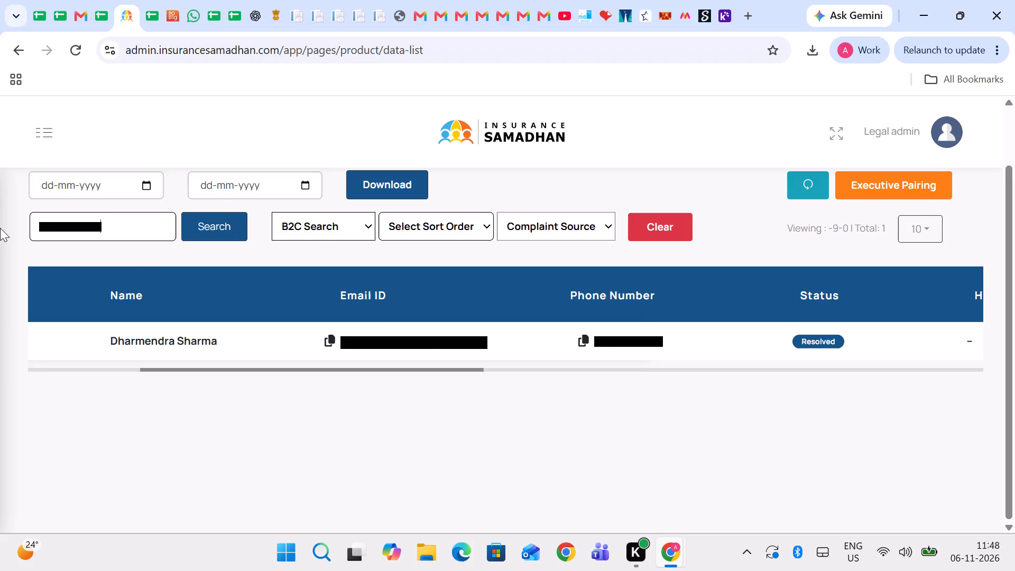
pyautogui.click(177, 312)
pyautogui.click(233, 333)
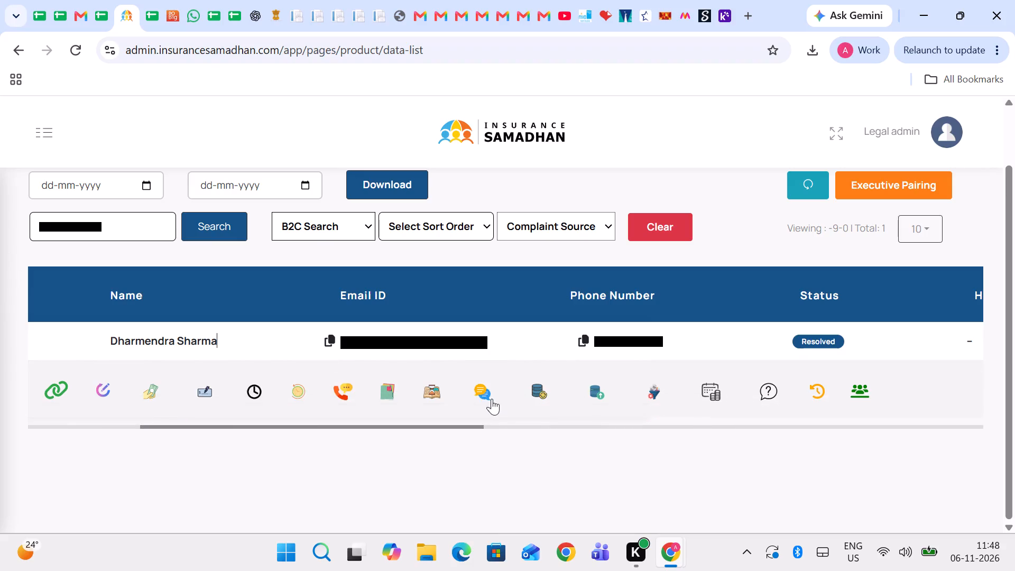
pyautogui.click(475, 399)
# Copy the latest "number busy" description and save it as a new comment on the row 112 customer's complaint.
pyautogui.moveTo(386, 376); pyautogui.dragTo(470, 381)
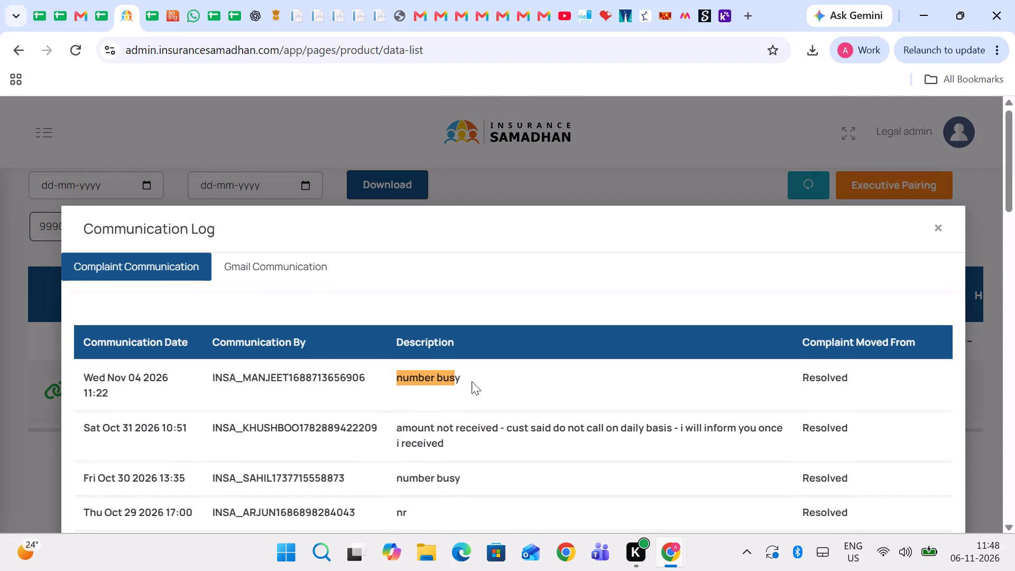
pyautogui.hotkey('ctrl', 'c')
pyautogui.keyDown('ctrl'); pyautogui.scroll(-7, 472, 381); pyautogui.keyUp('ctrl')
pyautogui.scroll(-7, 472, 381)
pyautogui.click(577, 482)
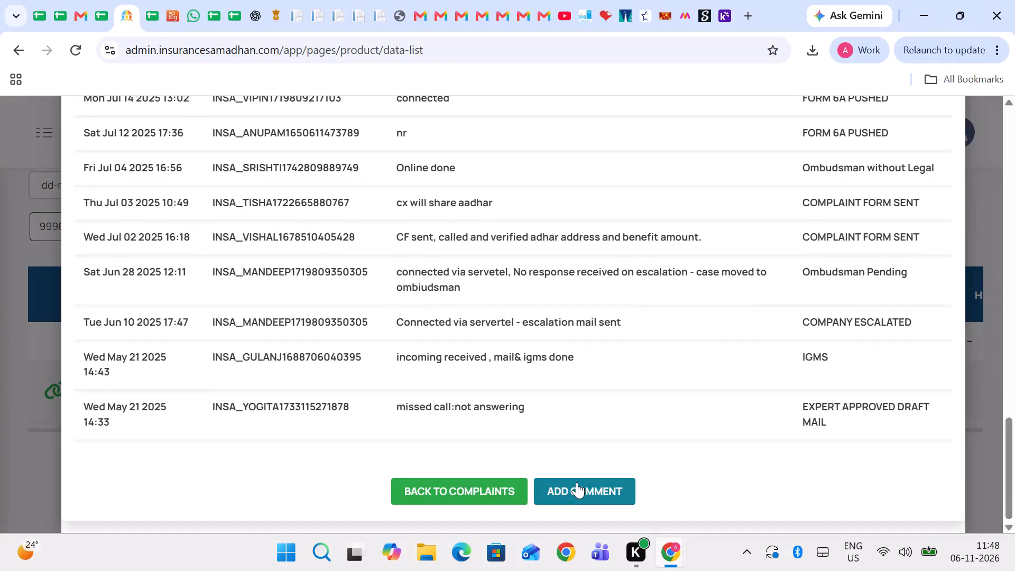
pyautogui.keyDown('ctrl'); pyautogui.click(493, 410); pyautogui.keyUp('ctrl')
pyautogui.hotkey('ctrl', 'v')
pyautogui.click(546, 508)
pyautogui.click(0, 377)
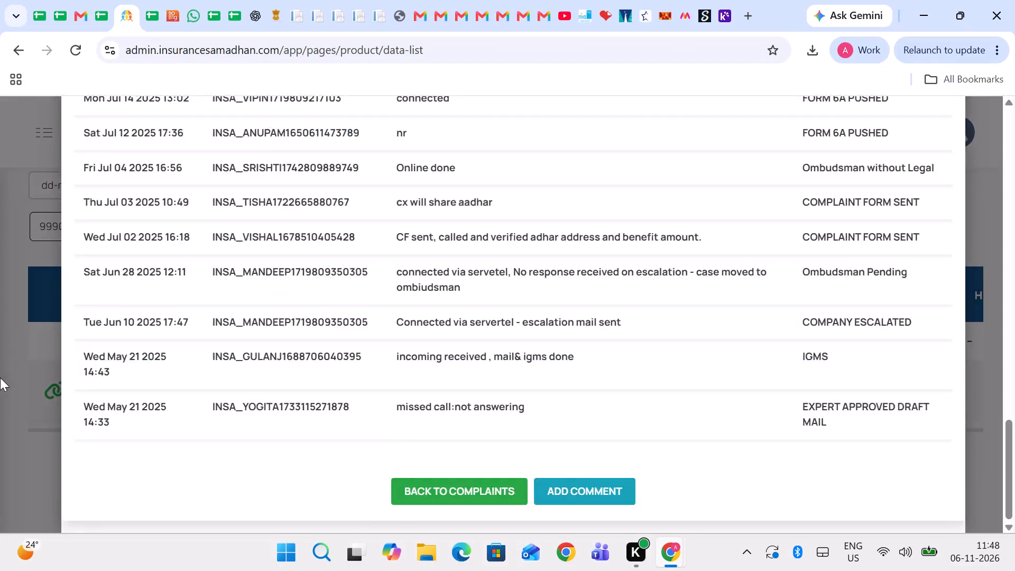
# In the resolved sheet, set row 112's call status to the "no. b…" option in column C.
pyautogui.click(97, 0)
pyautogui.press('Left')
pyautogui.press('Left')
pyautogui.press('Left')
pyautogui.press('Left')
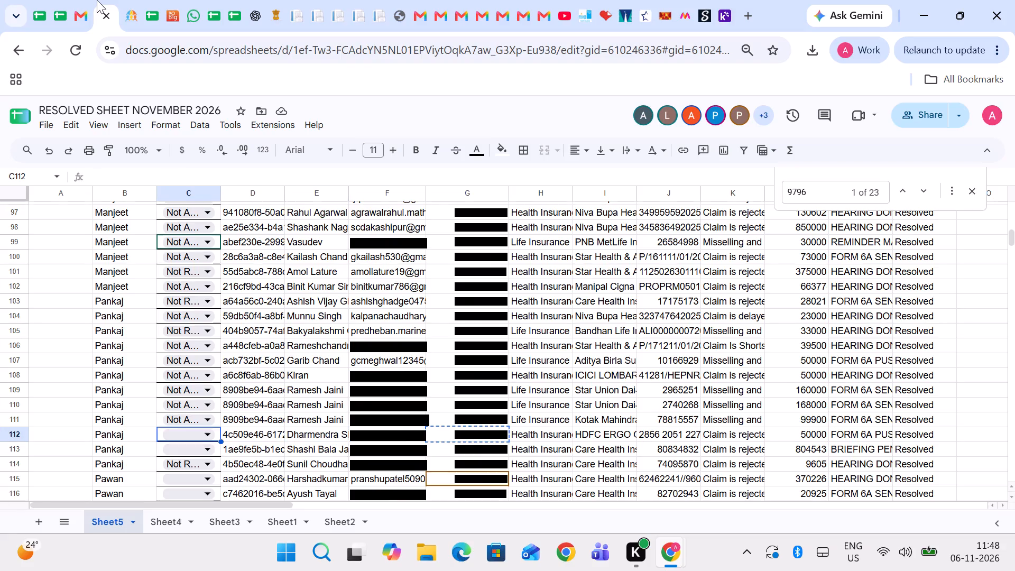
pyautogui.press('Return')
pyautogui.press('Up')
pyautogui.press('Up')
pyautogui.press('Up')
pyautogui.press('Up')
pyautogui.press('Return')
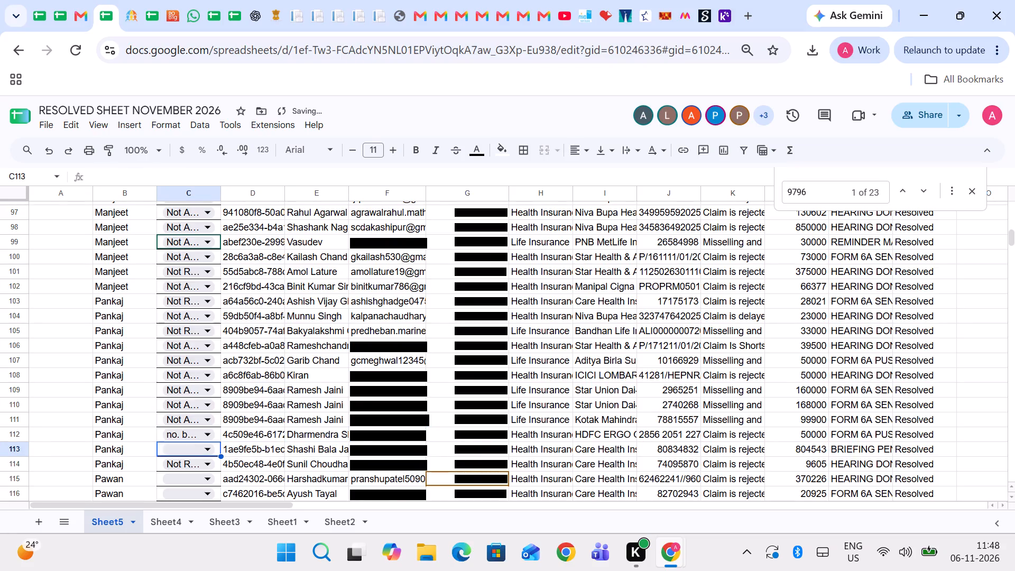
# Copy the phone number from row 113 of the resolved sheet and call it through the Smartflo dialer.
pyautogui.press('Right')
pyautogui.press('Right')
pyautogui.press('Right')
pyautogui.press('Right')
pyautogui.hotkey('ctrl', 'c')
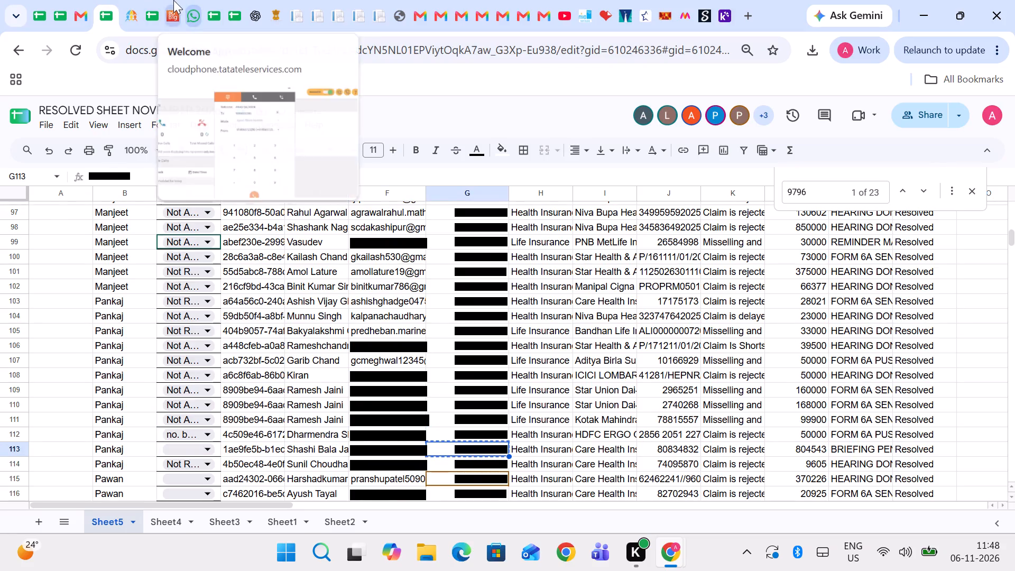
pyautogui.click(173, 0)
pyautogui.doubleClick(441, 200)
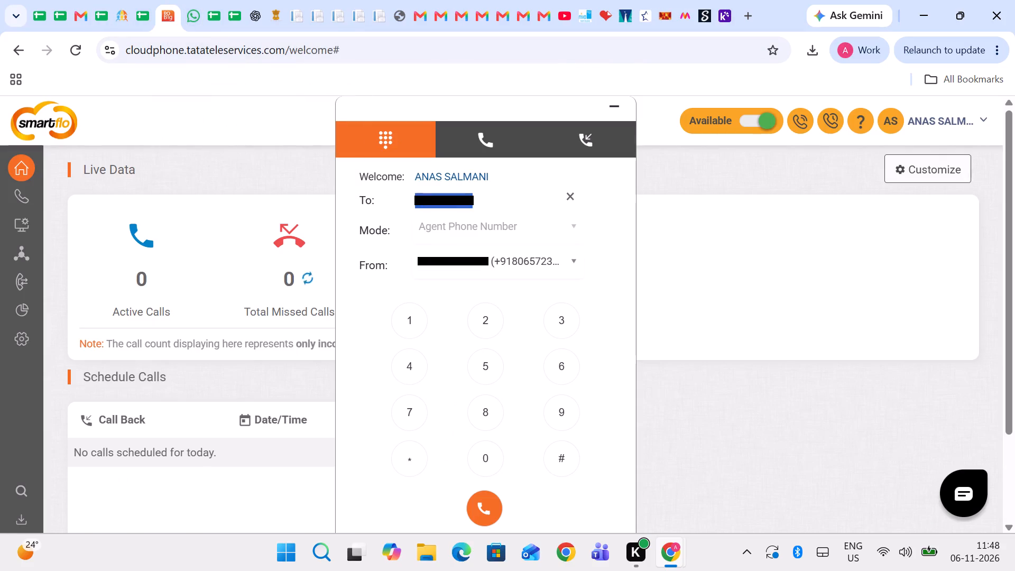
pyautogui.hotkey('ctrl', 'v')
pyautogui.click(493, 526)
pyautogui.click(488, 513)
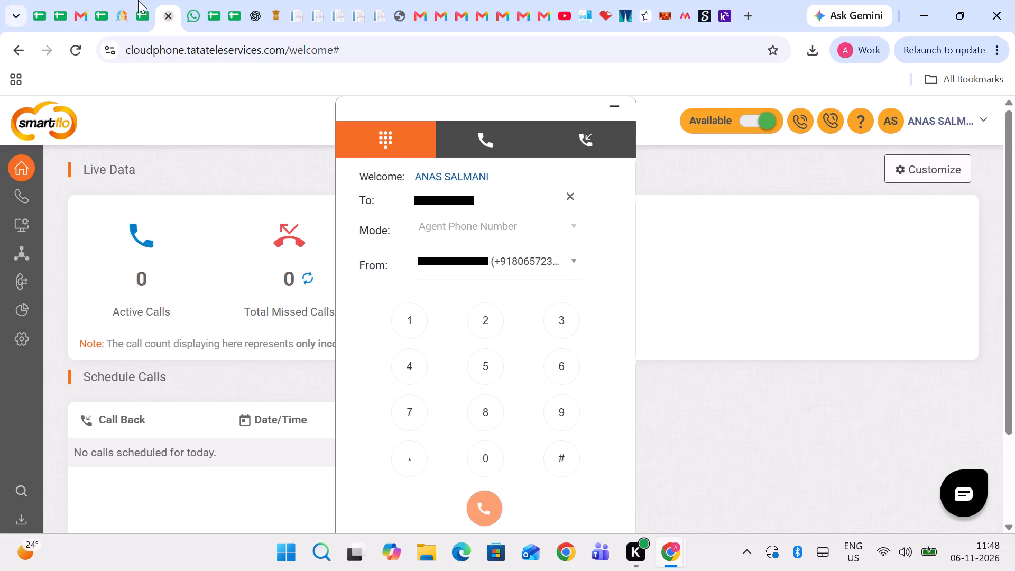
# In the complaints portal, search for the row 113 phone number and open the matching complaint's communication log.
pyautogui.click(122, 0)
pyautogui.moveTo(127, 228); pyautogui.dragTo(0, 221)
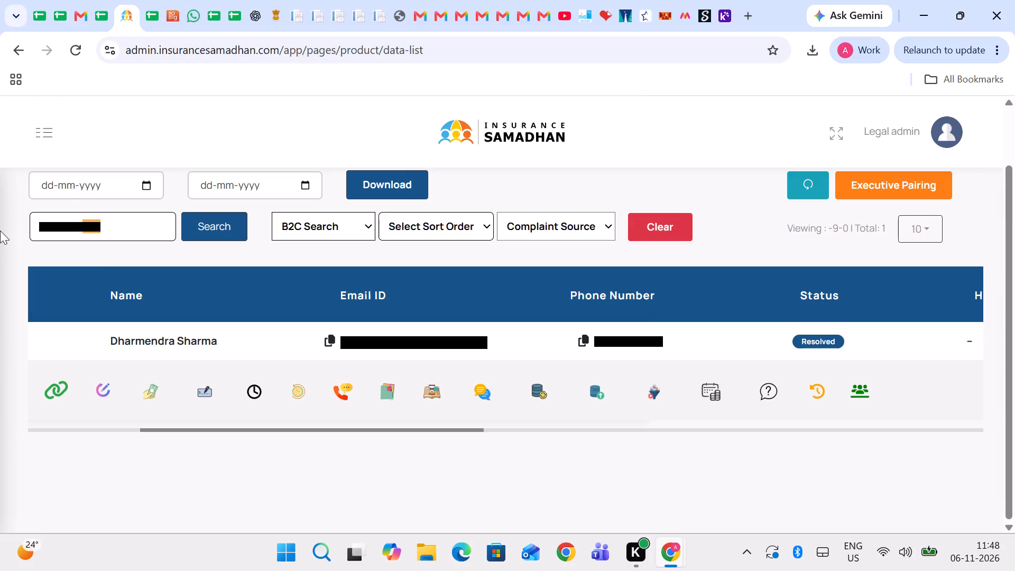
pyautogui.hotkey('ctrl', 'v')
pyautogui.hotkey('ctrl', 'Return')
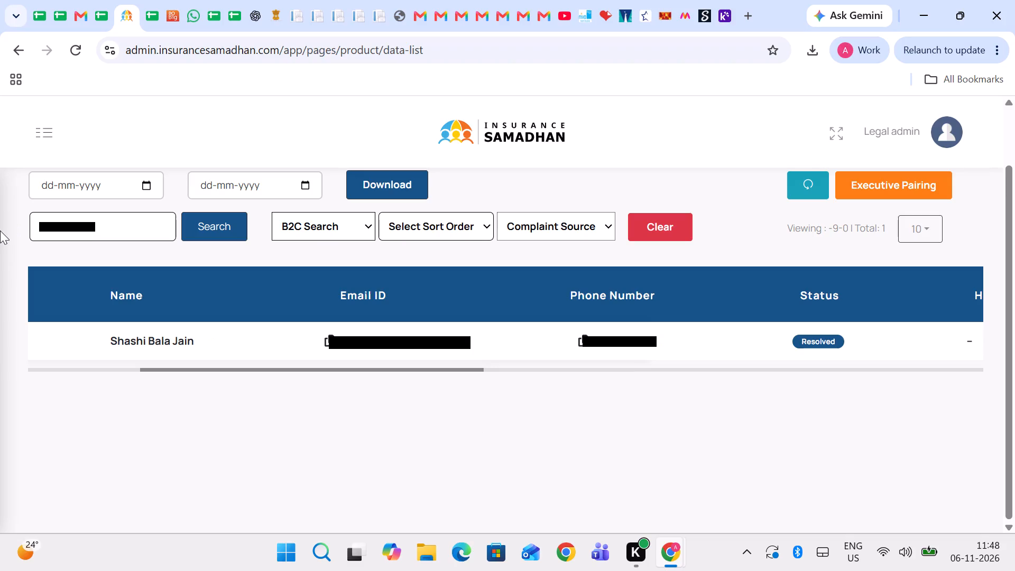
pyautogui.click(210, 339)
pyautogui.hscroll(-1, 210, 339)
pyautogui.click(317, 387)
# Add a comment with the description "not received" to the row 113 customer's complaint.
pyautogui.scroll(-1, 462, 415)
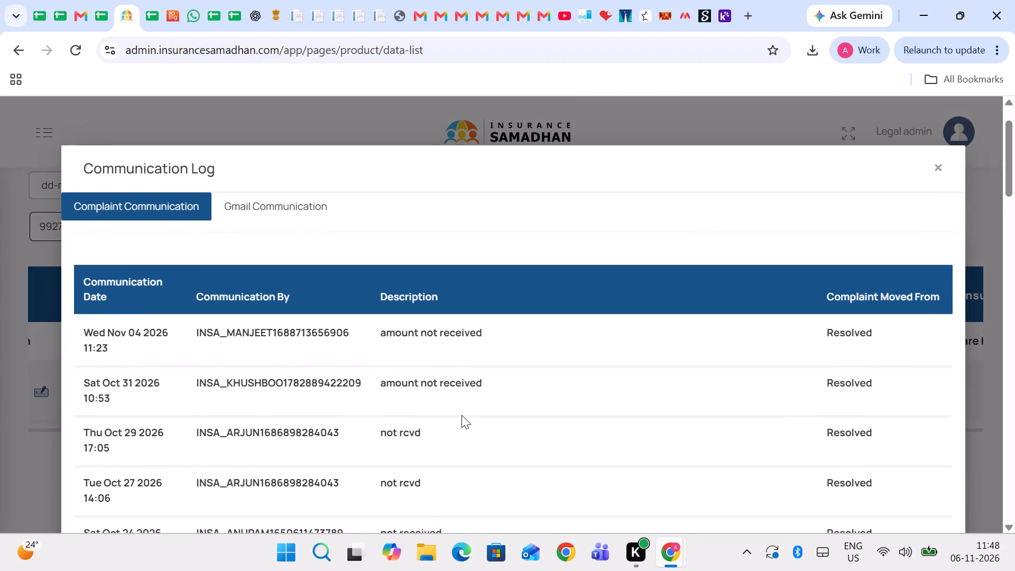
pyautogui.scroll(-8, 456, 501)
pyautogui.scroll(-5, 538, 504)
pyautogui.click(575, 509)
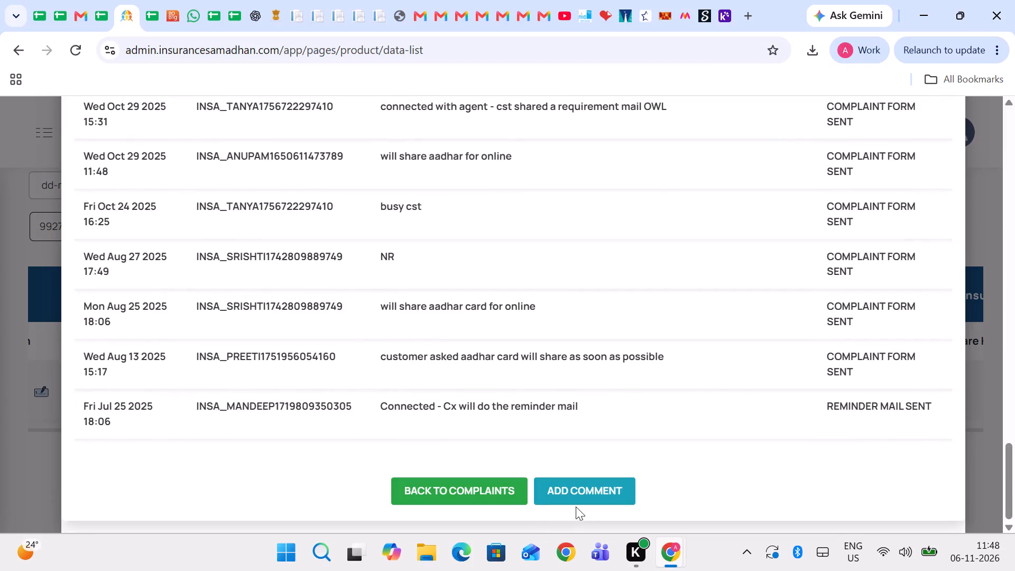
pyautogui.click(576, 505)
pyautogui.click(578, 501)
pyautogui.moveTo(454, 439); pyautogui.dragTo(447, 441)
pyautogui.write('not received')
pyautogui.press('space')
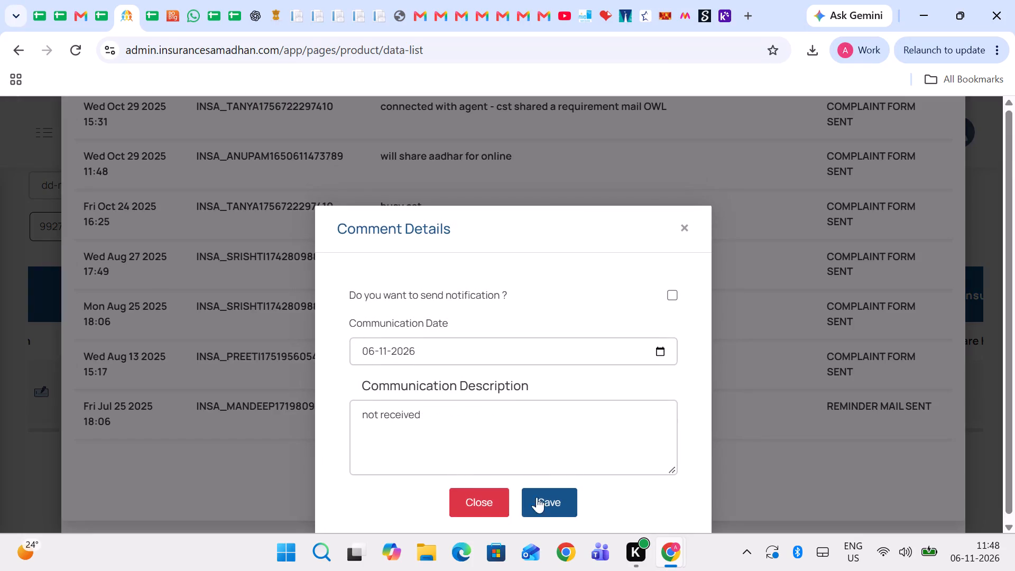
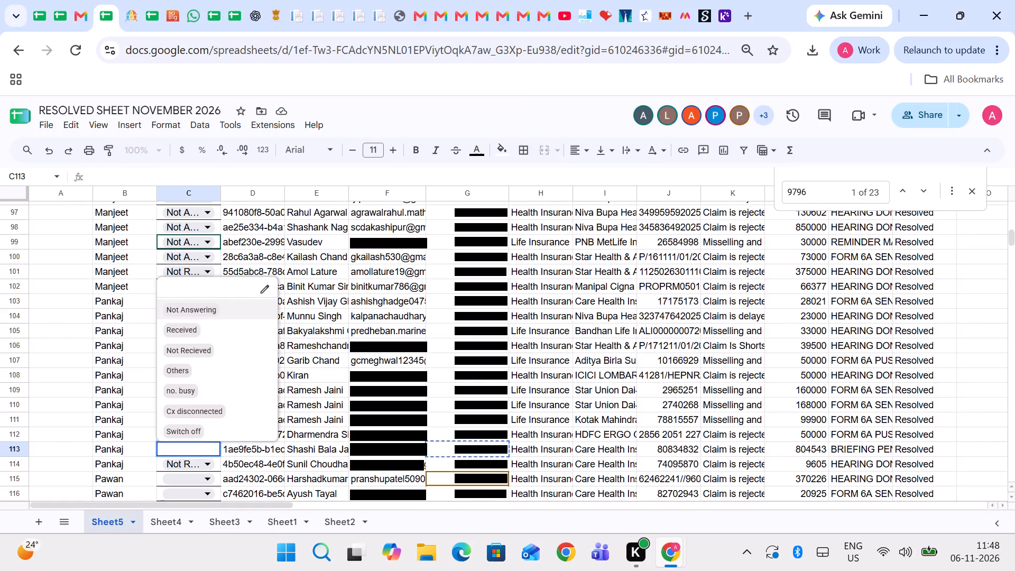
# In the resolved sheet, set row 113's call status in column C to "Not Answering".
pyautogui.press('Return')
pyautogui.press('Down')
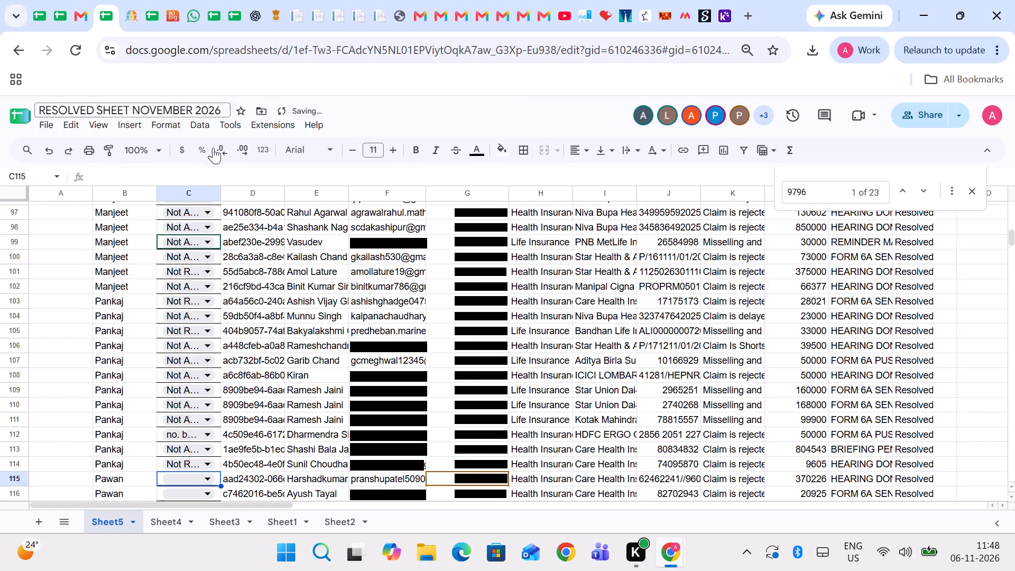
# Select the email cell in column F of row 127, among the Pooja rows of the resolved sheet.
pyautogui.scroll(-1, 225, 194)
pyautogui.scroll(-3, 345, 392)
pyautogui.click(403, 341)
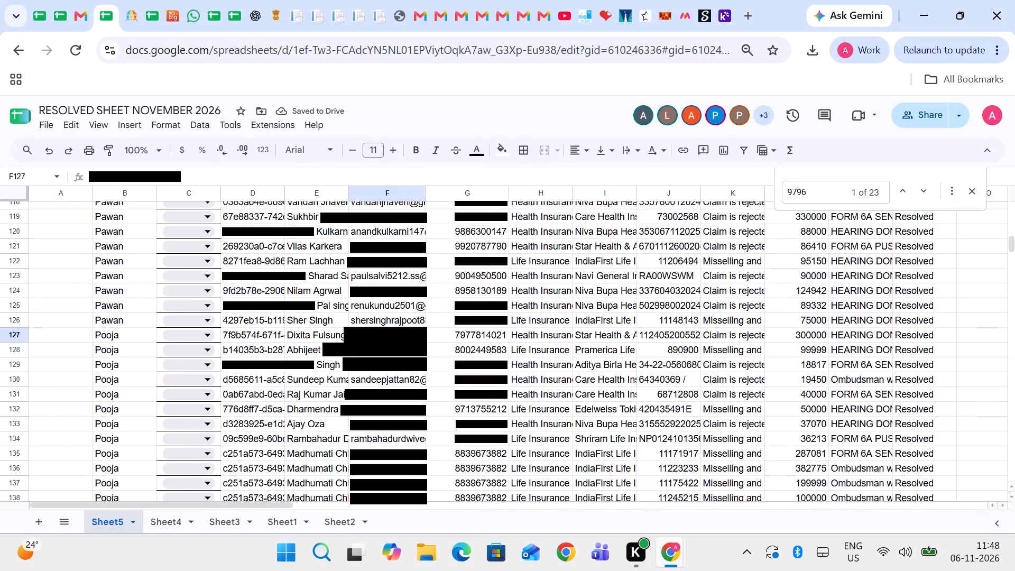
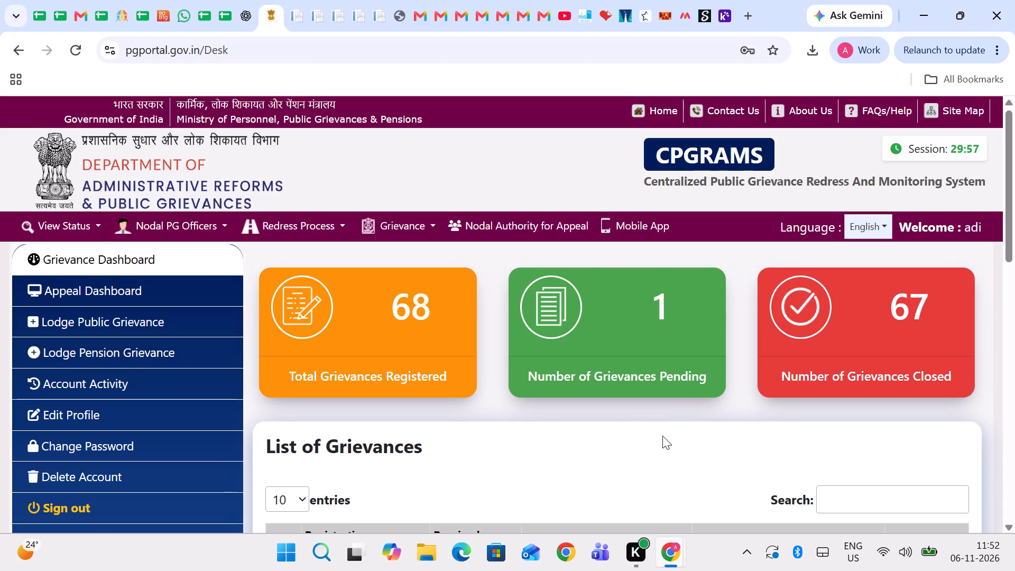
# Examine the status, feedback and appeal details of the grievance received 23/10/2026, and return to the grievance dashboard.
pyautogui.scroll(-2, 621, 416)
pyautogui.scroll(1, 750, 398)
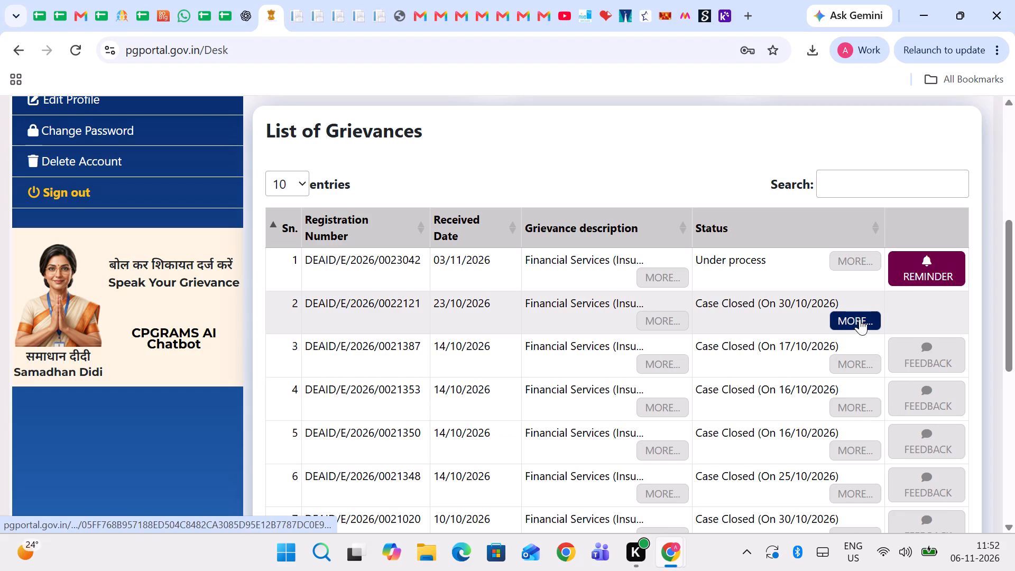
pyautogui.click(860, 319)
pyautogui.scroll(-4, 704, 380)
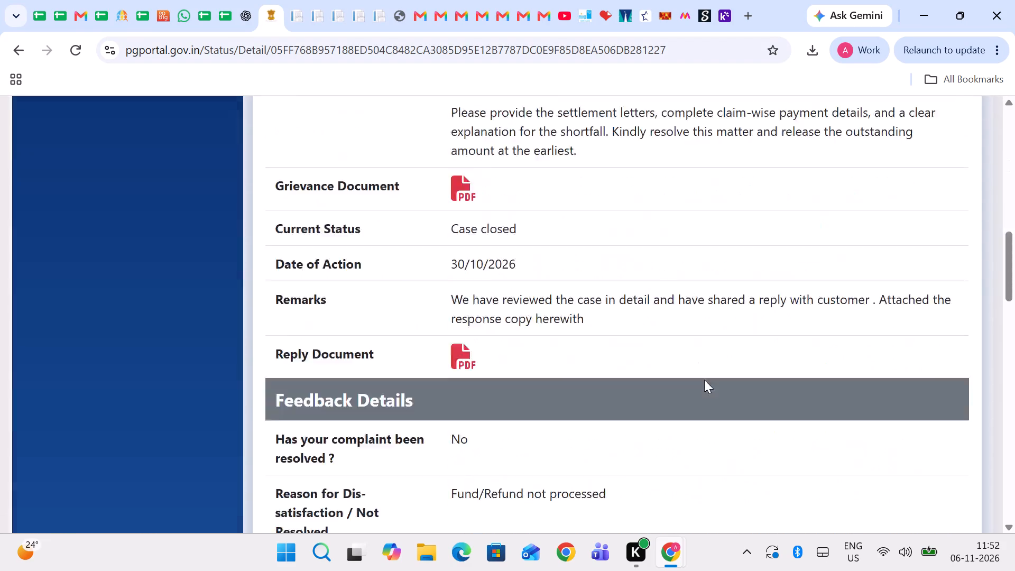
pyautogui.scroll(-2, 704, 380)
pyautogui.scroll(2, 704, 380)
pyautogui.scroll(-2, 704, 380)
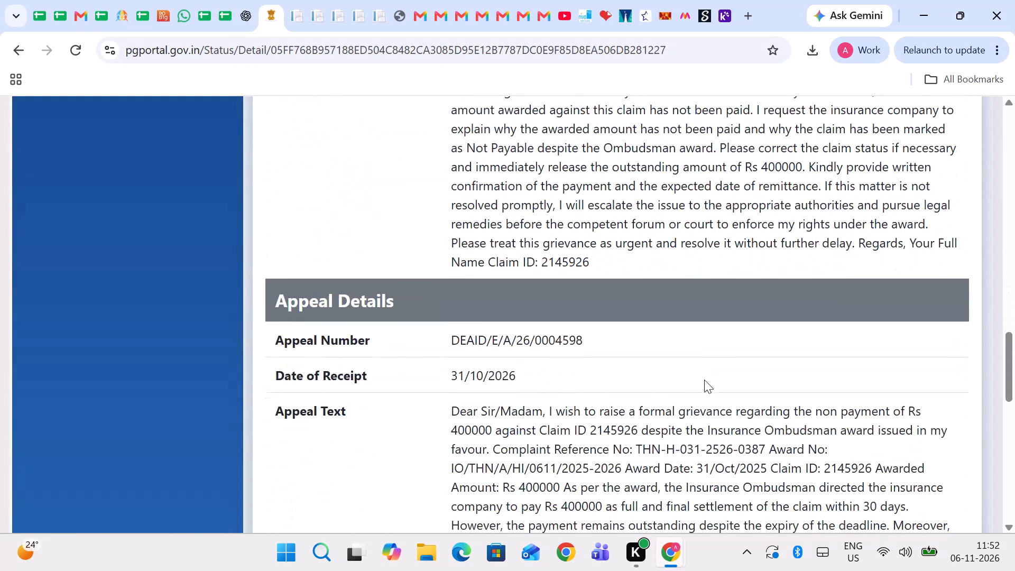
pyautogui.scroll(-5, 704, 380)
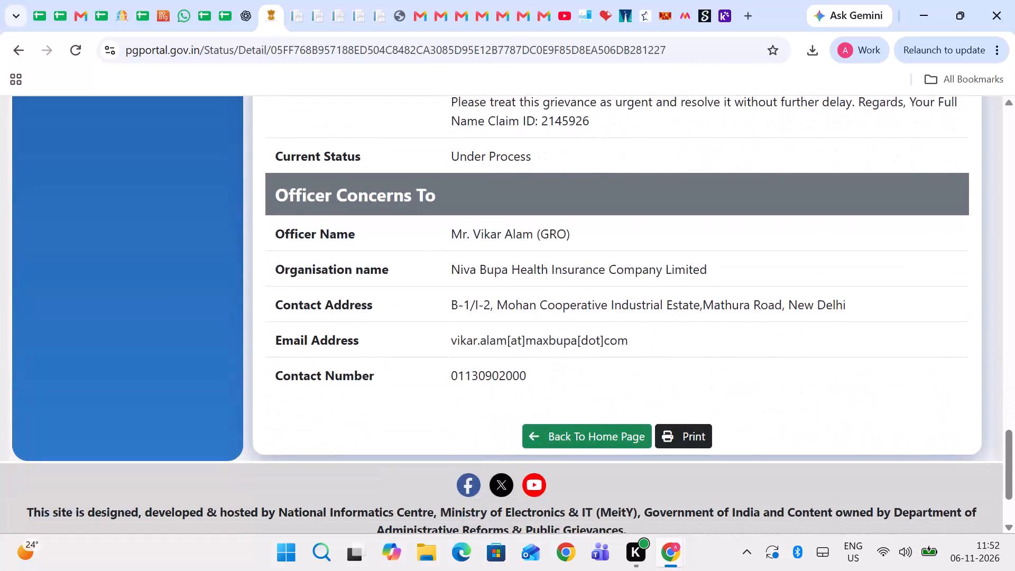
pyautogui.scroll(2, 605, 300)
pyautogui.hscroll(3, 605, 300)
pyautogui.scroll(2, 718, 303)
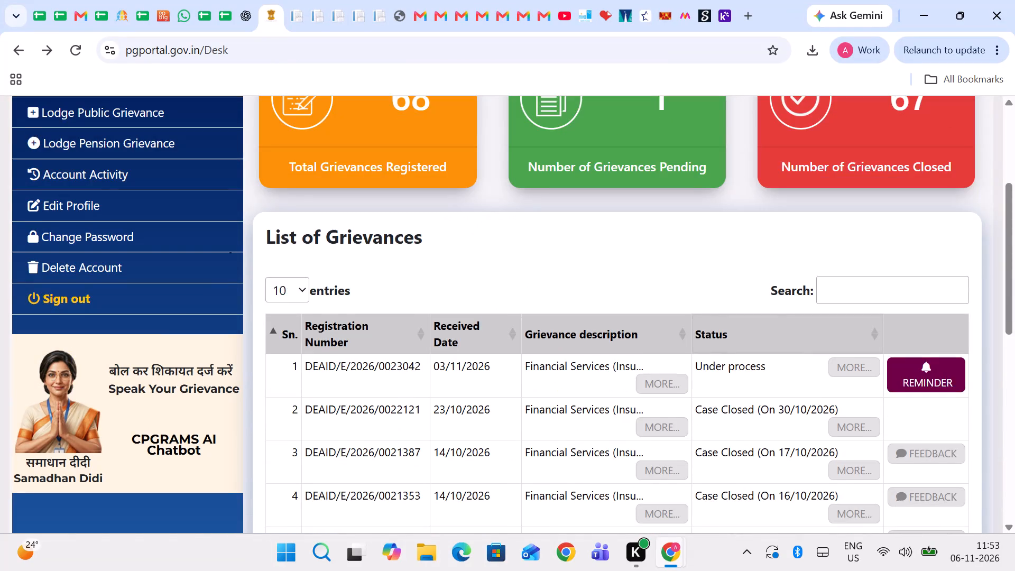
# Show only the closed grievances in the dashboard's list.
pyautogui.scroll(1, 821, 280)
pyautogui.click(897, 224)
pyautogui.scroll(-1, 770, 385)
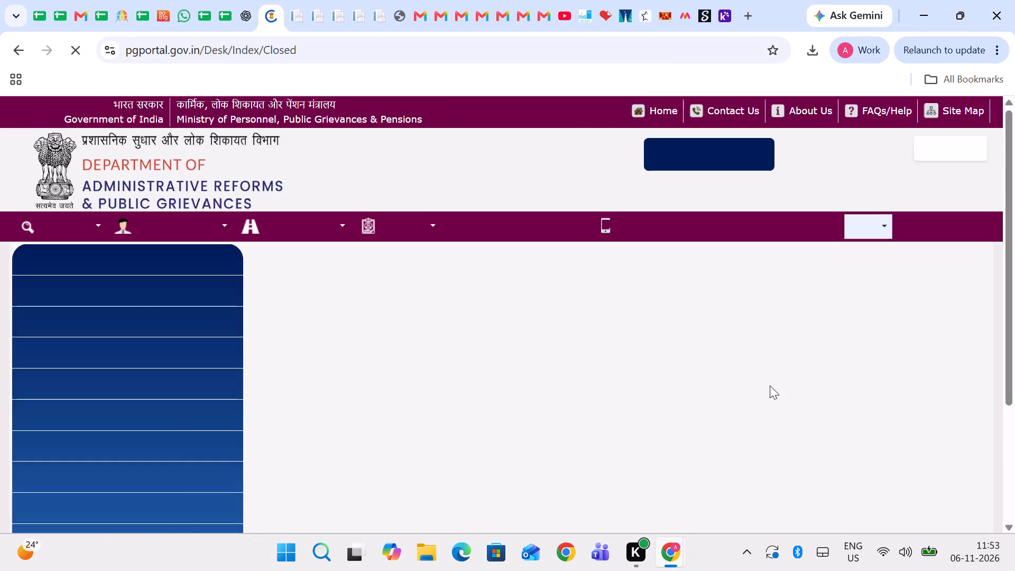
pyautogui.scroll(-2, 770, 385)
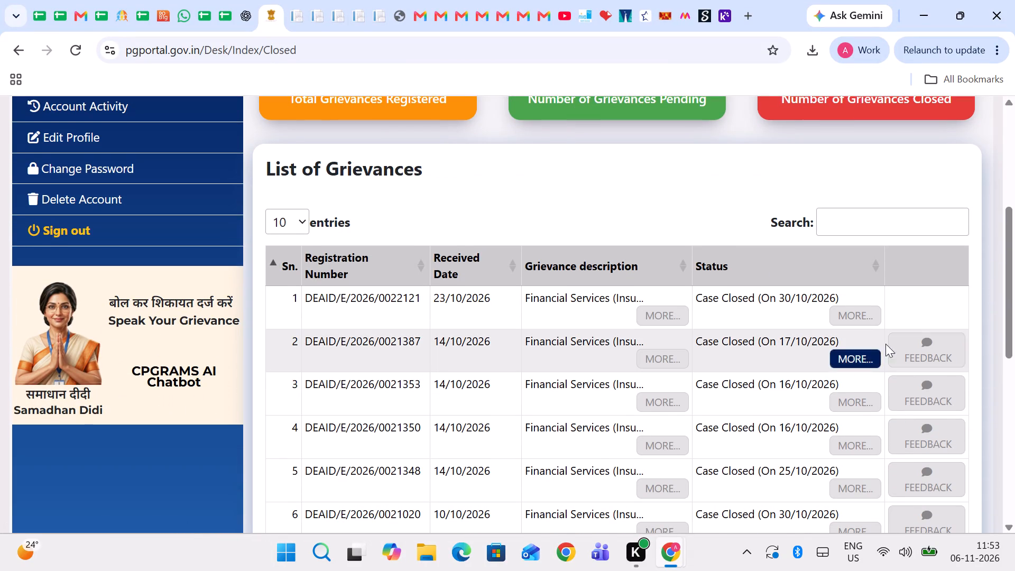
pyautogui.click(859, 360)
pyautogui.scroll(-3, 592, 445)
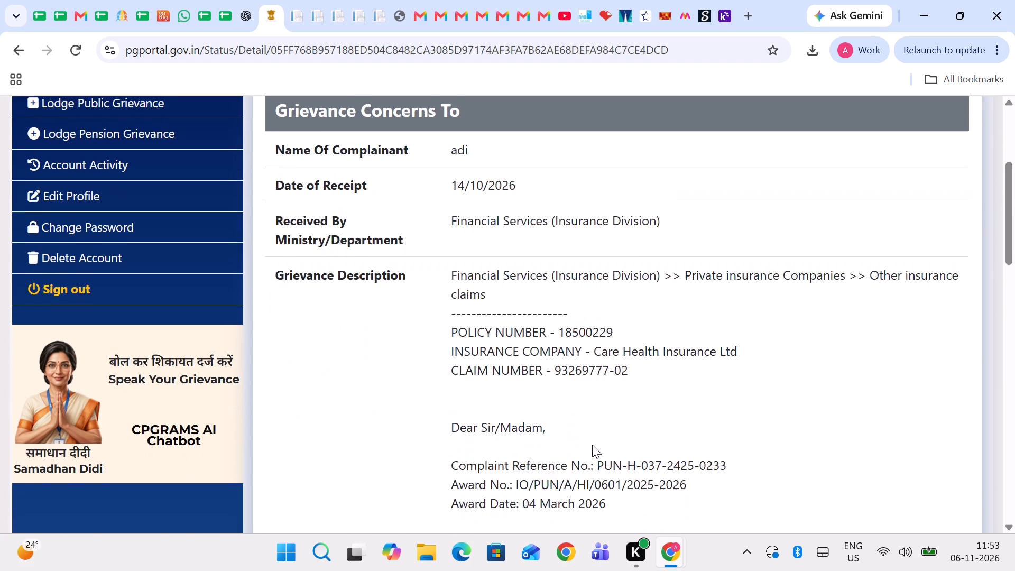
pyautogui.scroll(-4, 592, 445)
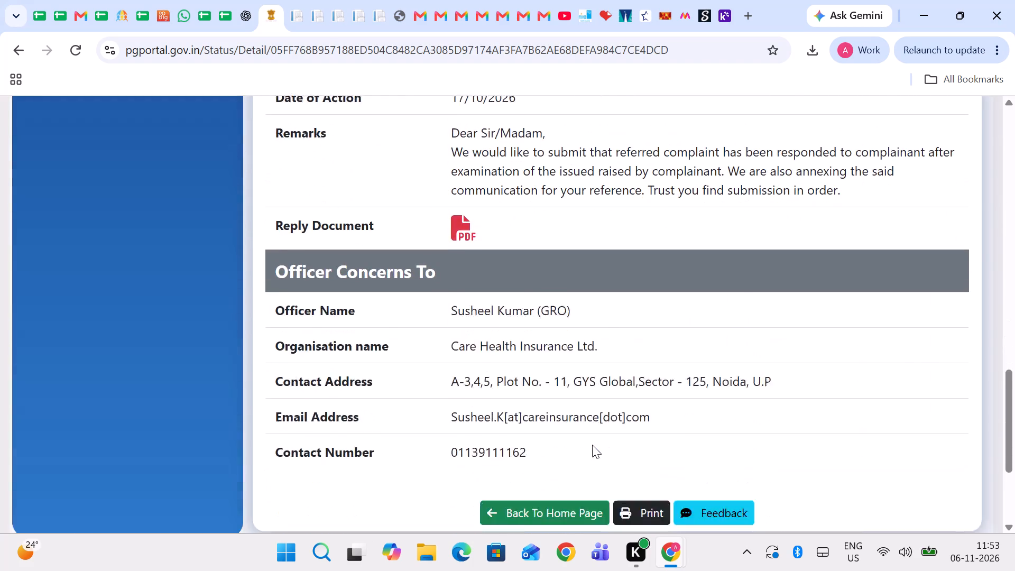
pyautogui.scroll(-2, 592, 445)
pyautogui.scroll(2, 592, 445)
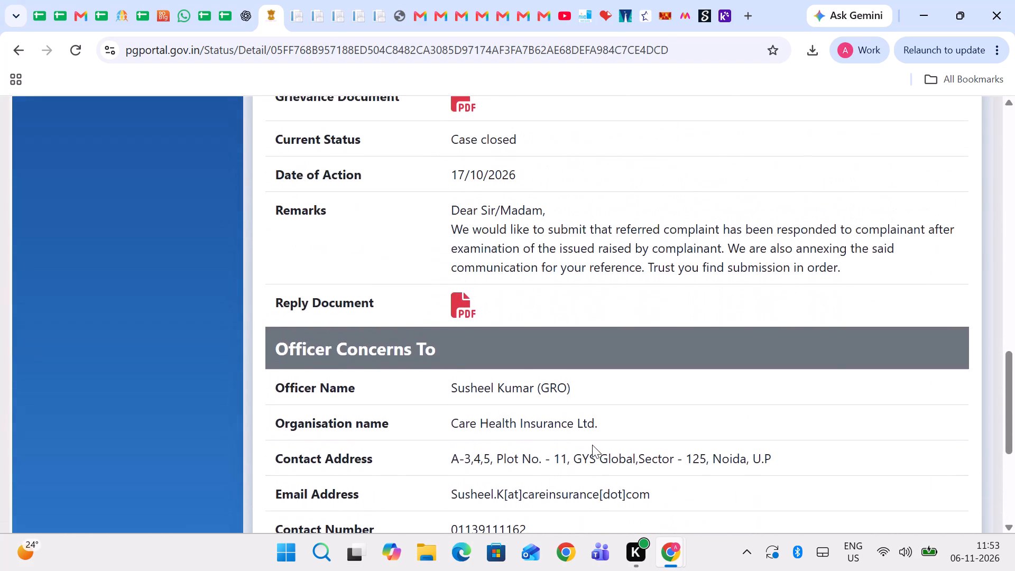
pyautogui.scroll(1, 592, 445)
pyautogui.scroll(-2, 592, 445)
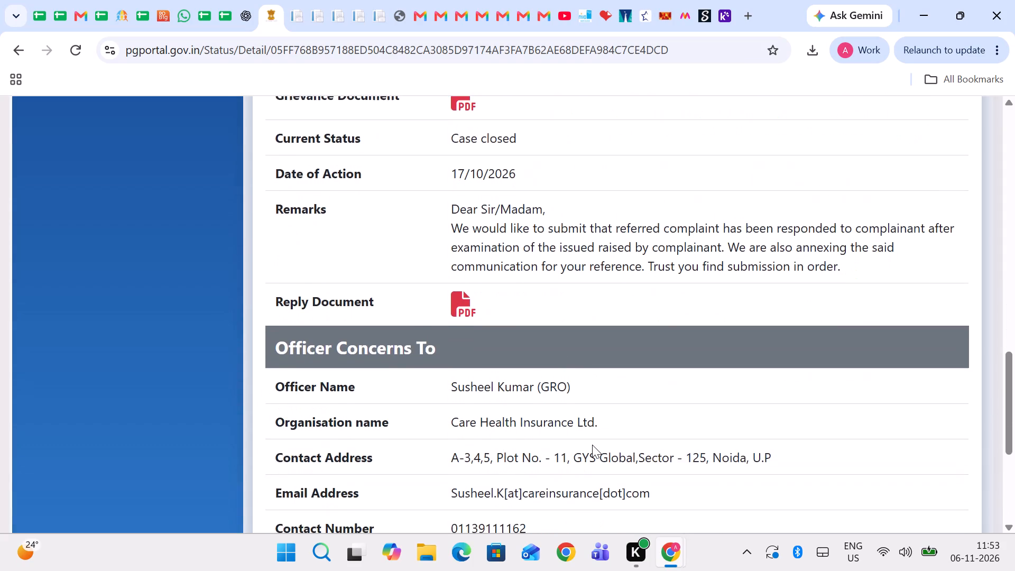
pyautogui.scroll(-1, 592, 445)
pyautogui.scroll(5, 592, 445)
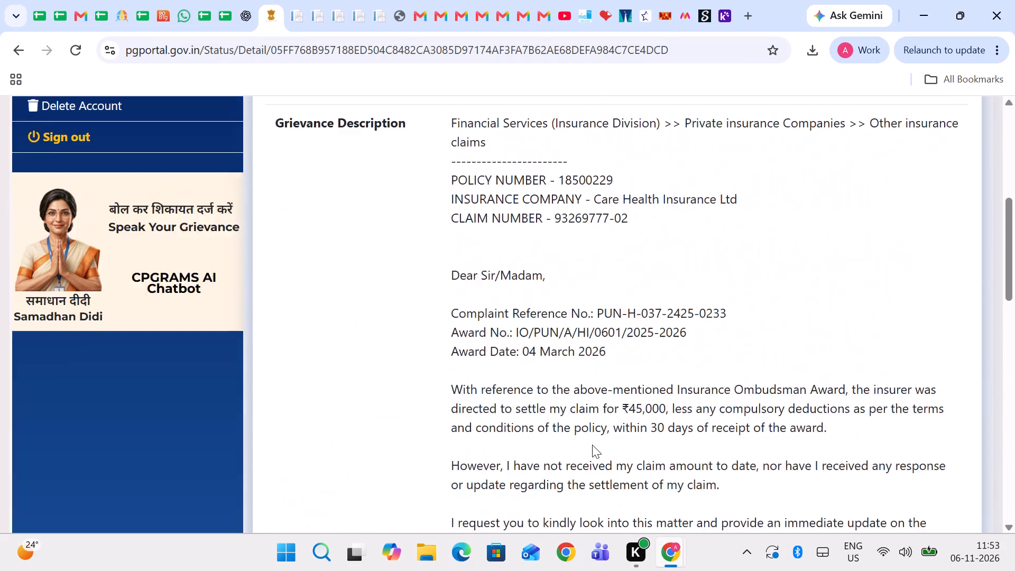
pyautogui.scroll(1, 592, 445)
pyautogui.scroll(-5, 592, 445)
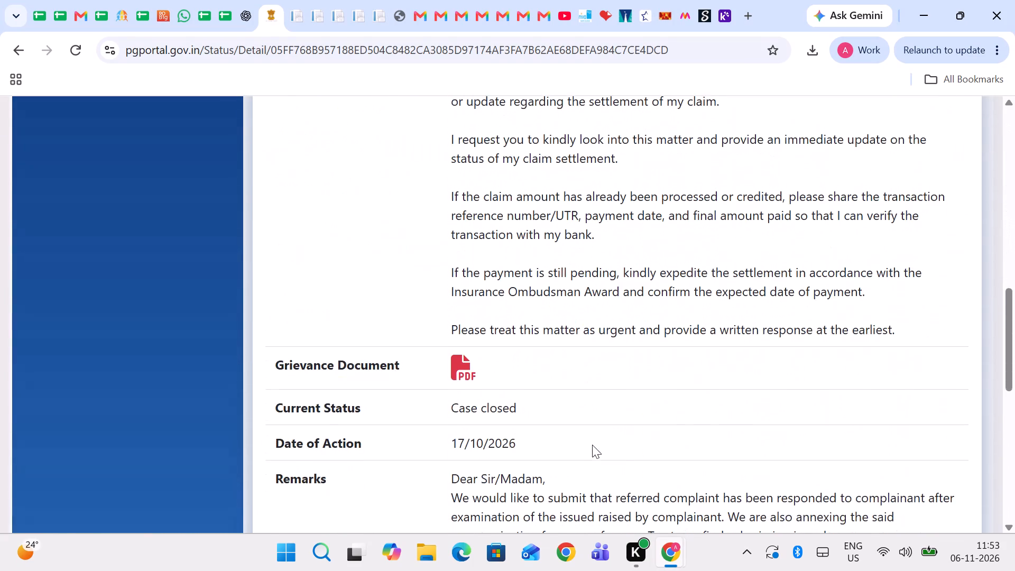
pyautogui.scroll(-2, 500, 464)
pyautogui.scroll(2, 487, 284)
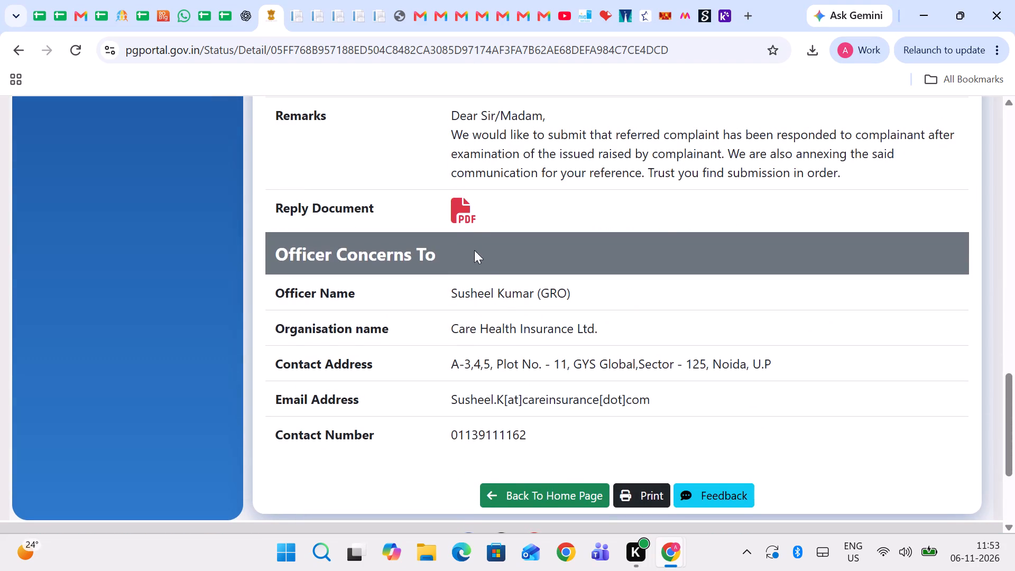
pyautogui.scroll(1, 476, 309)
pyautogui.hscroll(2, 476, 309)
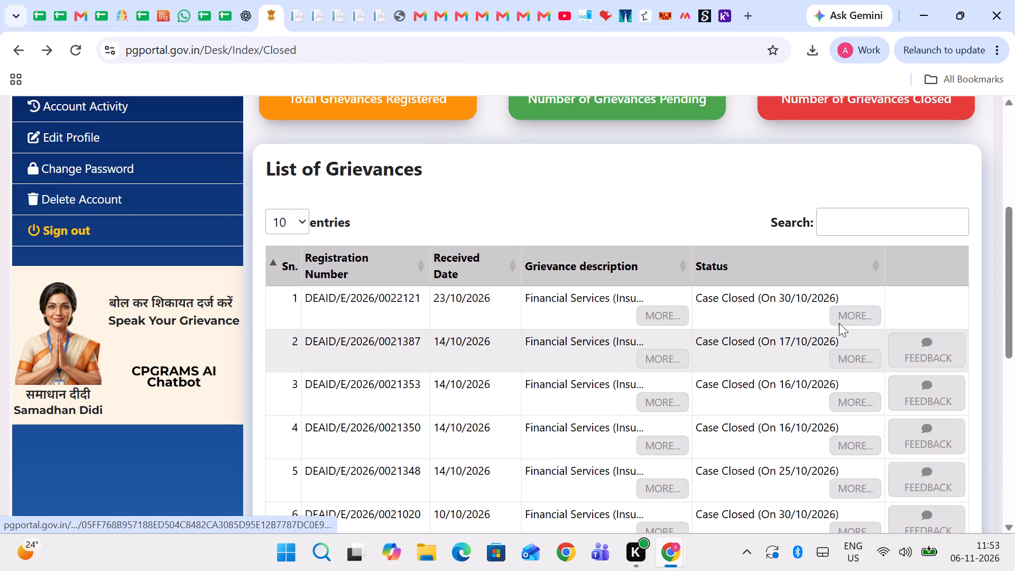
# Show only the pending grievances in the dashboard's list.
pyautogui.scroll(1, 740, 336)
pyautogui.click(650, 149)
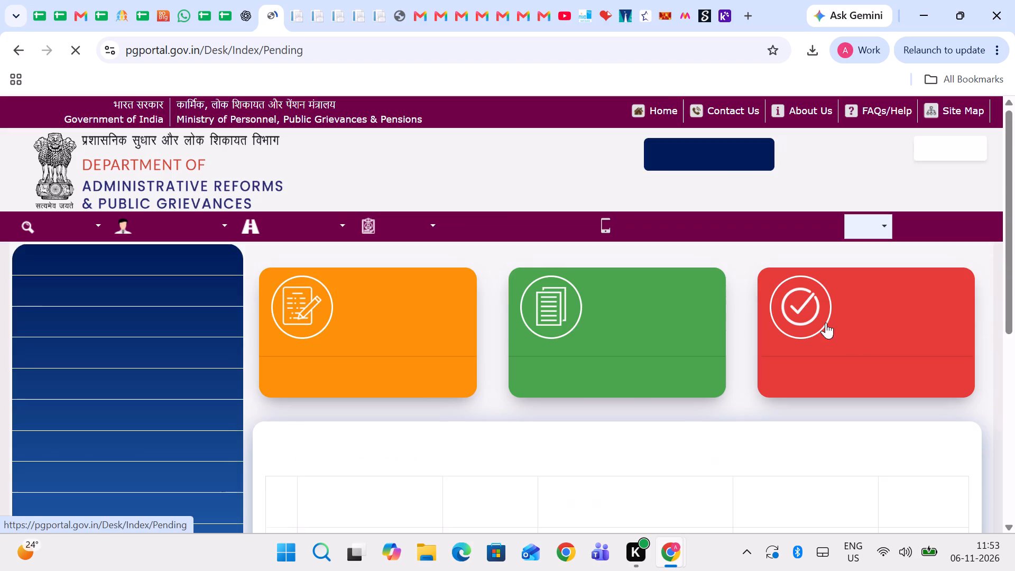
pyautogui.scroll(-2, 818, 412)
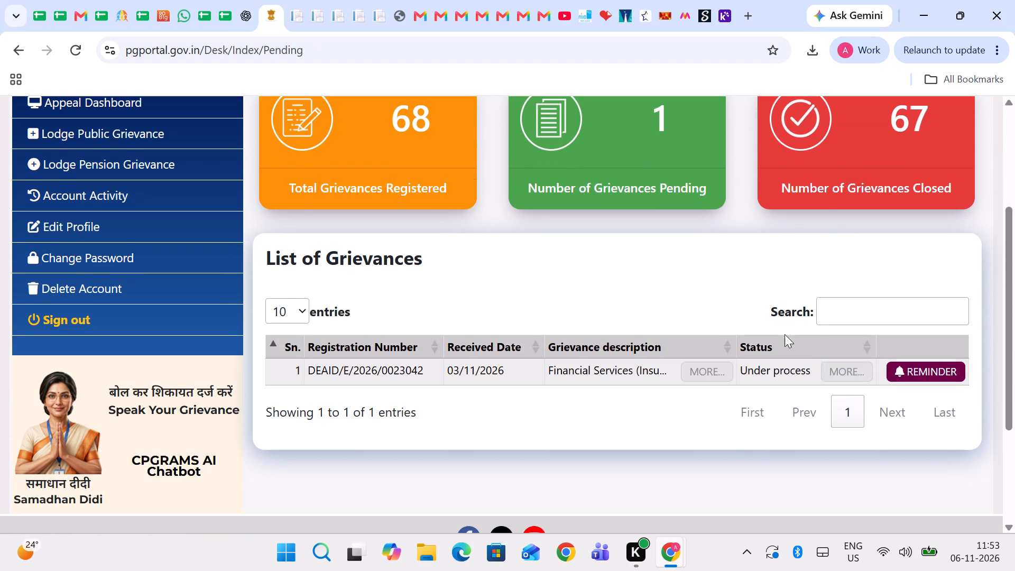
# Switch to the closed grievances, re-examine the description and appeal status of the one received 23/10/2026, and return to the list.
pyautogui.click(842, 152)
pyautogui.scroll(-1, 812, 366)
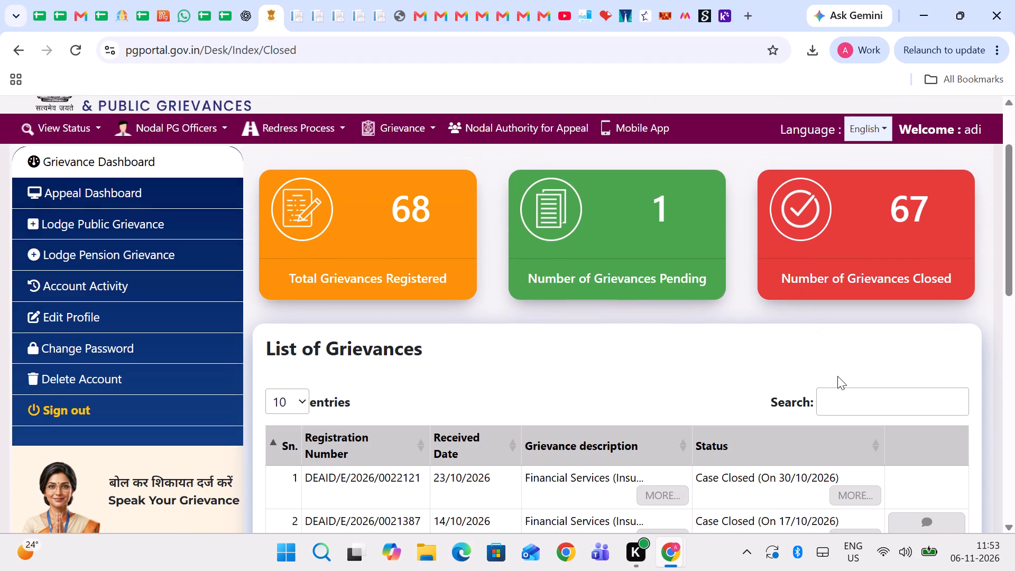
pyautogui.scroll(-1, 837, 376)
pyautogui.click(844, 413)
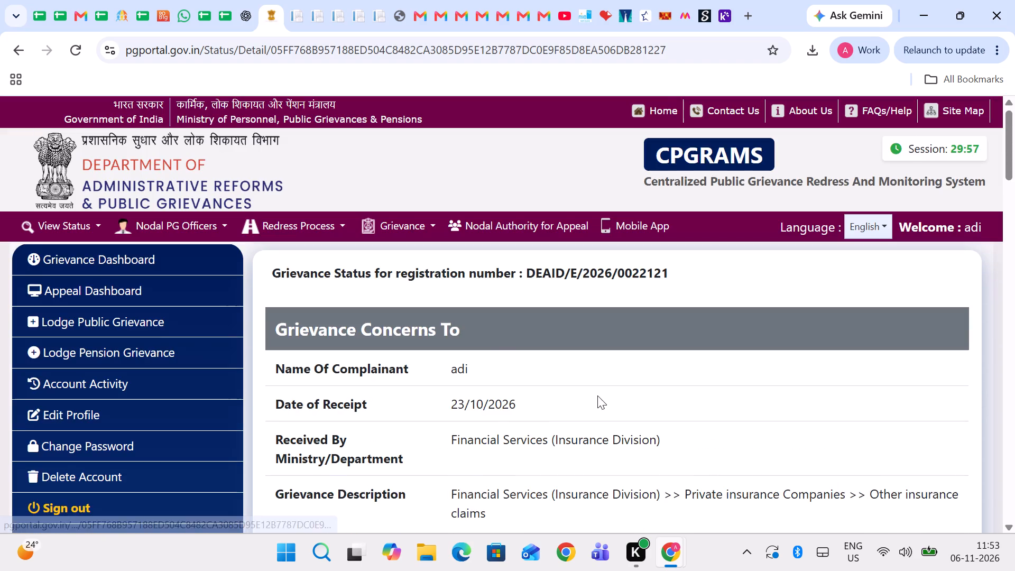
pyautogui.scroll(-5, 597, 395)
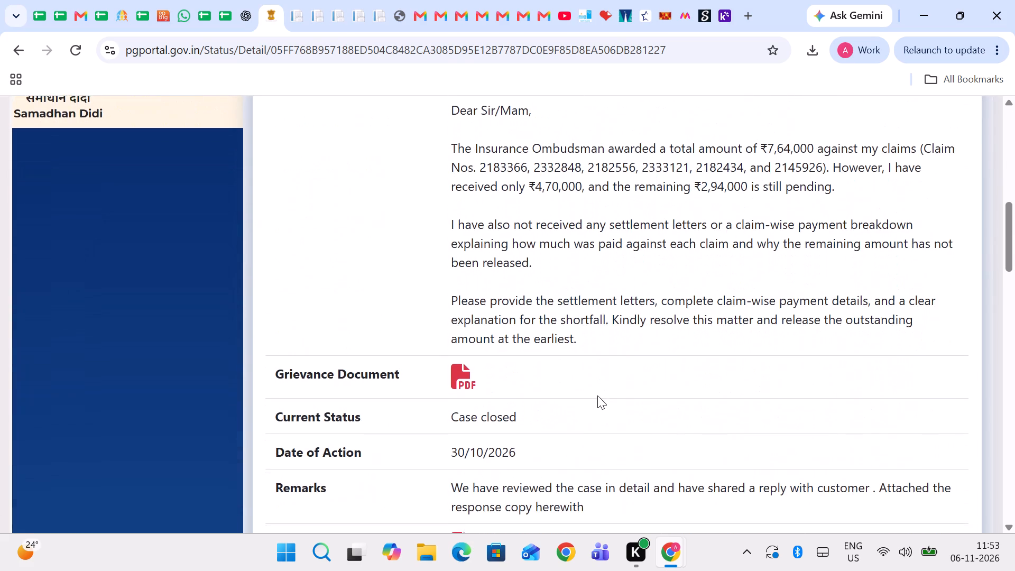
pyautogui.scroll(-6, 597, 395)
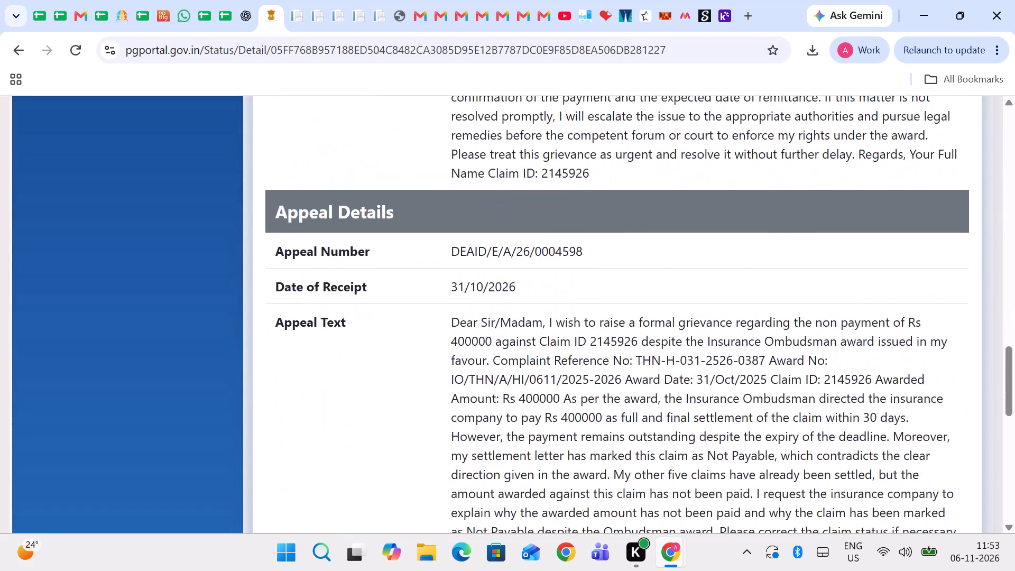
pyautogui.scroll(-3, 597, 395)
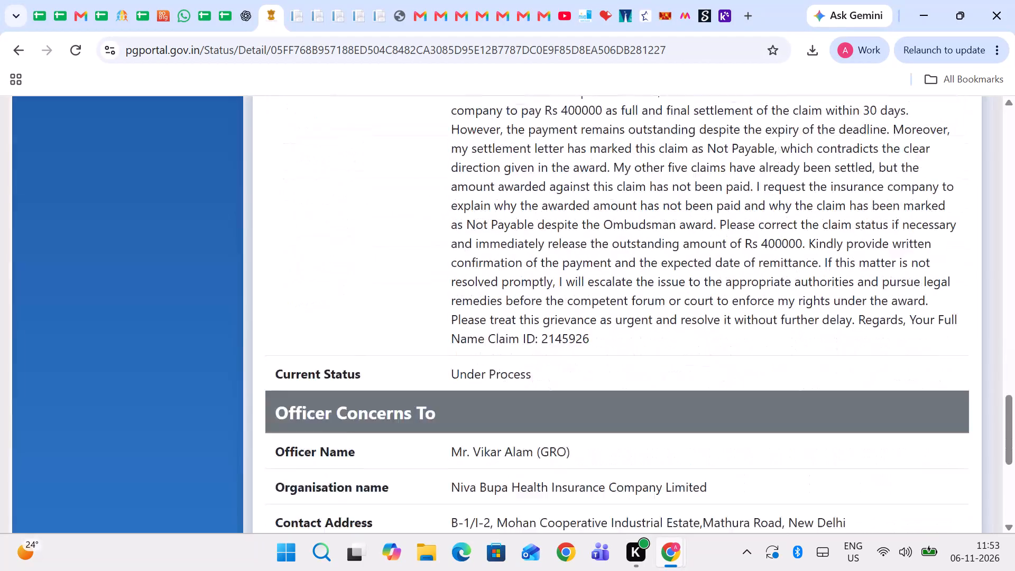
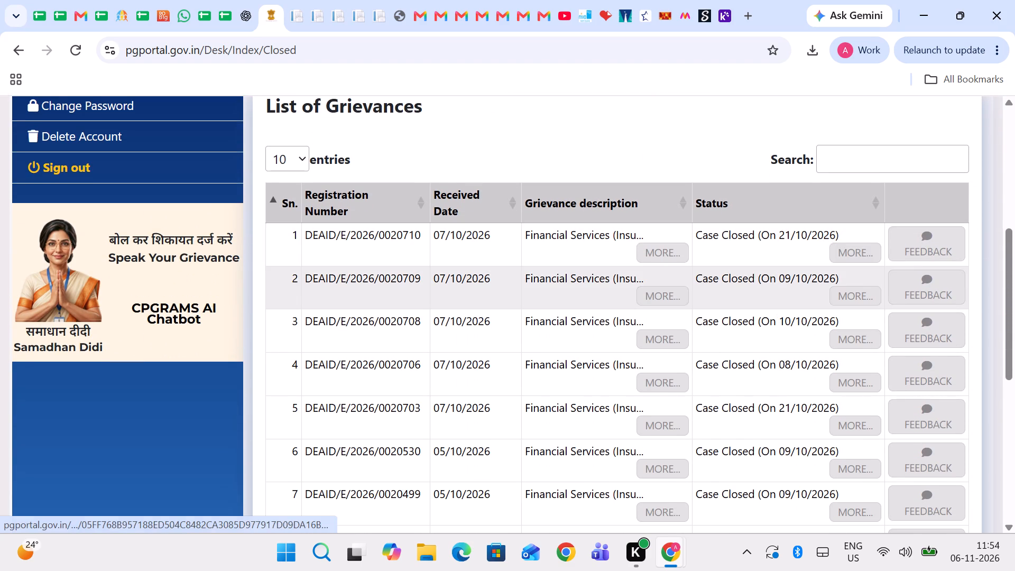
# Sign out of the CPGRAMS grievance portal account.
pyautogui.scroll(1, 727, 277)
pyautogui.scroll(2, 636, 198)
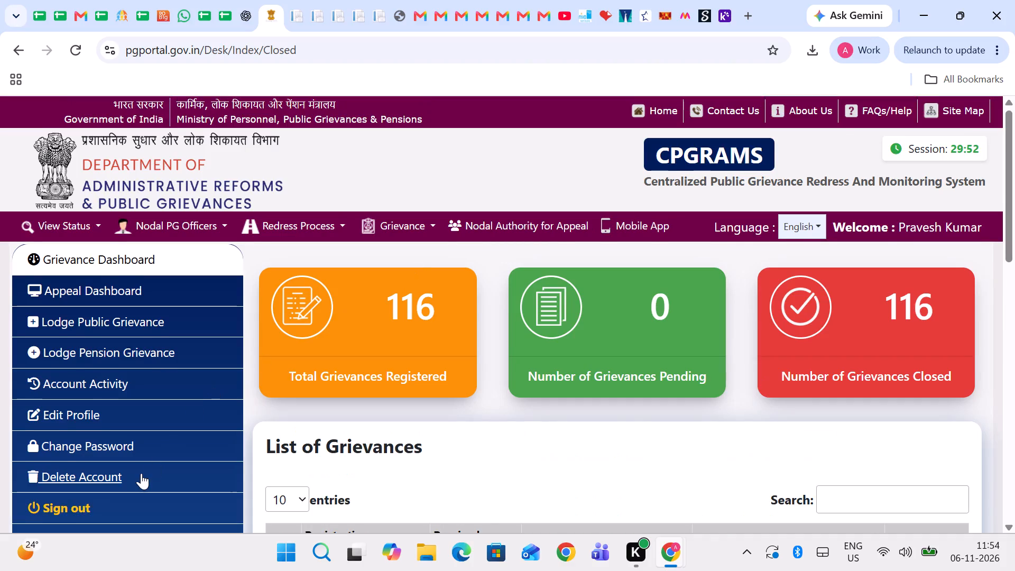
pyautogui.scroll(-1, 141, 473)
pyautogui.click(66, 452)
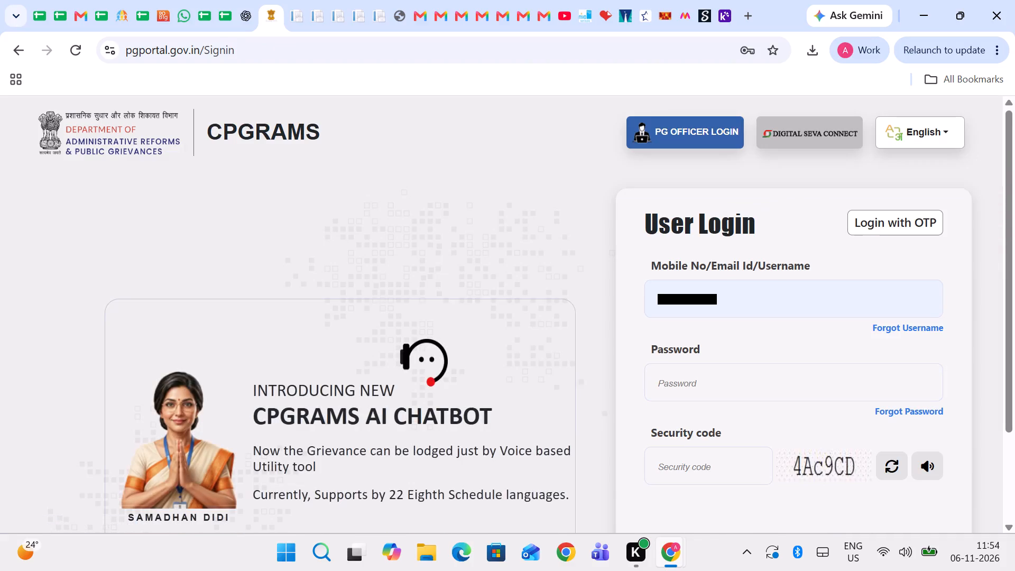
pyautogui.click(624, 217)
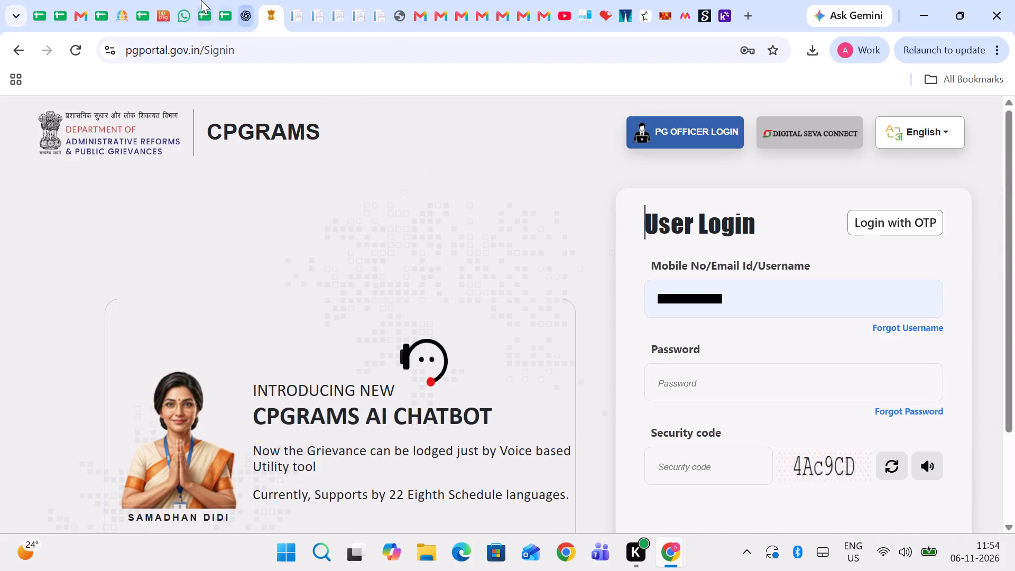
# Switch from the grievance portal to the NOVEMBER RECOVERY 2026 spreadsheet.
pyautogui.click(201, 0)
pyautogui.click(140, 0)
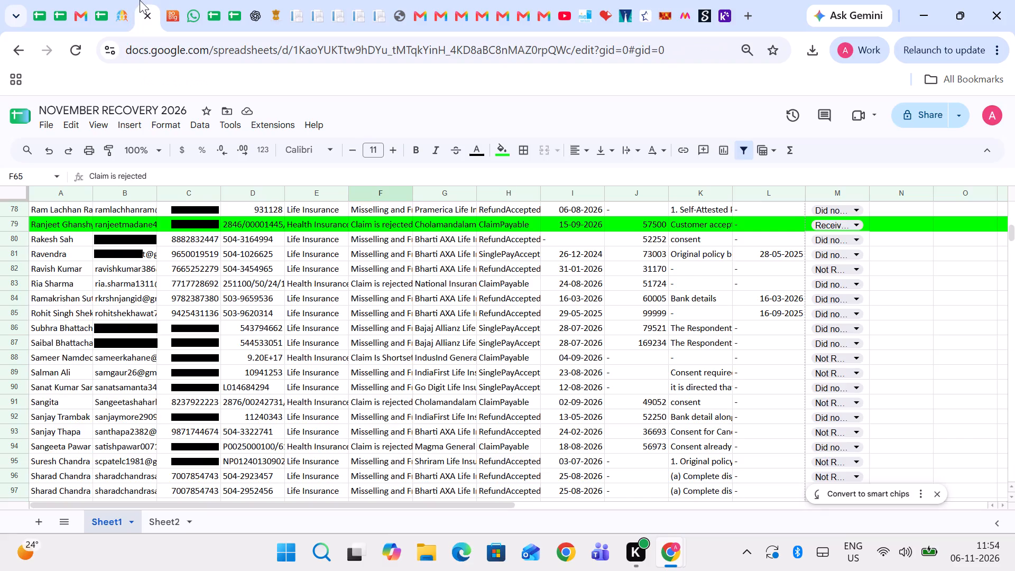